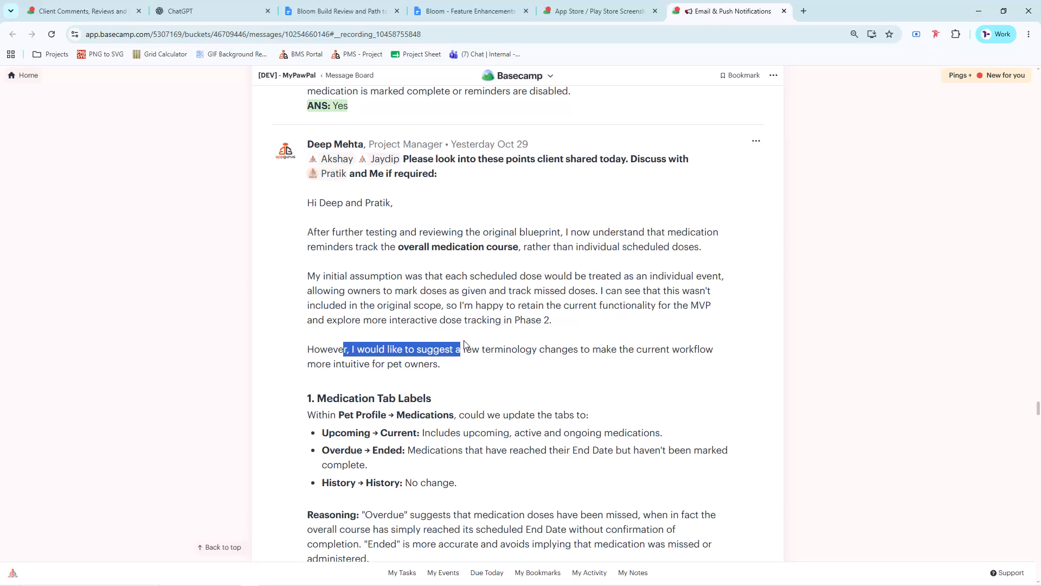
# Review the client's requested medication tab label changes in the Basecamp message against the My PawPal design in Figma.
pyautogui.click(465, 361)
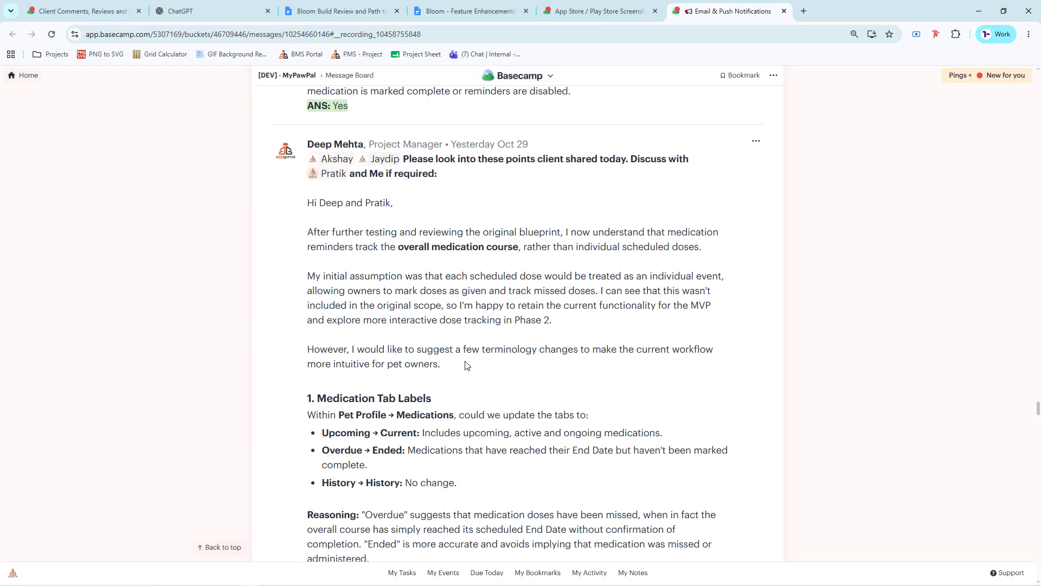
pyautogui.click(658, 351)
pyautogui.click(451, 364)
pyautogui.hotkey('alt', 'Tab')
pyautogui.hotkey('alt', 'Tab')
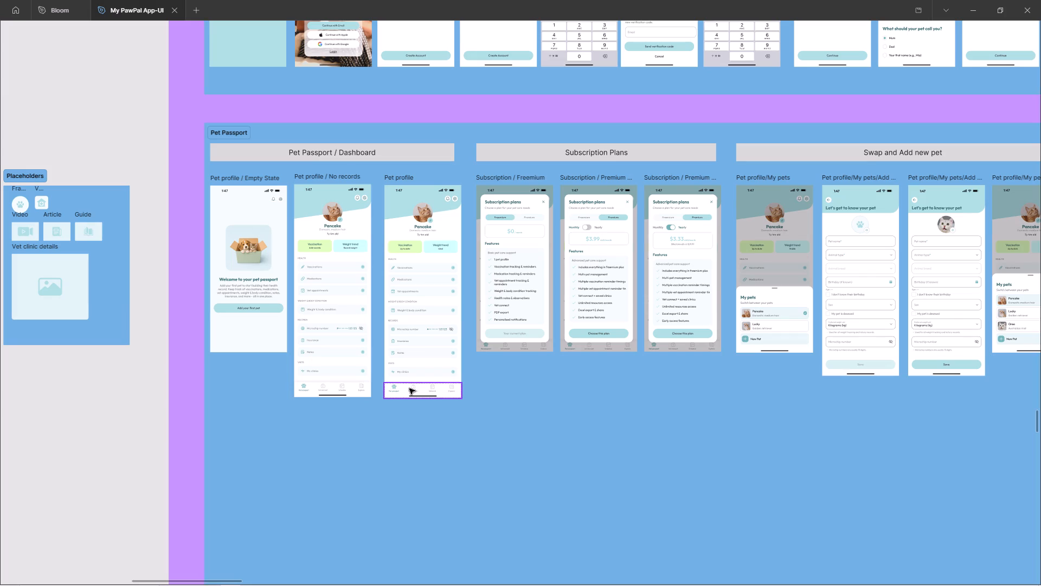
pyautogui.hotkey('shift', '!')
pyautogui.hotkey('alt', 'Tab')
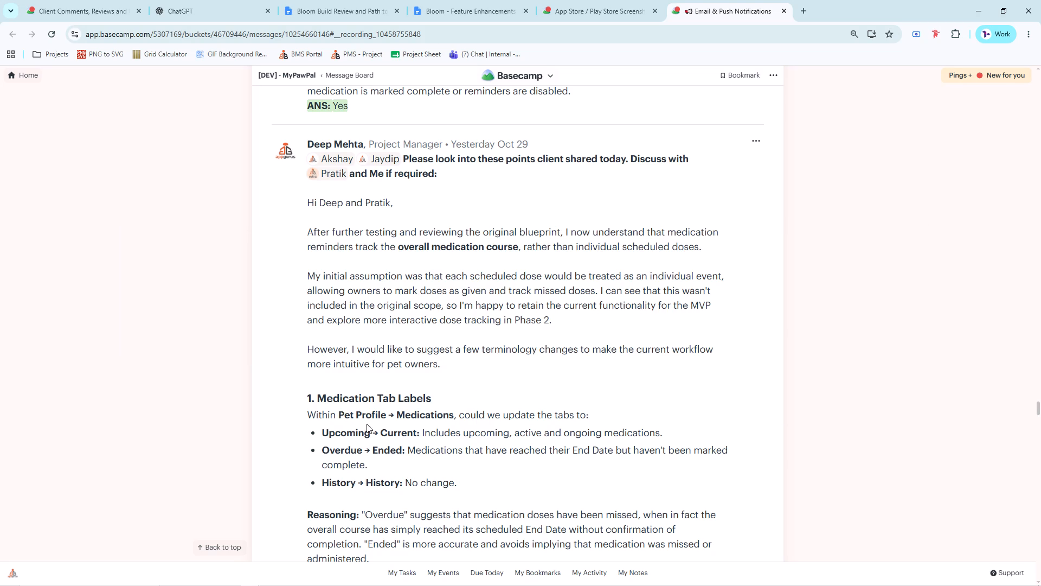
pyautogui.hotkey('alt', 'Tab')
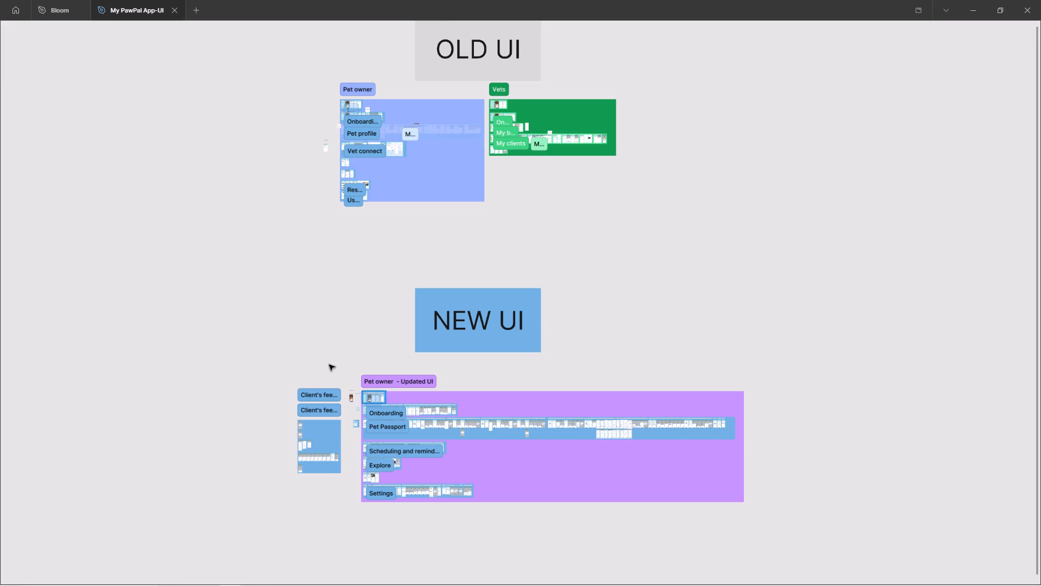
pyautogui.keyDown('ctrl'); pyautogui.scroll(20, 396, 445); pyautogui.keyUp('ctrl')
pyautogui.keyDown('ctrl'); pyautogui.scroll(8, 396, 445); pyautogui.keyUp('ctrl')
pyautogui.hotkey('alt', 'Tab')
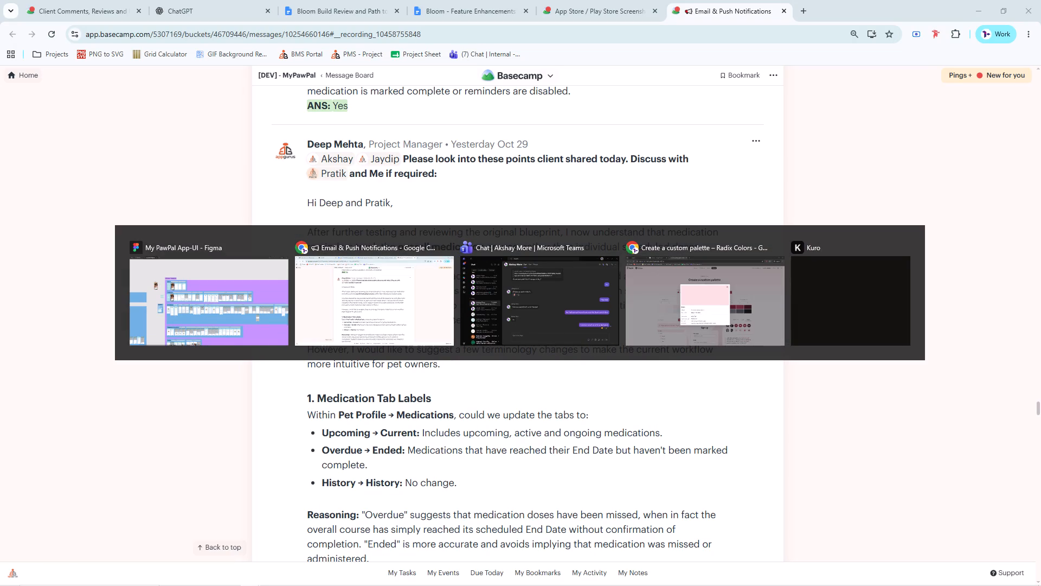
pyautogui.hotkey('alt', 'Tab')
# In Figma, rename the Upcoming tab to "Current" on the first populated Pancake's medications screen, checking the wording against the Basecamp message.
pyautogui.keyDown('ctrl'); pyautogui.scroll(4, 842, 356); pyautogui.keyUp('ctrl')
pyautogui.keyDown('ctrl'); pyautogui.scroll(-1, 843, 355); pyautogui.keyUp('ctrl')
pyautogui.keyDown('ctrl'); pyautogui.scroll(12, 843, 355); pyautogui.keyUp('ctrl')
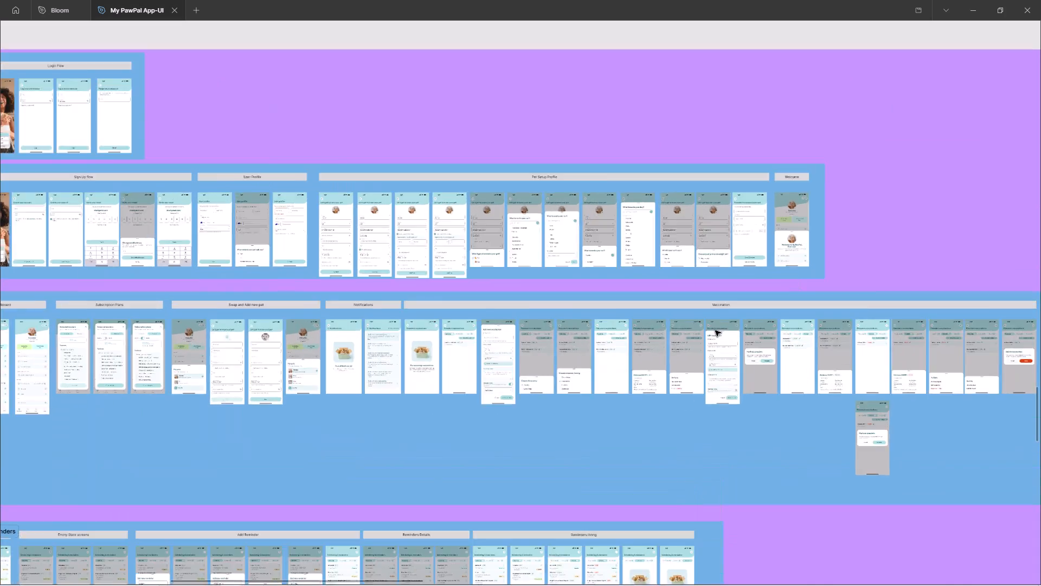
pyautogui.keyDown('ctrl'); pyautogui.scroll(4, 715, 330); pyautogui.keyUp('ctrl')
pyautogui.keyDown('shift'); pyautogui.scroll(-20, 715, 330); pyautogui.keyUp('shift')
pyautogui.keyDown('shift'); pyautogui.scroll(-17, 715, 330); pyautogui.keyUp('shift')
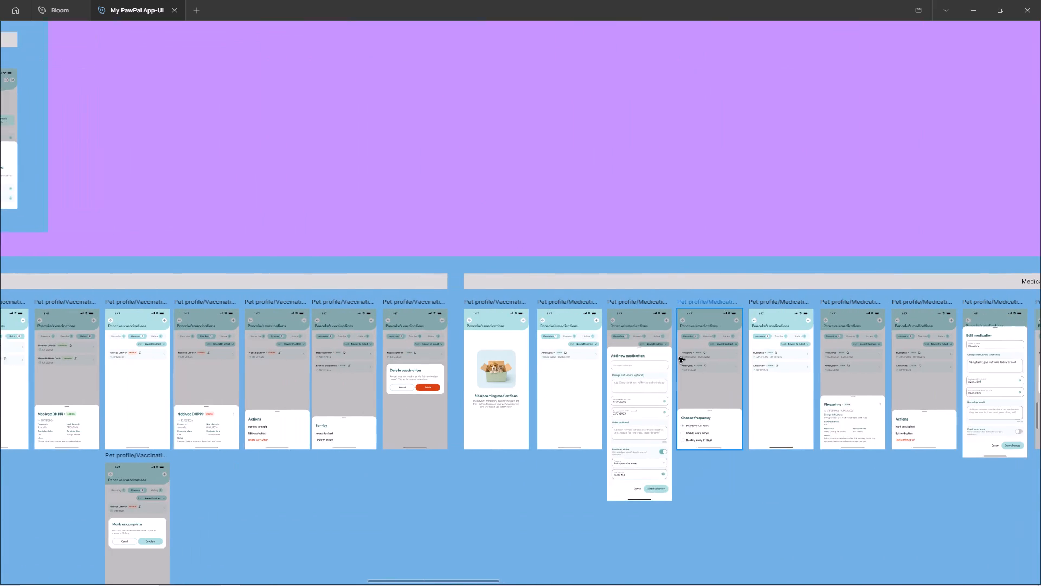
pyautogui.keyDown('ctrl'); pyautogui.scroll(8, 510, 365); pyautogui.keyUp('ctrl')
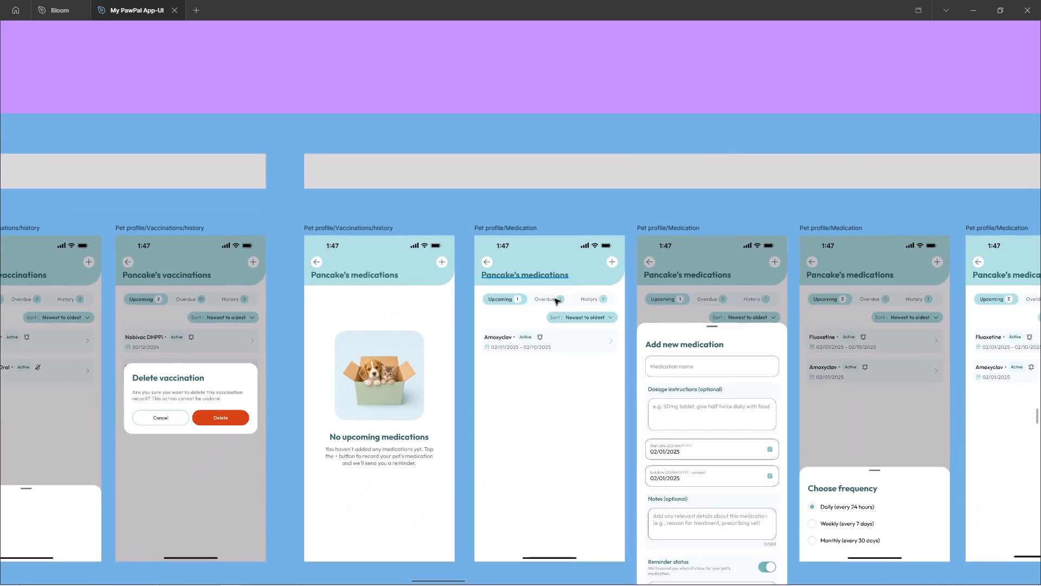
pyautogui.keyDown('ctrl'); pyautogui.scroll(6, 555, 299); pyautogui.keyUp('ctrl')
pyautogui.keyDown('ctrl'); pyautogui.tripleClick(437, 305); pyautogui.keyUp('ctrl')
pyautogui.keyDown('ctrl'); pyautogui.click(436, 304); pyautogui.keyUp('ctrl')
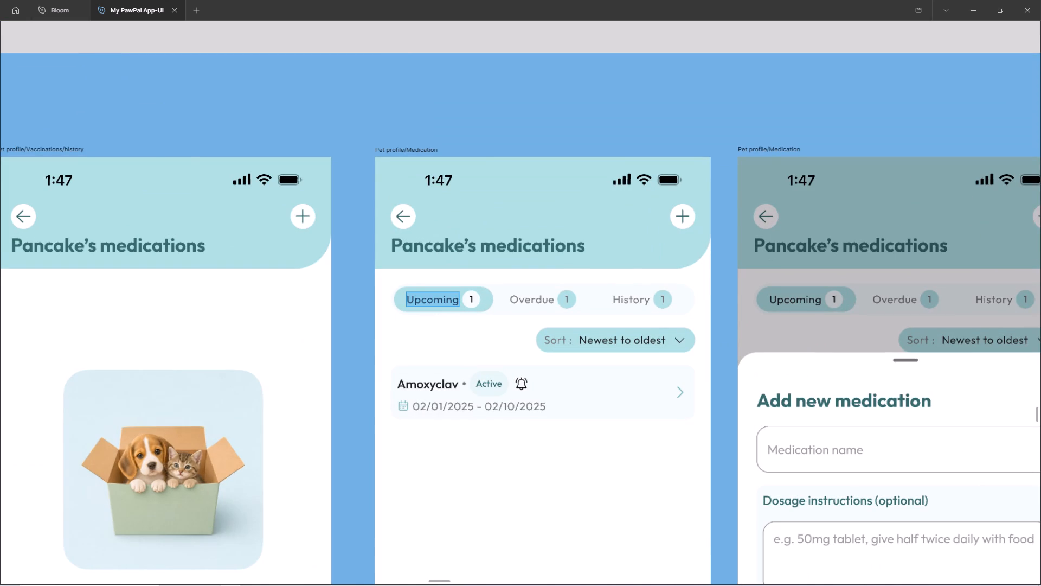
pyautogui.write('Current')
pyautogui.hotkey('alt', 'Tab')
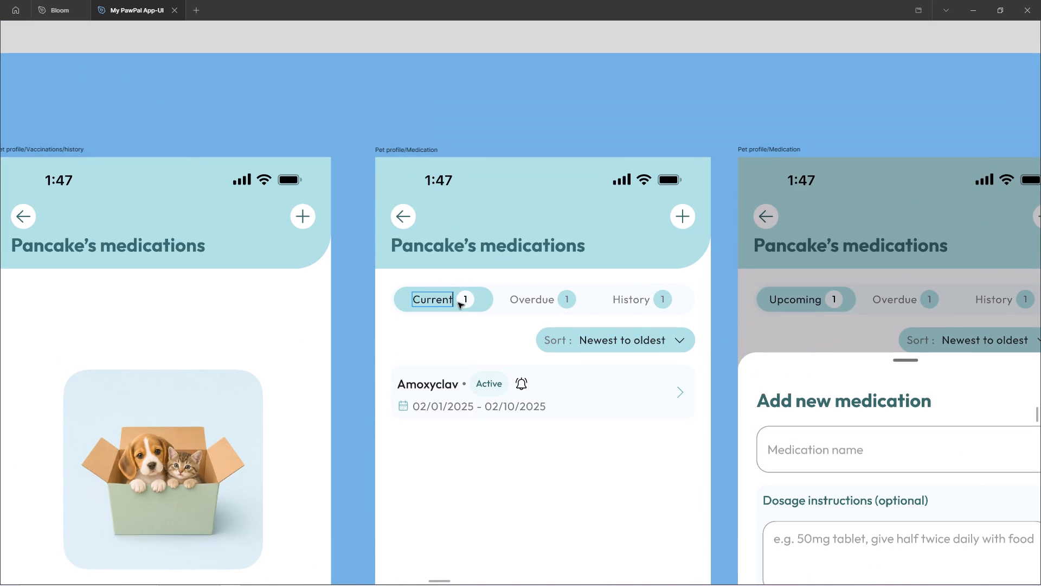
pyautogui.click(423, 437)
pyautogui.hotkey('alt', 'Tab')
# Copy the "Current" label text and replace the Upcoming tab label with it on the Add new medication screen.
pyautogui.keyDown('ctrl'); pyautogui.scroll(-3, 397, 269); pyautogui.keyUp('ctrl')
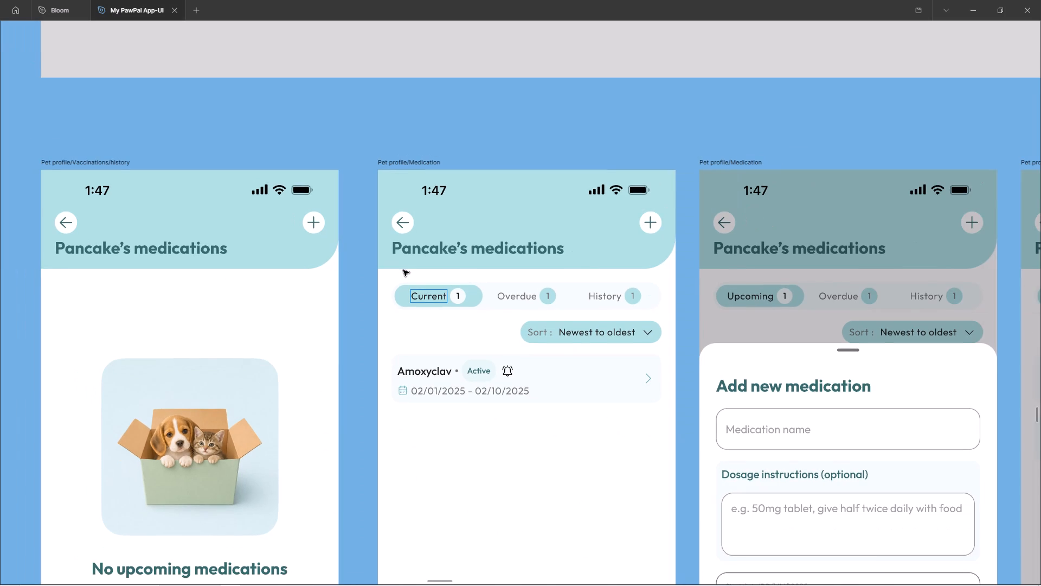
pyautogui.hotkey('ctrl', 'a')
pyautogui.hotkey('ctrl', 'c')
pyautogui.keyDown('ctrl'); pyautogui.click(760, 299); pyautogui.keyUp('ctrl')
pyautogui.hotkey('ctrl', 'a')
pyautogui.hotkey('ctrl', 'shift', 'v')
pyautogui.hotkey('ctrl', 'shift', 'v')
pyautogui.keyDown('shift'); pyautogui.scroll(-6, 694, 302); pyautogui.keyUp('shift')
pyautogui.hotkey('ctrl', 'a')
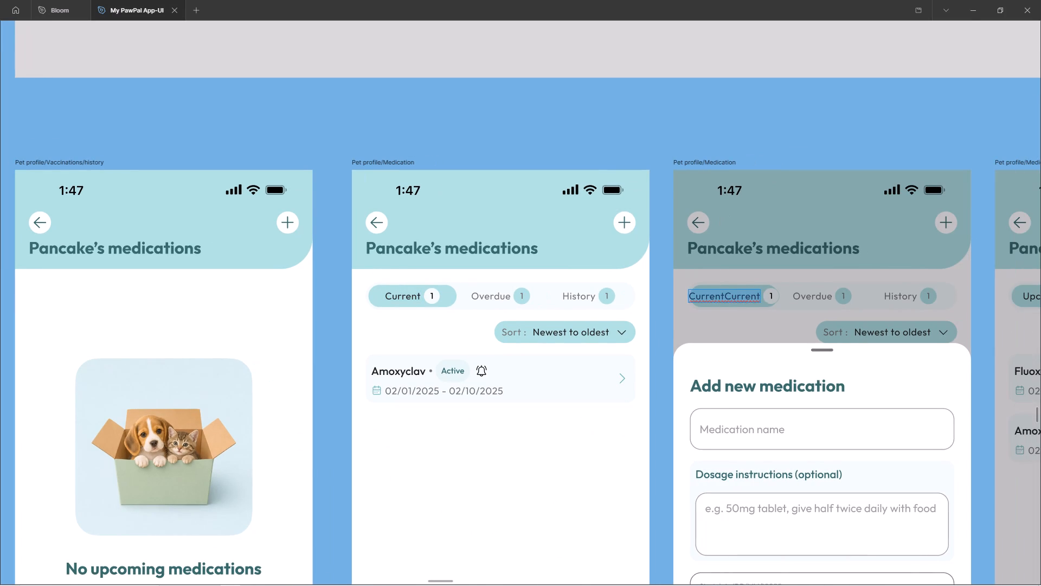
pyautogui.hotkey('ctrl', 'shift', 'v')
# Replace the Upcoming tab label with "Current" on the Choose frequency screen and the two-medication list screen after it.
pyautogui.keyDown('shift'); pyautogui.scroll(-20, 693, 302); pyautogui.keyUp('shift')
pyautogui.keyDown('shift'); pyautogui.scroll(-1, 693, 302); pyautogui.keyUp('shift')
pyautogui.keyDown('ctrl'); pyautogui.click(750, 296); pyautogui.keyUp('ctrl')
pyautogui.hotkey('ctrl', 'a')
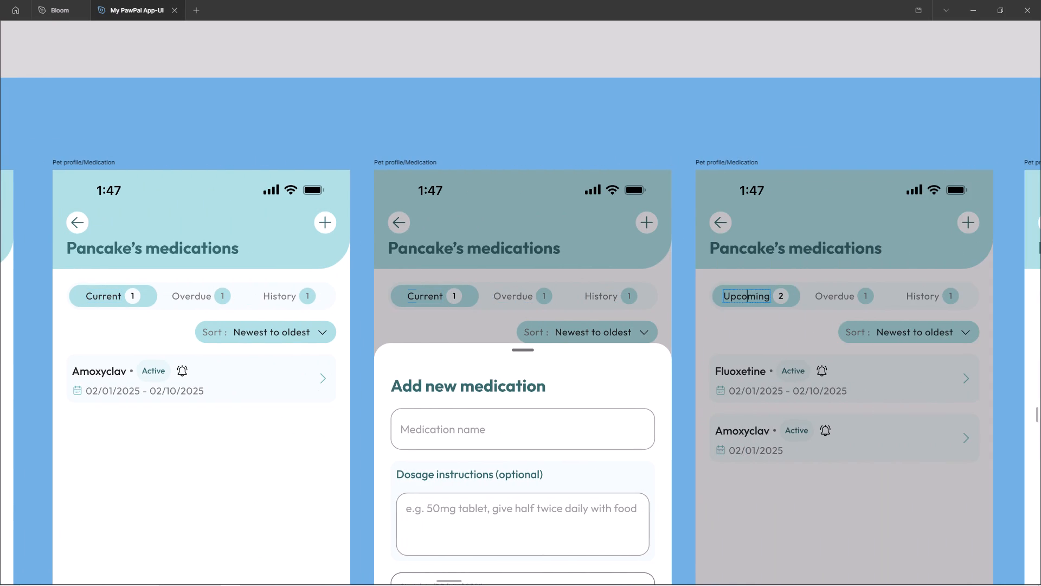
pyautogui.hotkey('ctrl', 'shift', 'v')
pyautogui.keyDown('shift'); pyautogui.scroll(-19, 746, 296); pyautogui.keyUp('shift')
pyautogui.keyDown('shift'); pyautogui.scroll(1, 743, 297); pyautogui.keyUp('shift')
pyautogui.keyDown('shift'); pyautogui.scroll(-7, 743, 297); pyautogui.keyUp('shift')
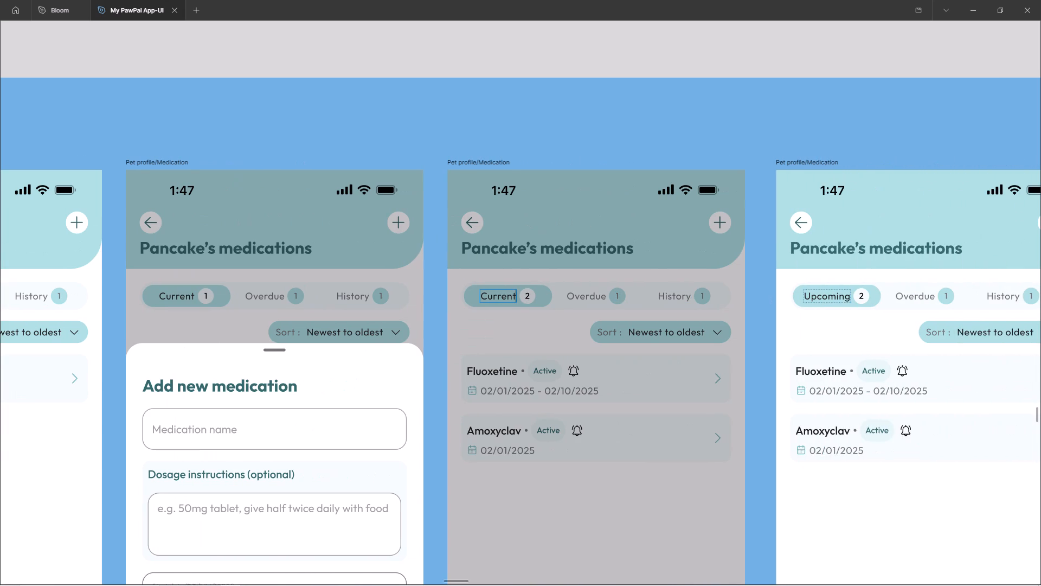
pyautogui.keyDown('ctrl'); pyautogui.click(827, 296); pyautogui.keyUp('ctrl')
pyautogui.hotkey('ctrl', 'a')
pyautogui.hotkey('ctrl', 'shift', 'v')
# Replace the Upcoming tab label with "Current" on the Fluoxetine details screen and the Actions sheet screen.
pyautogui.keyDown('shift'); pyautogui.scroll(-20, 786, 298); pyautogui.keyUp('shift')
pyautogui.keyDown('shift'); pyautogui.scroll(-5, 786, 298); pyautogui.keyUp('shift')
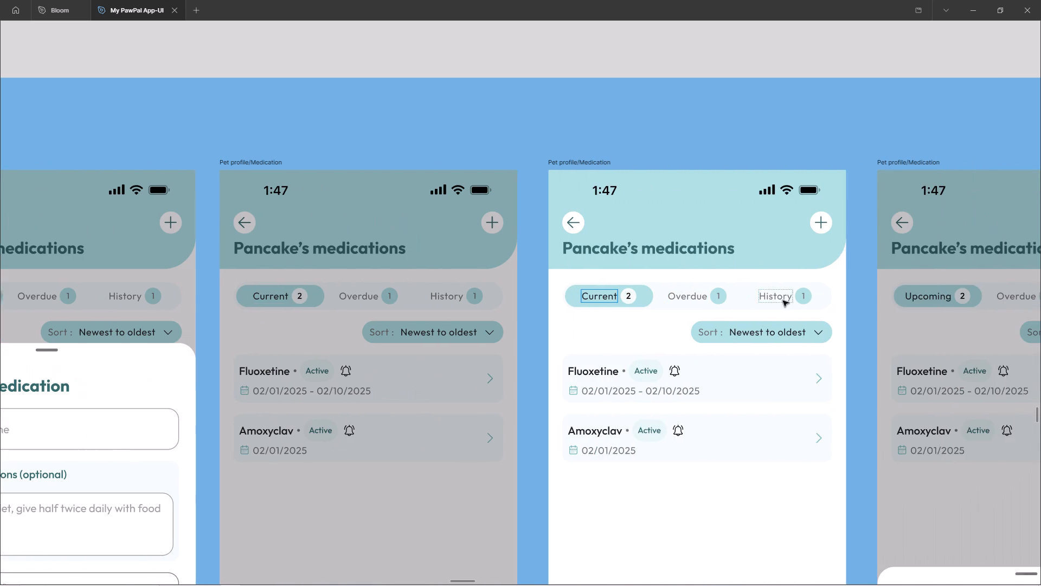
pyautogui.keyDown('shift'); pyautogui.scroll(-5, 783, 301); pyautogui.keyUp('shift')
pyautogui.click(821, 293)
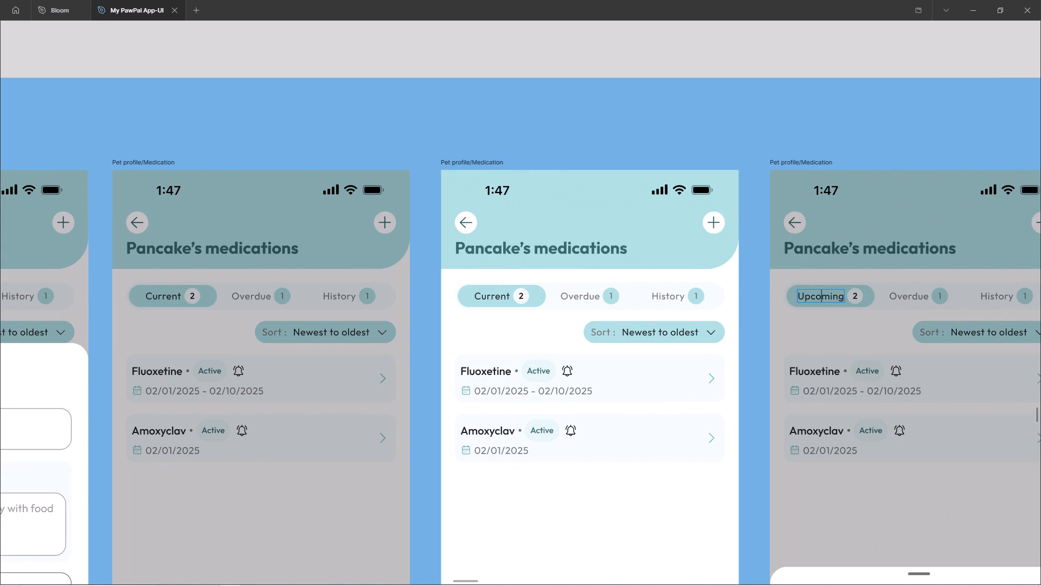
pyautogui.hotkey('ctrl', 'a')
pyautogui.hotkey('ctrl', 'shift', 'v')
pyautogui.keyDown('shift'); pyautogui.scroll(-20, 591, 290); pyautogui.keyUp('shift')
pyautogui.keyDown('shift'); pyautogui.scroll(-2, 591, 290); pyautogui.keyUp('shift')
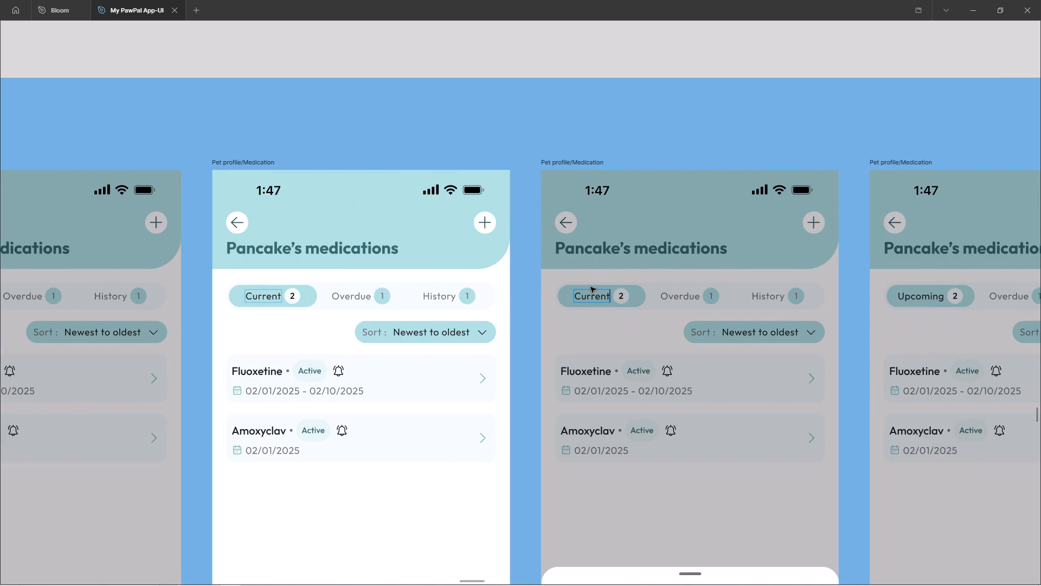
pyautogui.keyDown('shift'); pyautogui.scroll(-11, 590, 287); pyautogui.keyUp('shift')
pyautogui.keyDown('ctrl'); pyautogui.click(705, 302); pyautogui.keyUp('ctrl')
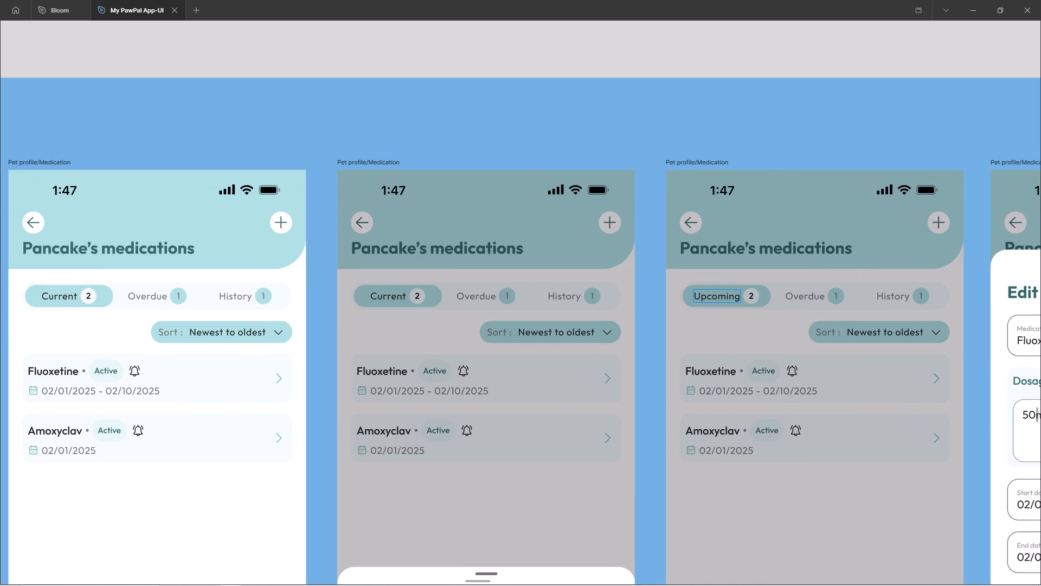
pyautogui.hotkey('ctrl', 'a')
pyautogui.hotkey('ctrl', 'shift', 'v')
# Replace the Upcoming tab label with "Current" on the medication Mark as complete dialog screen.
pyautogui.keyDown('shift'); pyautogui.scroll(-20, 707, 293); pyautogui.keyUp('shift')
pyautogui.keyDown('shift'); pyautogui.scroll(-3, 707, 293); pyautogui.keyUp('shift')
pyautogui.keyDown('shift'); pyautogui.scroll(1, 701, 291); pyautogui.keyUp('shift')
pyautogui.keyDown('shift'); pyautogui.scroll(-11, 701, 291); pyautogui.keyUp('shift')
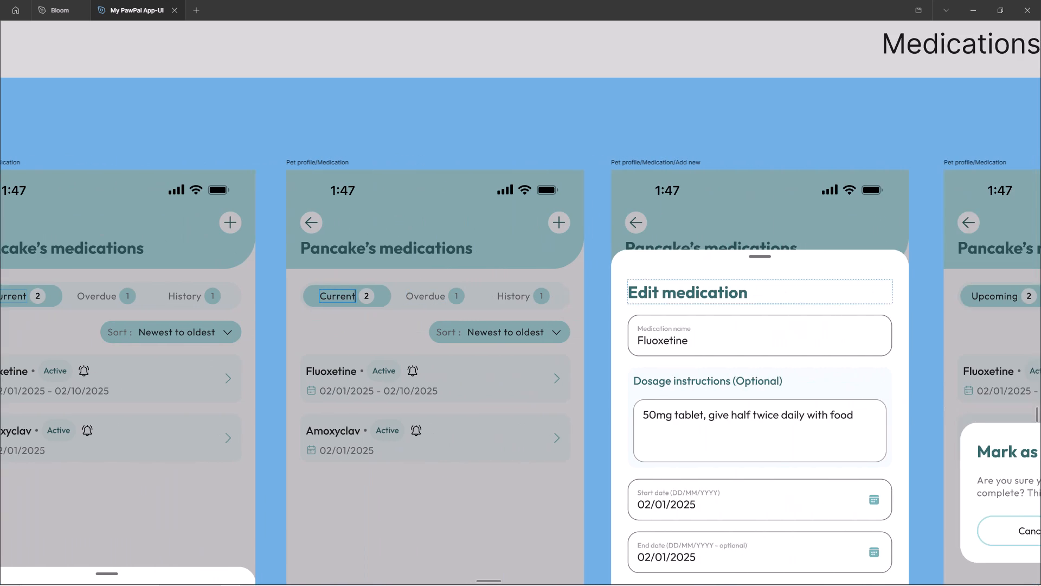
pyautogui.keyDown('shift'); pyautogui.scroll(-14, 701, 291); pyautogui.keyUp('shift')
pyautogui.keyDown('ctrl'); pyautogui.click(720, 295); pyautogui.keyUp('ctrl')
pyautogui.hotkey('ctrl', 'a')
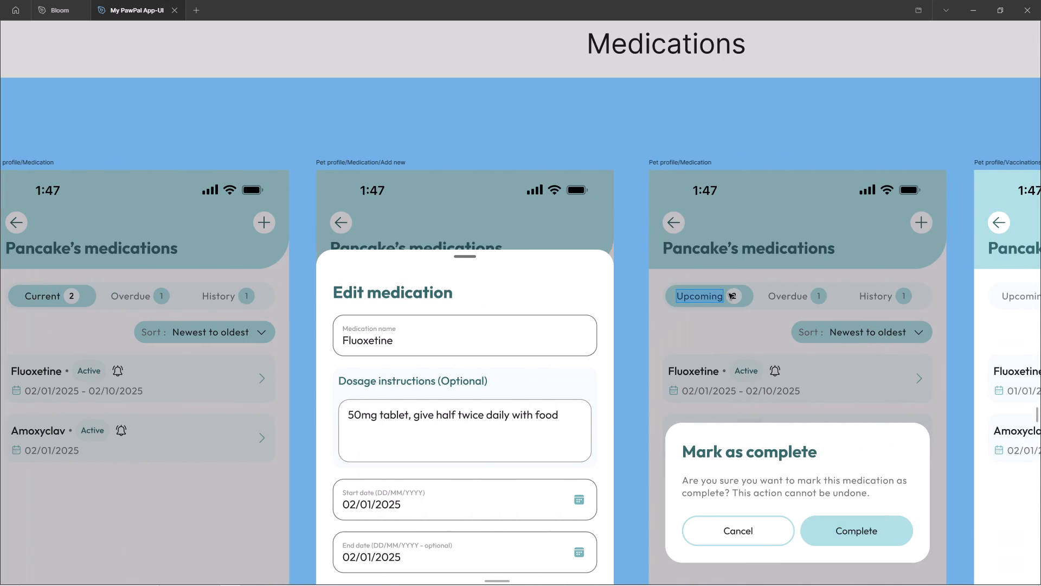
pyautogui.hotkey('ctrl', 'shift', 'v')
# Replace the Upcoming tab label with "Current" on the History medications list and its completed Fluoxetine details screen.
pyautogui.keyDown('ctrl'); pyautogui.scroll(-5, 625, 228); pyautogui.keyUp('ctrl')
pyautogui.keyDown('shift'); pyautogui.scroll(-12, 619, 230); pyautogui.keyUp('shift')
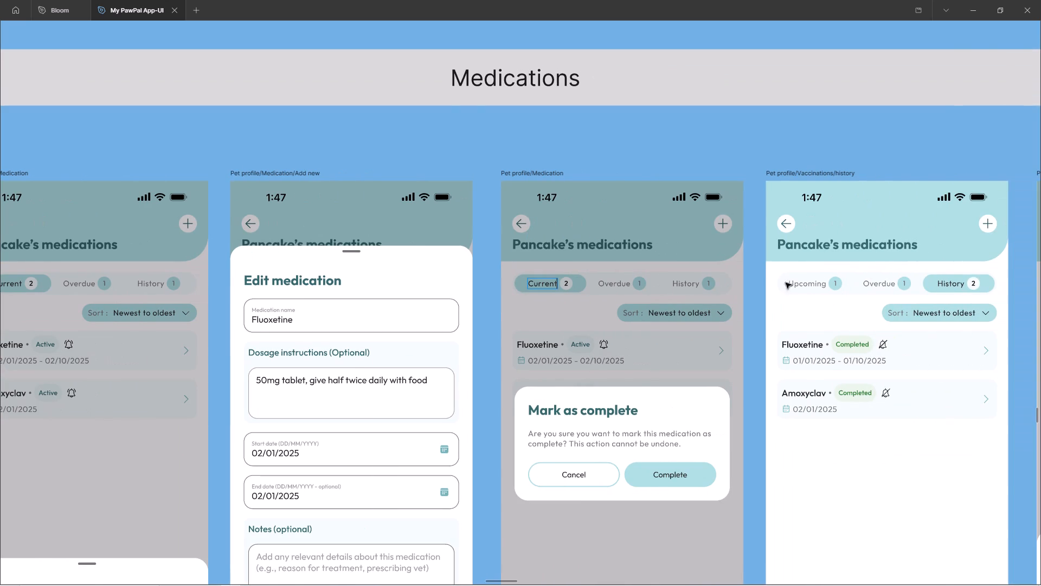
pyautogui.keyDown('ctrl'); pyautogui.click(805, 283); pyautogui.keyUp('ctrl')
pyautogui.hotkey('ctrl', 'a')
pyautogui.hotkey('ctrl', 'shift', 'v')
pyautogui.keyDown('shift'); pyautogui.scroll(-5, 782, 284); pyautogui.keyUp('shift')
pyautogui.keyDown('shift'); pyautogui.scroll(1, 781, 284); pyautogui.keyUp('shift')
pyautogui.keyDown('shift'); pyautogui.scroll(-8, 781, 284); pyautogui.keyUp('shift')
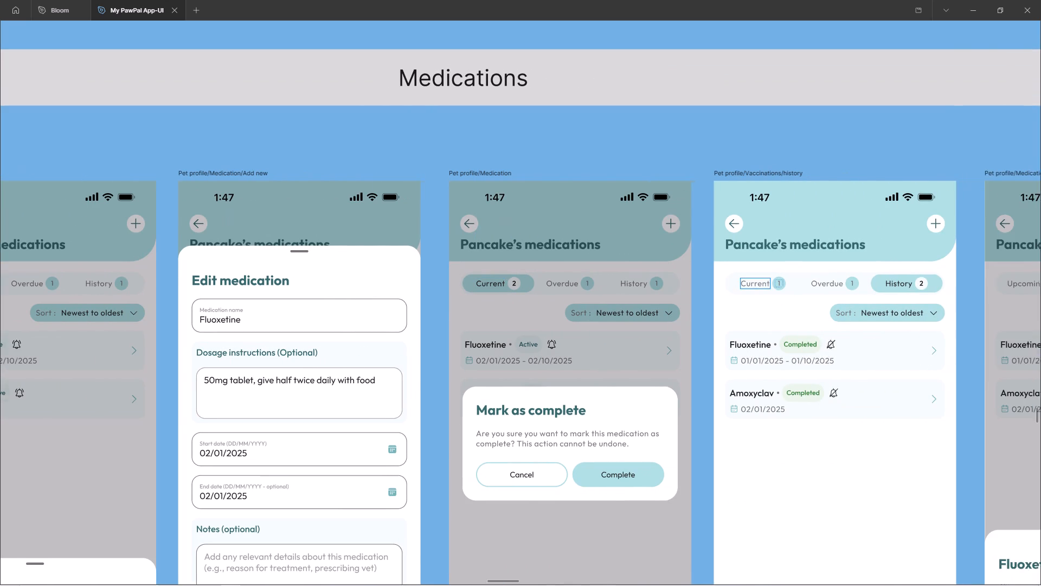
pyautogui.keyDown('shift'); pyautogui.scroll(-10, 779, 285); pyautogui.keyUp('shift')
pyautogui.keyDown('ctrl'); pyautogui.click(721, 285); pyautogui.keyUp('ctrl')
pyautogui.hotkey('ctrl', 'a')
pyautogui.hotkey('shift', 'v')
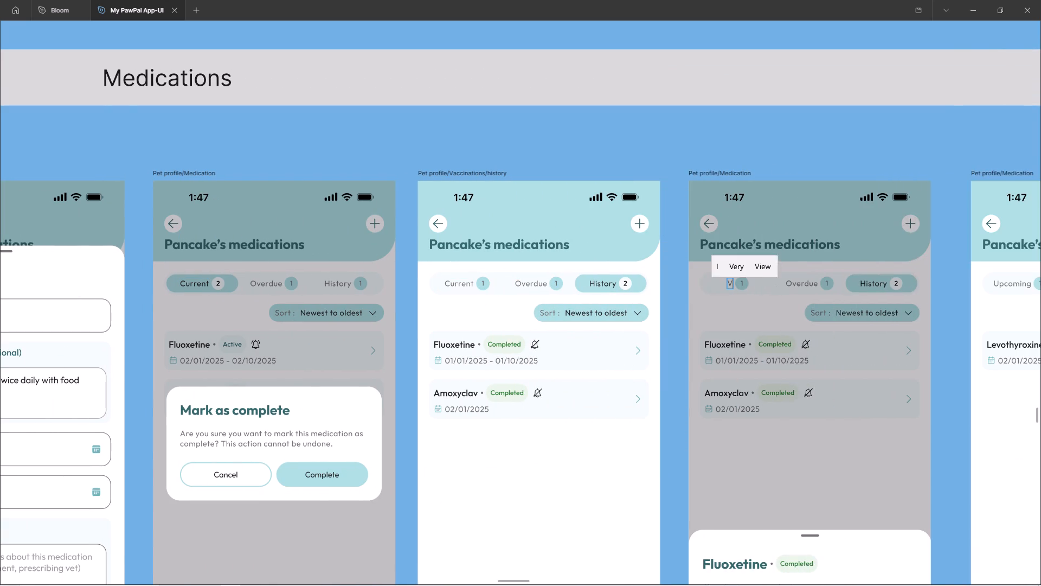
pyautogui.hotkey('ctrl', 'a')
pyautogui.hotkey('ctrl', 'shift', 'v')
# Replace the Upcoming tab label with "Current" on the three Levothyroxine screens where the Overdue tab is active.
pyautogui.keyDown('shift'); pyautogui.scroll(-11, 738, 287); pyautogui.keyUp('shift')
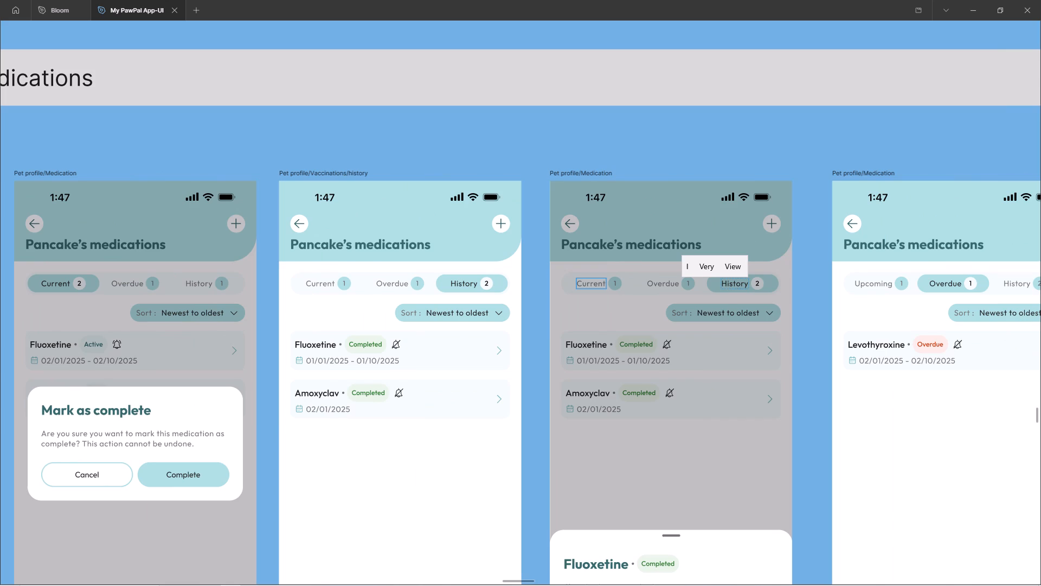
pyautogui.keyDown('shift'); pyautogui.scroll(-8, 737, 286); pyautogui.keyUp('shift')
pyautogui.keyDown('ctrl'); pyautogui.click(704, 280); pyautogui.keyUp('ctrl')
pyautogui.hotkey('ctrl', 'a')
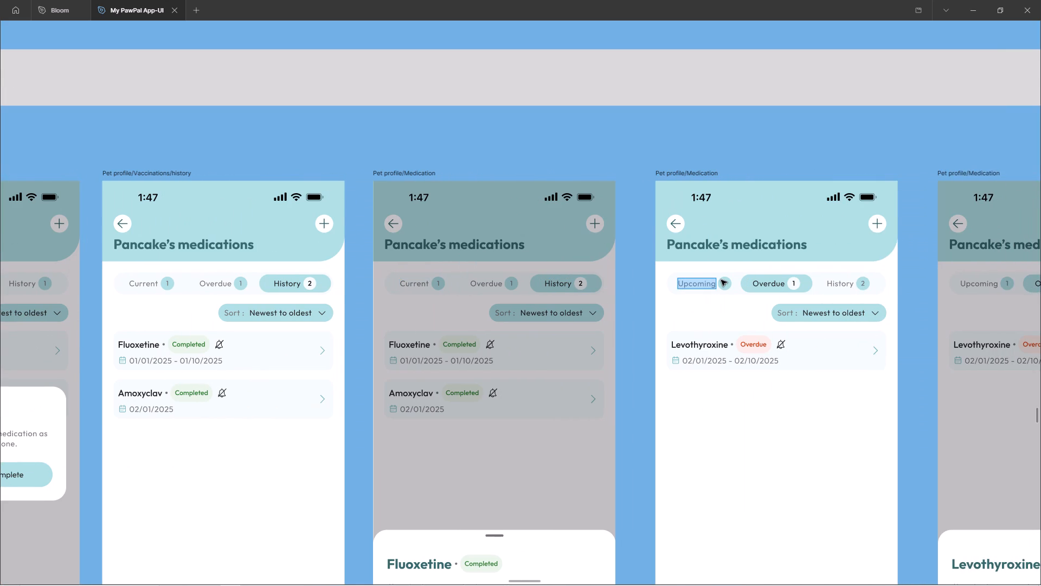
pyautogui.hotkey('ctrl', 'shift', 'v')
pyautogui.keyDown('shift'); pyautogui.scroll(-11, 721, 280); pyautogui.keyUp('shift')
pyautogui.keyDown('ctrl'); pyautogui.click(764, 281); pyautogui.keyUp('ctrl')
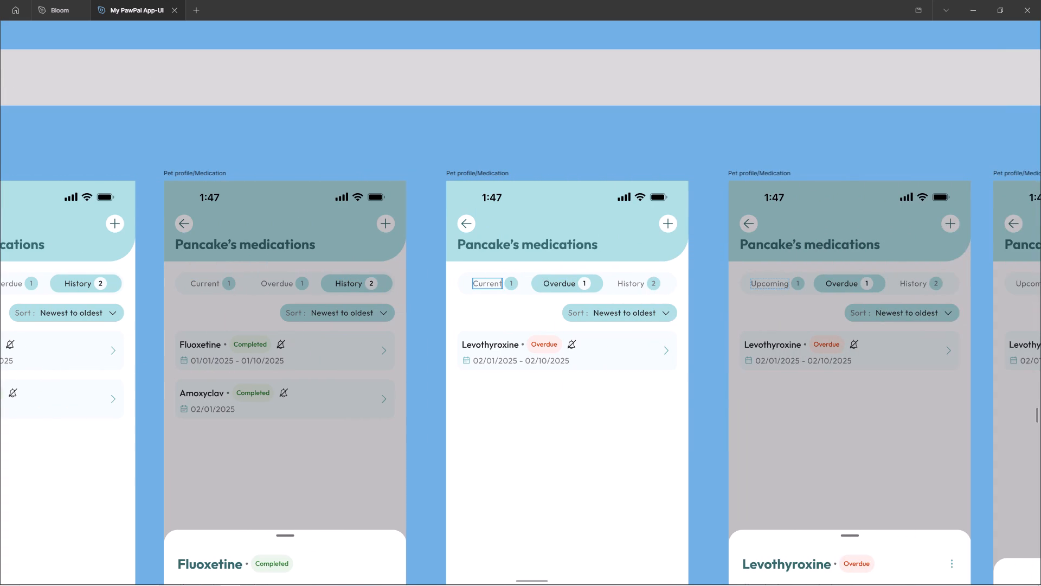
pyautogui.hotkey('ctrl', 'a')
pyautogui.hotkey('ctrl', 'shift', 'v')
pyautogui.keyDown('shift'); pyautogui.scroll(-20, 763, 282); pyautogui.keyUp('shift')
pyautogui.keyDown('shift'); pyautogui.scroll(-8, 763, 282); pyautogui.keyUp('shift')
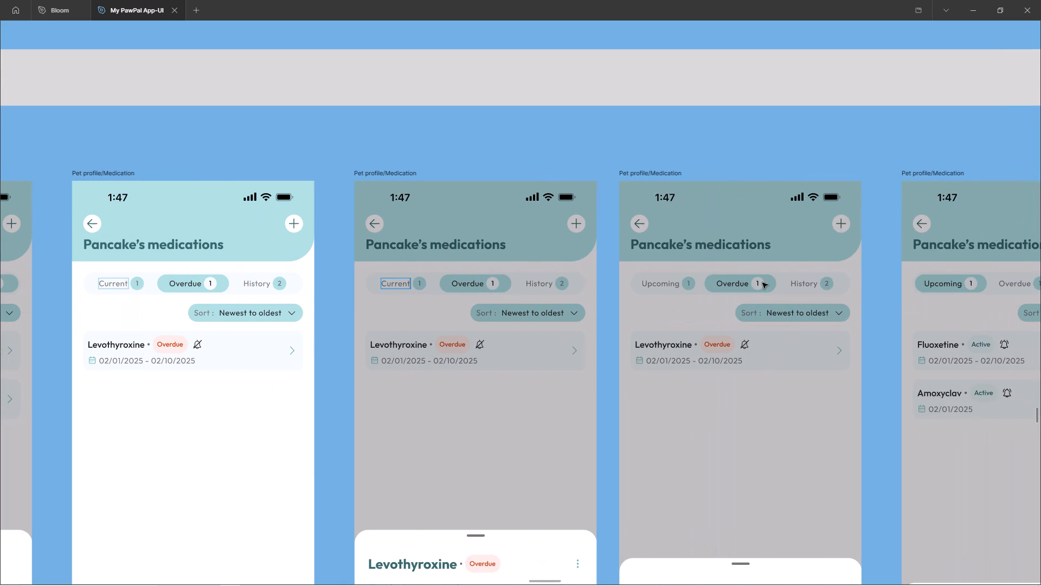
pyautogui.keyDown('ctrl'); pyautogui.click(671, 282); pyautogui.keyUp('ctrl')
pyautogui.hotkey('ctrl', 'a')
pyautogui.hotkey('ctrl', 'shift', 'v')
# Replace the Upcoming tab label with "Current" on the last two medication screens, ending with the Delete medication dialog screen.
pyautogui.keyDown('shift'); pyautogui.scroll(-16, 703, 281); pyautogui.keyUp('shift')
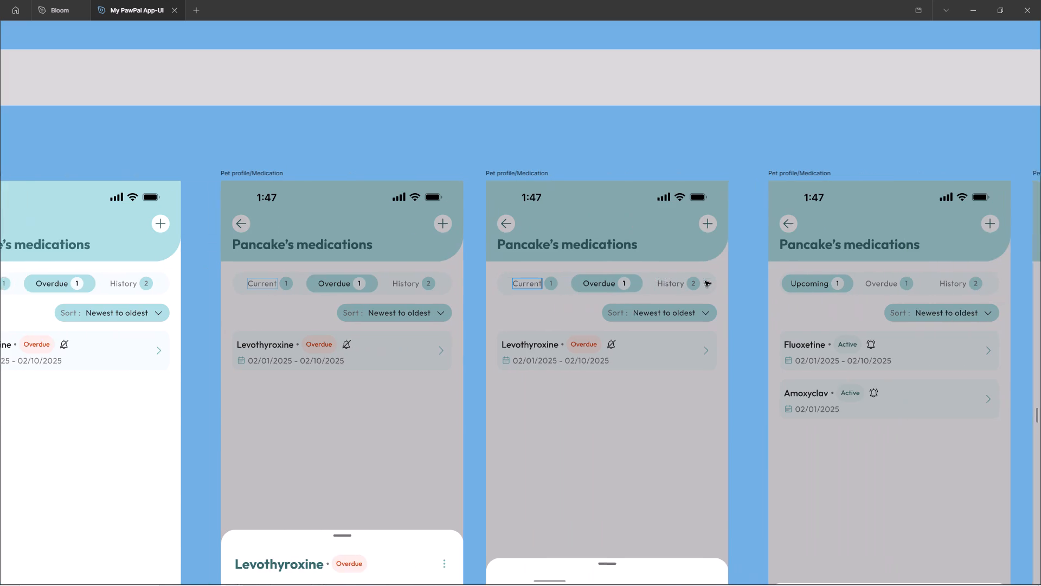
pyautogui.keyDown('shift'); pyautogui.scroll(-2, 705, 281); pyautogui.keyUp('shift')
pyautogui.keyDown('ctrl'); pyautogui.click(711, 280); pyautogui.keyUp('ctrl')
pyautogui.hotkey('ctrl', 'a')
pyautogui.hotkey('ctrl', 'shift', 'v')
pyautogui.keyDown('shift'); pyautogui.scroll(-9, 711, 280); pyautogui.keyUp('shift')
pyautogui.keyDown('shift'); pyautogui.scroll(1, 711, 280); pyautogui.keyUp('shift')
pyautogui.keyDown('shift'); pyautogui.scroll(-6, 711, 280); pyautogui.keyUp('shift')
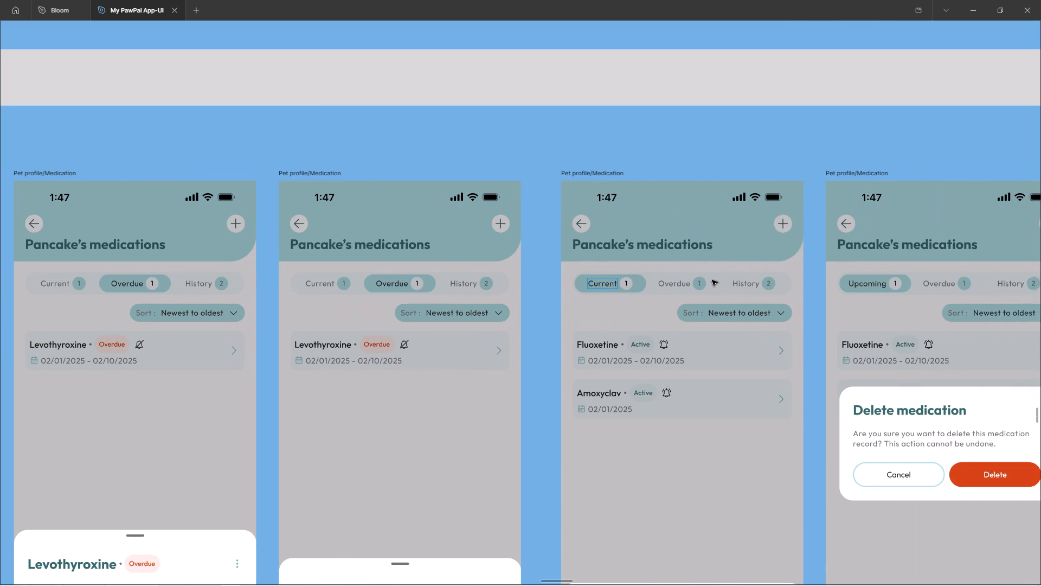
pyautogui.keyDown('shift'); pyautogui.scroll(-4, 712, 280); pyautogui.keyUp('shift')
pyautogui.keyDown('ctrl'); pyautogui.click(761, 282); pyautogui.keyUp('ctrl')
pyautogui.hotkey('ctrl', 'a')
pyautogui.hotkey('ctrl', 'shift', 'v')
pyautogui.keyDown('shift'); pyautogui.scroll(-3, 753, 284); pyautogui.keyUp('shift')
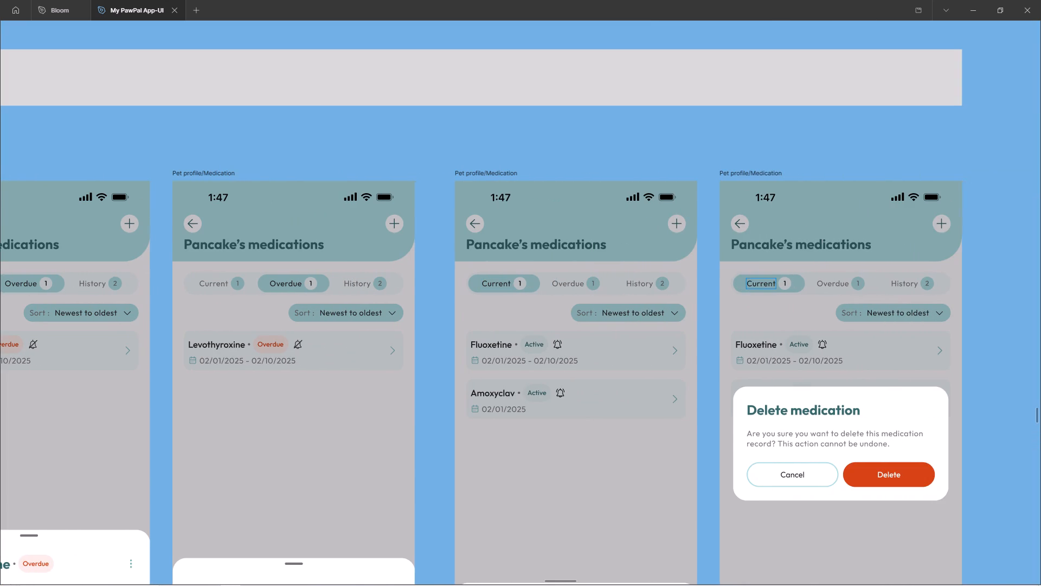
# Check the requested Overdue wording in Basecamp and replace that tab label with "Ended" on the Delete medication and Sort by screens.
pyautogui.keyDown('shift'); pyautogui.scroll(-19, 752, 284); pyautogui.keyUp('shift')
pyautogui.keyDown('ctrl'); pyautogui.scroll(-9, 750, 284); pyautogui.keyUp('ctrl')
pyautogui.hotkey('alt', 'Tab')
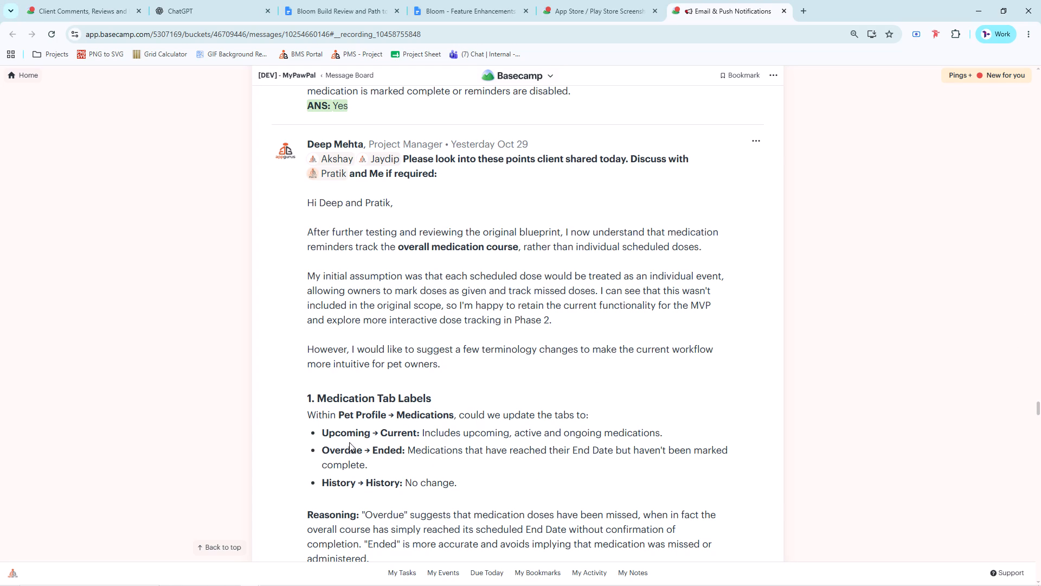
pyautogui.hotkey('alt', 'Tab')
pyautogui.keyDown('ctrl'); pyautogui.scroll(11, 632, 279); pyautogui.keyUp('ctrl')
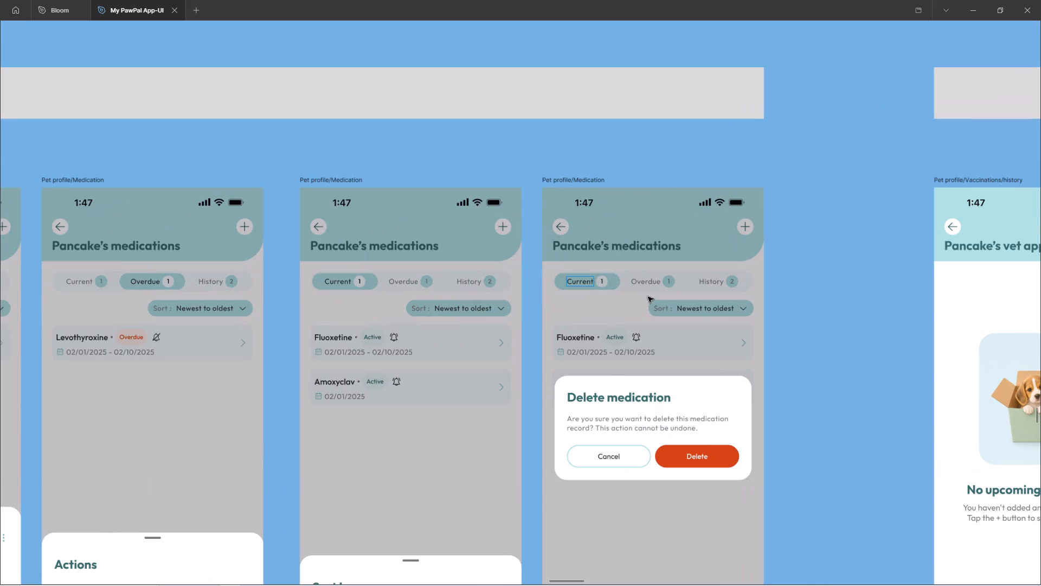
pyautogui.keyDown('ctrl'); pyautogui.click(652, 283); pyautogui.keyUp('ctrl')
pyautogui.hotkey('ctrl', 'a')
pyautogui.write('Ended')
pyautogui.hotkey('ctrl', 'a')
pyautogui.hotkey('ctrl', 'c')
pyautogui.keyDown('ctrl'); pyautogui.click(398, 279); pyautogui.keyUp('ctrl')
pyautogui.hotkey('ctrl', 'a')
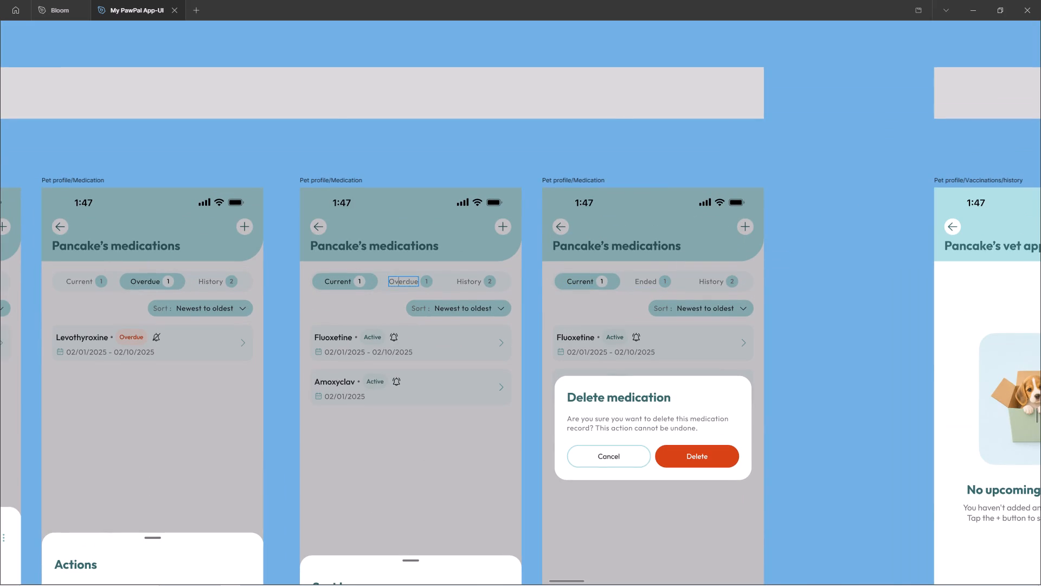
pyautogui.hotkey('ctrl', 'shift', 'v')
# Replace the Overdue tab label with "Ended" on the three Levothyroxine screens: Actions sheet, details sheet and medication list.
pyautogui.keyDown('shift'); pyautogui.scroll(-6, 403, 278); pyautogui.keyUp('shift')
pyautogui.keyDown('shift'); pyautogui.scroll(12, 401, 277); pyautogui.keyUp('shift')
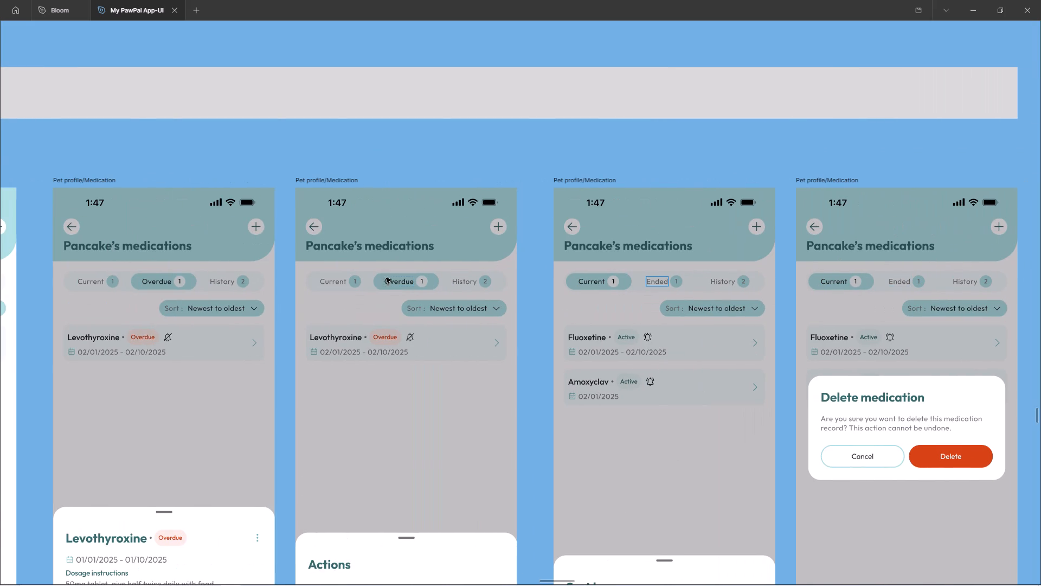
pyautogui.keyDown('ctrl'); pyautogui.click(389, 277); pyautogui.keyUp('ctrl')
pyautogui.hotkey('ctrl', 'a')
pyautogui.hotkey('ctrl', 'shift', 'v')
pyautogui.keyDown('shift'); pyautogui.scroll(13, 399, 276); pyautogui.keyUp('shift')
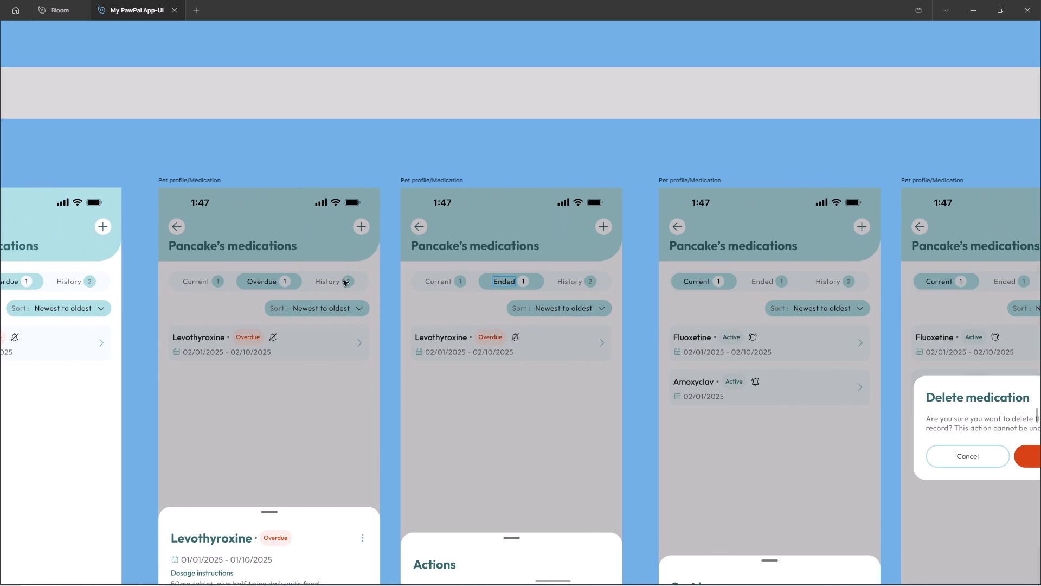
pyautogui.keyDown('ctrl'); pyautogui.click(267, 282); pyautogui.keyUp('ctrl')
pyautogui.hotkey('ctrl', 'a')
pyautogui.hotkey('ctrl', 'shift', 'v')
pyautogui.keyDown('shift'); pyautogui.scroll(12, 315, 280); pyautogui.keyUp('shift')
pyautogui.keyDown('ctrl'); pyautogui.click(299, 282); pyautogui.keyUp('ctrl')
pyautogui.hotkey('ctrl', 'a')
pyautogui.hotkey('ctrl', 'shift', 'v')
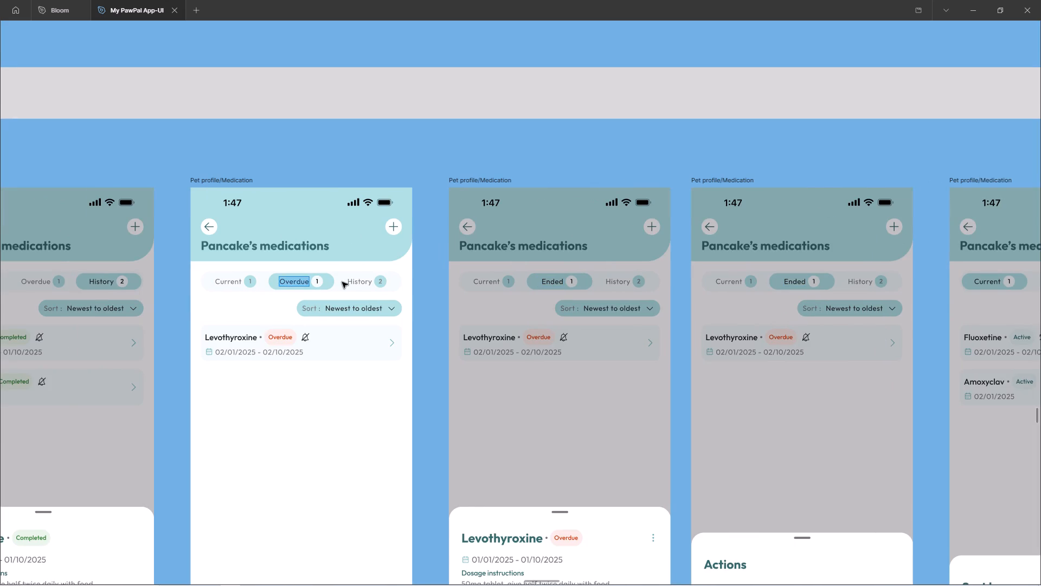
# Replace the Overdue tab label with "Ended" on the completed Fluoxetine details screen and the History medications list.
pyautogui.keyDown('shift'); pyautogui.scroll(-5, 342, 282); pyautogui.keyUp('shift')
pyautogui.keyDown('shift'); pyautogui.scroll(17, 342, 282); pyautogui.keyUp('shift')
pyautogui.keyDown('shift'); pyautogui.scroll(-1, 342, 282); pyautogui.keyUp('shift')
pyautogui.keyDown('shift'); pyautogui.scroll(4, 342, 282); pyautogui.keyUp('shift')
pyautogui.keyDown('ctrl'); pyautogui.click(370, 279); pyautogui.keyUp('ctrl')
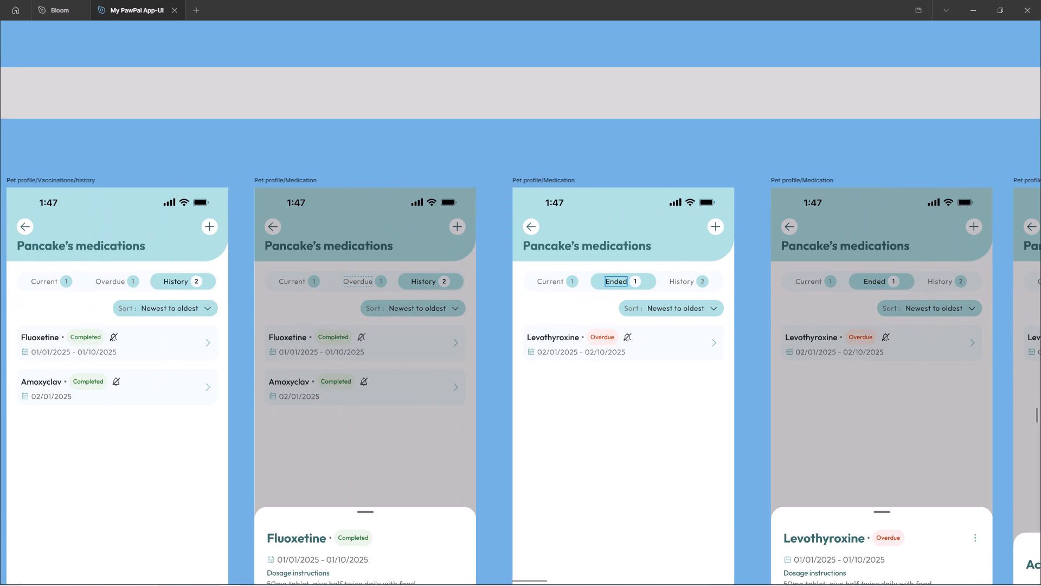
pyautogui.hotkey('ctrl', 'a')
pyautogui.hotkey('ctrl', 'shift', 'v')
pyautogui.keyDown('shift'); pyautogui.scroll(-7, 364, 279); pyautogui.keyUp('shift')
pyautogui.keyDown('shift'); pyautogui.scroll(15, 364, 279); pyautogui.keyUp('shift')
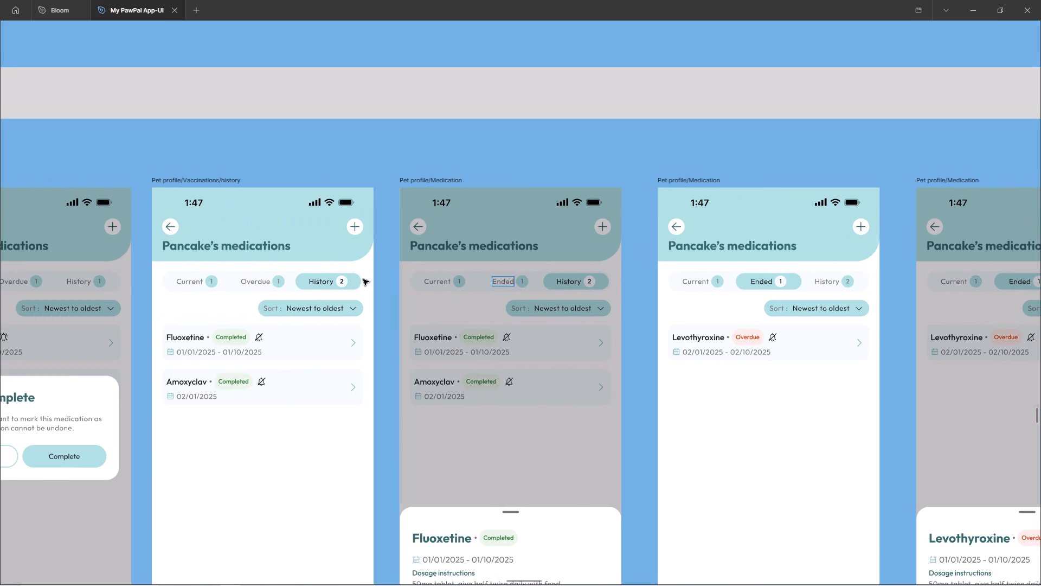
pyautogui.keyDown('ctrl'); pyautogui.click(259, 282); pyautogui.keyUp('ctrl')
pyautogui.hotkey('ctrl', 'a')
pyautogui.hotkey('ctrl', 'shift', 'v')
# Replace the Overdue tab label with "Ended" on the Mark as complete dialog screen and the Fluoxetine Actions screen.
pyautogui.keyDown('shift'); pyautogui.scroll(17, 288, 280); pyautogui.keyUp('shift')
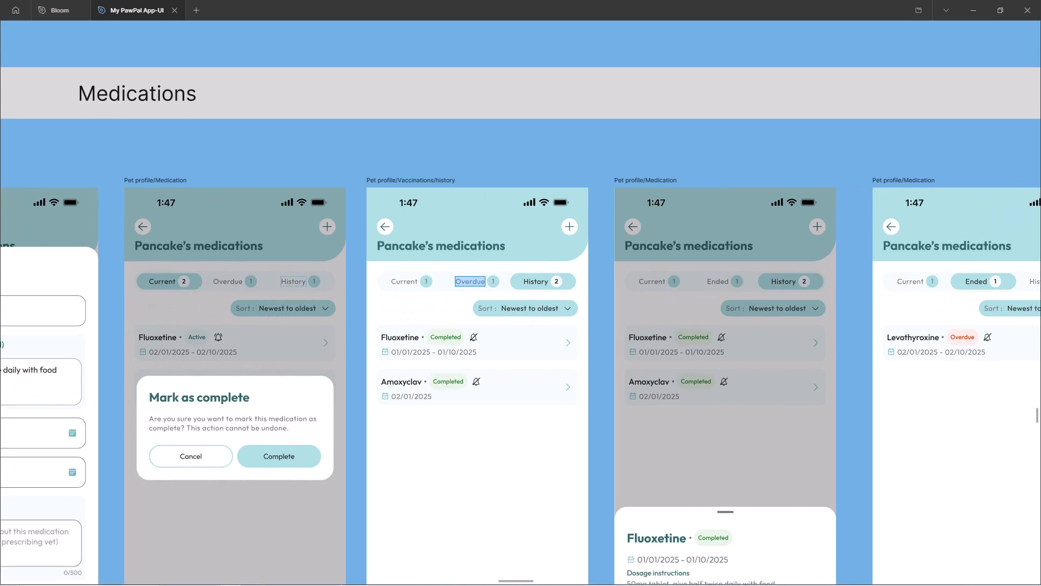
pyautogui.keyDown('shift'); pyautogui.scroll(5, 293, 281); pyautogui.keyUp('shift')
pyautogui.keyDown('ctrl'); pyautogui.click(271, 282); pyautogui.keyUp('ctrl')
pyautogui.hotkey('ctrl', 'a')
pyautogui.hotkey('ctrl', 'shift', 'v')
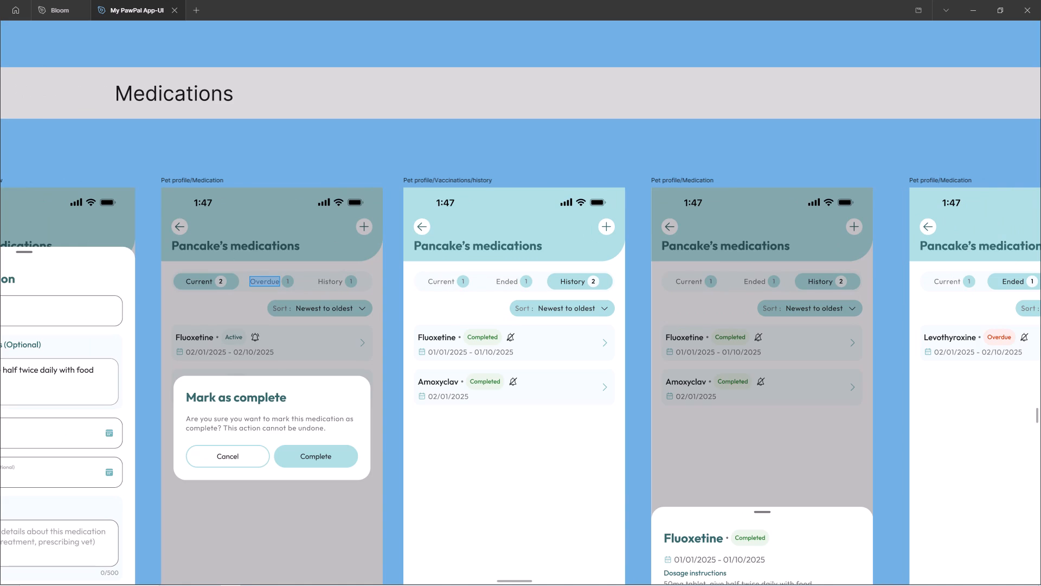
pyautogui.keyDown('shift'); pyautogui.scroll(17, 286, 278); pyautogui.keyUp('shift')
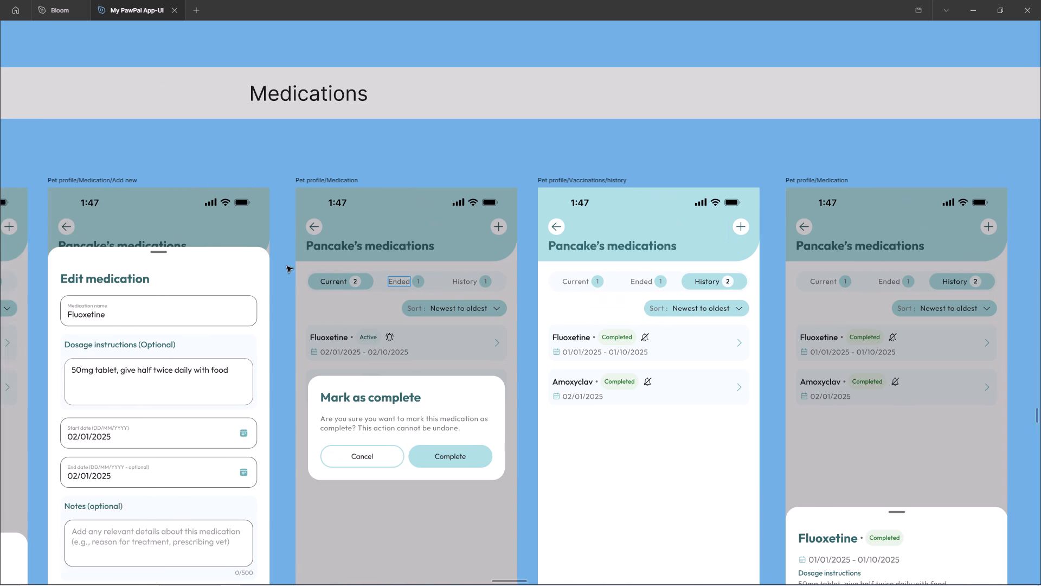
pyautogui.keyDown('shift'); pyautogui.scroll(16, 287, 266); pyautogui.keyUp('shift')
pyautogui.keyDown('ctrl'); pyautogui.click(343, 282); pyautogui.keyUp('ctrl')
pyautogui.hotkey('ctrl', 'a')
pyautogui.hotkey('ctrl', 'shift', 'v')
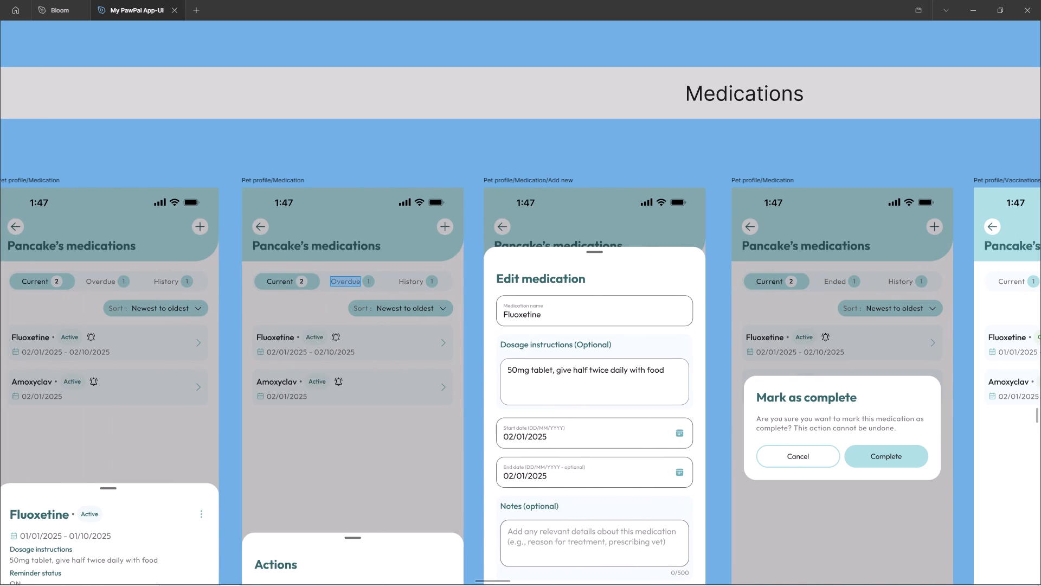
# Replace the Overdue tab label with "Ended" on the active Fluoxetine details screen, the two-item Current list and the Choose frequency screen.
pyautogui.keyDown('shift'); pyautogui.scroll(14, 343, 282); pyautogui.keyUp('shift')
pyautogui.keyDown('ctrl'); pyautogui.click(325, 281); pyautogui.keyUp('ctrl')
pyautogui.hotkey('ctrl', 'a')
pyautogui.hotkey('ctrl', 'shift', 'v')
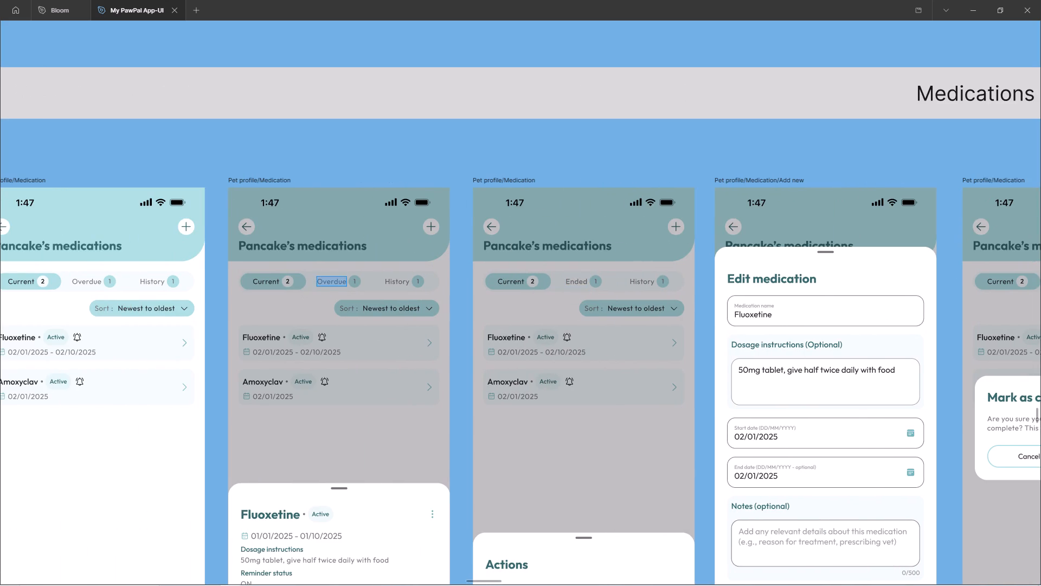
pyautogui.keyDown('shift'); pyautogui.scroll(5, 324, 281); pyautogui.keyUp('shift')
pyautogui.keyDown('shift'); pyautogui.scroll(-1, 324, 281); pyautogui.keyUp('shift')
pyautogui.keyDown('shift'); pyautogui.scroll(6, 324, 281); pyautogui.keyUp('shift')
pyautogui.keyDown('ctrl'); pyautogui.click(286, 281); pyautogui.keyUp('ctrl')
pyautogui.hotkey('ctrl', 'a')
pyautogui.hotkey('ctrl', 'shift', 'v')
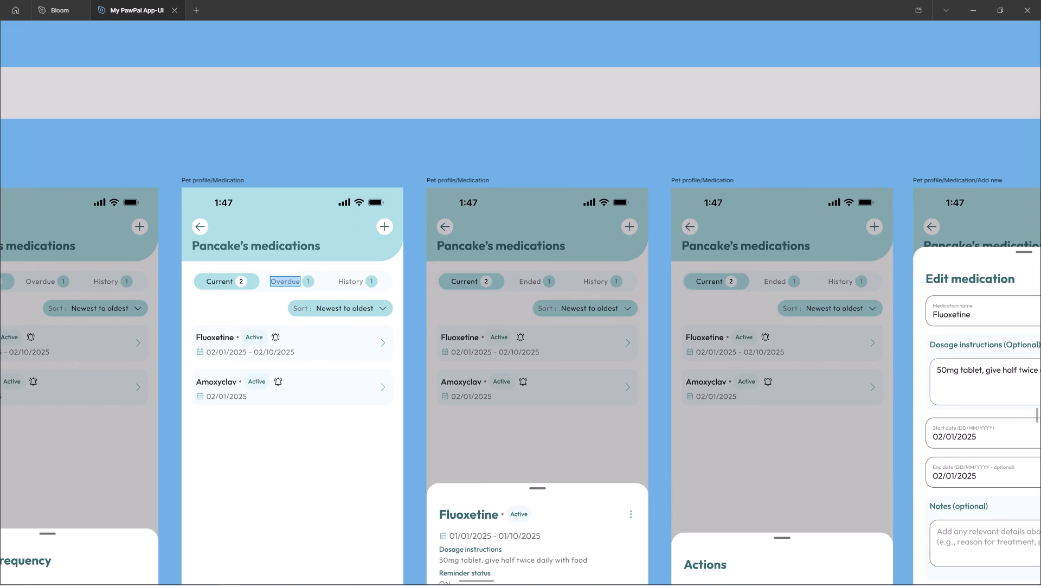
pyautogui.keyDown('shift'); pyautogui.scroll(12, 290, 278); pyautogui.keyUp('shift')
pyautogui.keyDown('ctrl'); pyautogui.click(278, 281); pyautogui.keyUp('ctrl')
pyautogui.hotkey('ctrl', 'a')
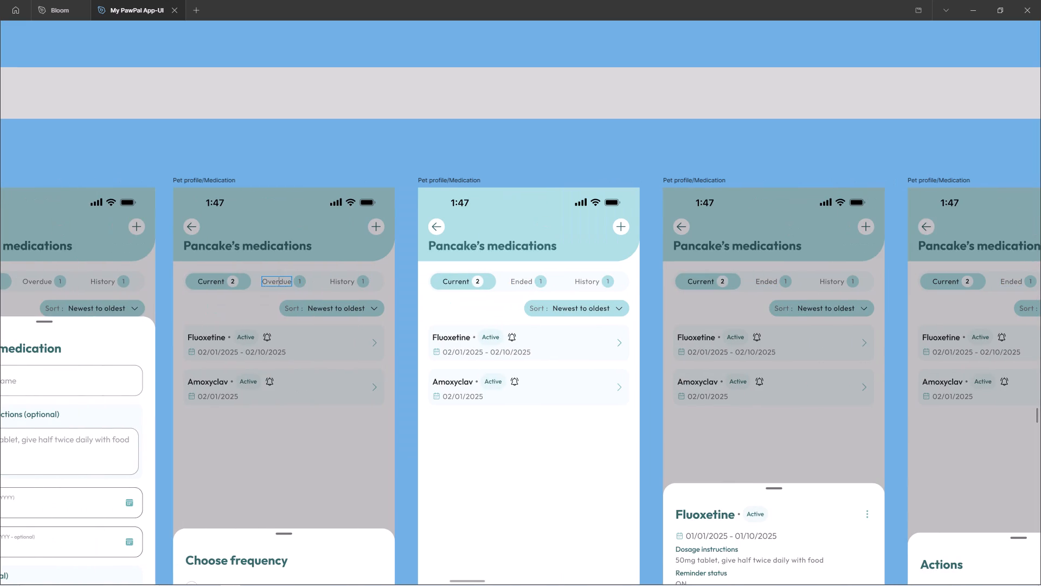
pyautogui.hotkey('ctrl', 'shift', 'v')
# Replace the Overdue tab label with "Ended" on the Add new medication screen and the Current list showing only Amoxyclav.
pyautogui.keyDown('shift'); pyautogui.scroll(5, 278, 279); pyautogui.keyUp('shift')
pyautogui.keyDown('shift'); pyautogui.scroll(-1, 278, 279); pyautogui.keyUp('shift')
pyautogui.keyDown('shift'); pyautogui.scroll(8, 278, 279); pyautogui.keyUp('shift')
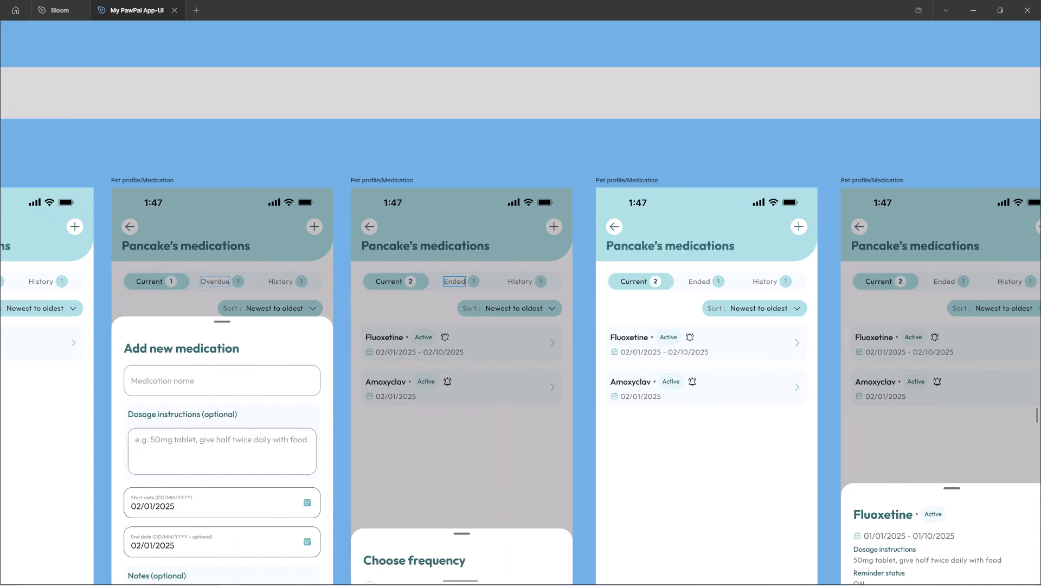
pyautogui.keyDown('ctrl'); pyautogui.click(216, 280); pyautogui.keyUp('ctrl')
pyautogui.hotkey('ctrl', 'a')
pyautogui.hotkey('shift', 'v')
pyautogui.hotkey('ctrl', 'a')
pyautogui.hotkey('ctrl', 'shift', 'v')
pyautogui.keyDown('shift'); pyautogui.scroll(3, 230, 279); pyautogui.keyUp('shift')
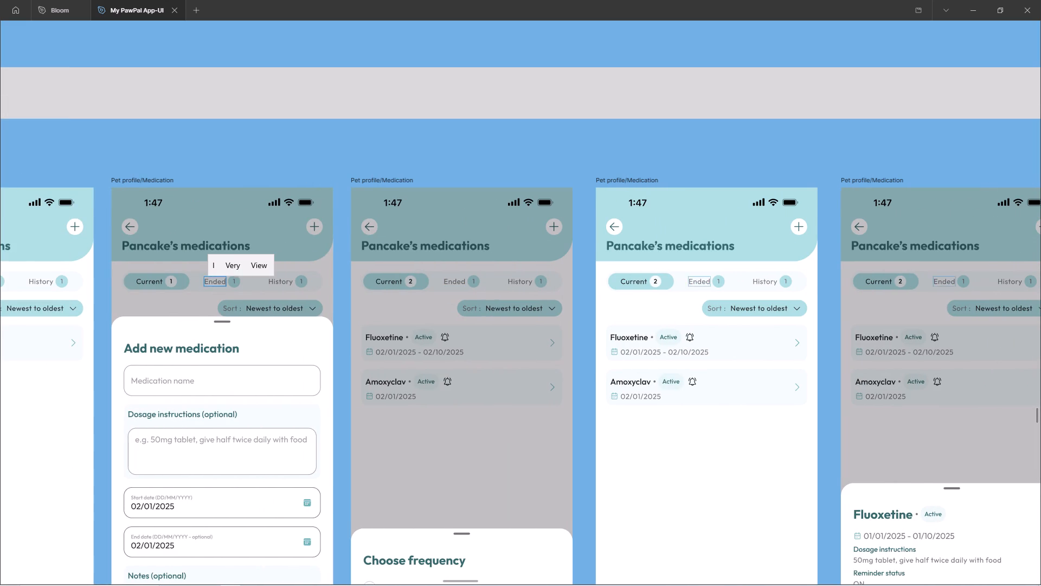
pyautogui.keyDown('shift'); pyautogui.scroll(10, 230, 279); pyautogui.keyUp('shift')
pyautogui.keyDown('ctrl'); pyautogui.click(282, 283); pyautogui.keyUp('ctrl')
pyautogui.hotkey('ctrl', 'a')
pyautogui.hotkey('ctrl', 'shift', 'v')
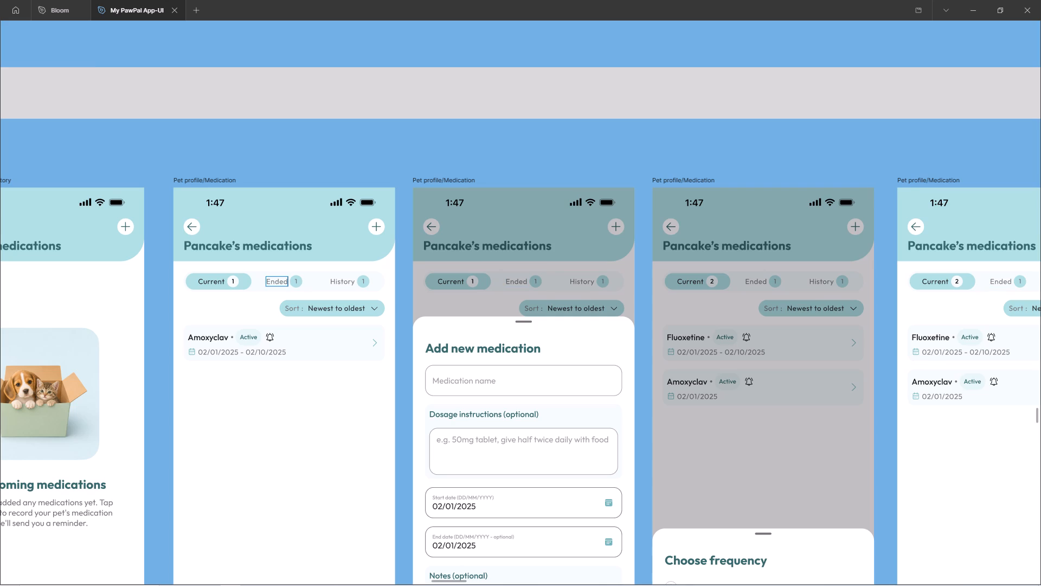
pyautogui.scroll(1, 293, 289)
pyautogui.keyDown('ctrl'); pyautogui.scroll(-5, 293, 289); pyautogui.keyUp('ctrl')
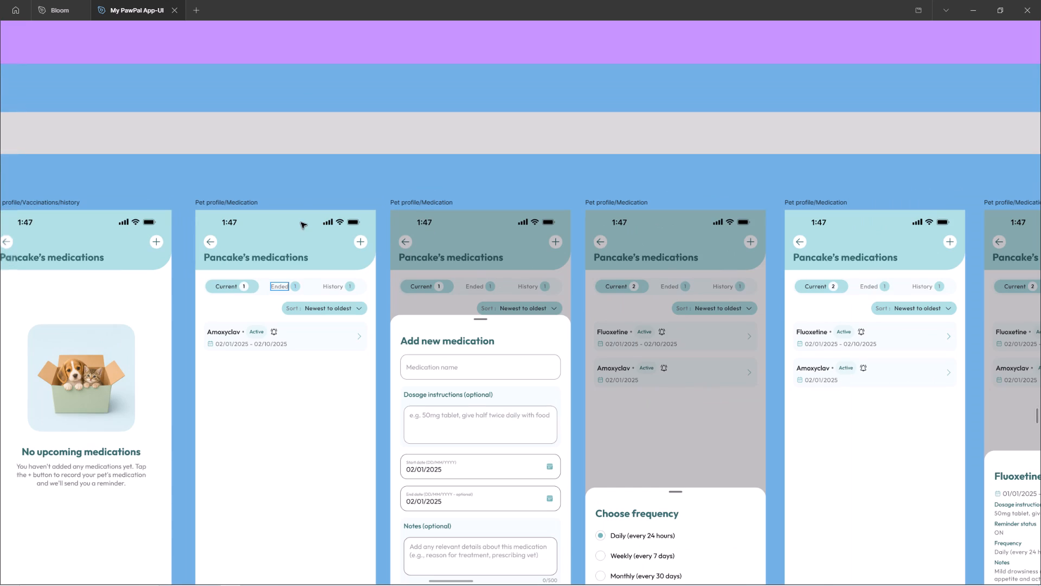
pyautogui.click(320, 186)
pyautogui.click(320, 186)
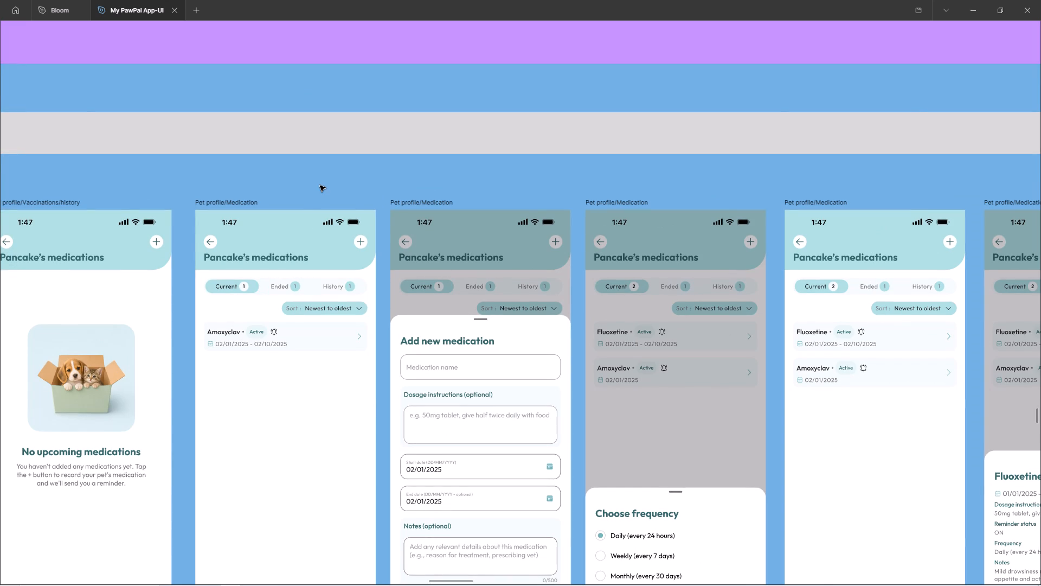
# Reread the tab label request in Basecamp and check the tab labels across the row of medication screens in Figma.
pyautogui.keyDown('shift'); pyautogui.scroll(-7, 320, 186); pyautogui.keyUp('shift')
pyautogui.hotkey('alt', 'Tab')
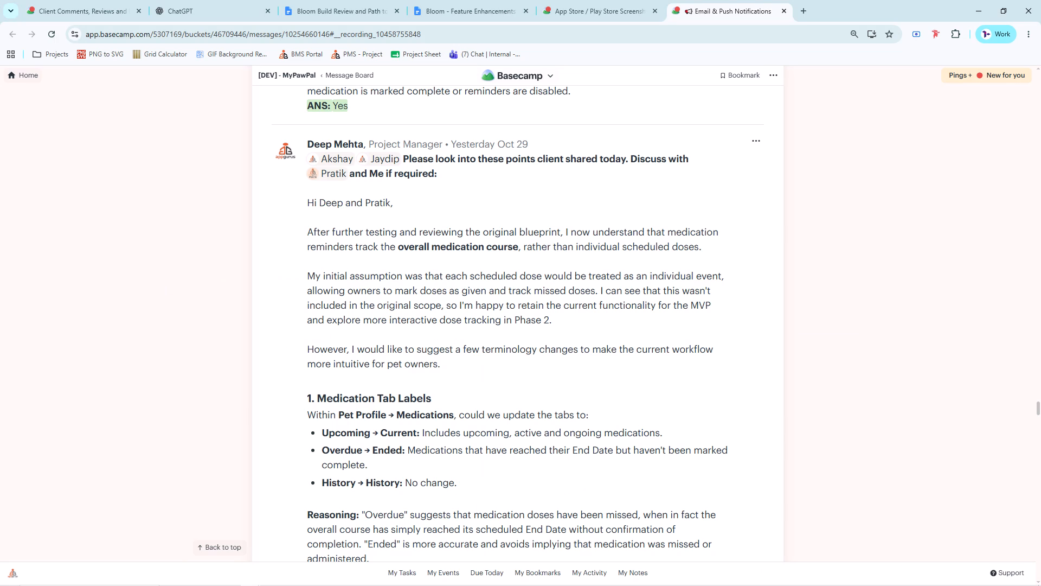
pyautogui.click(462, 455)
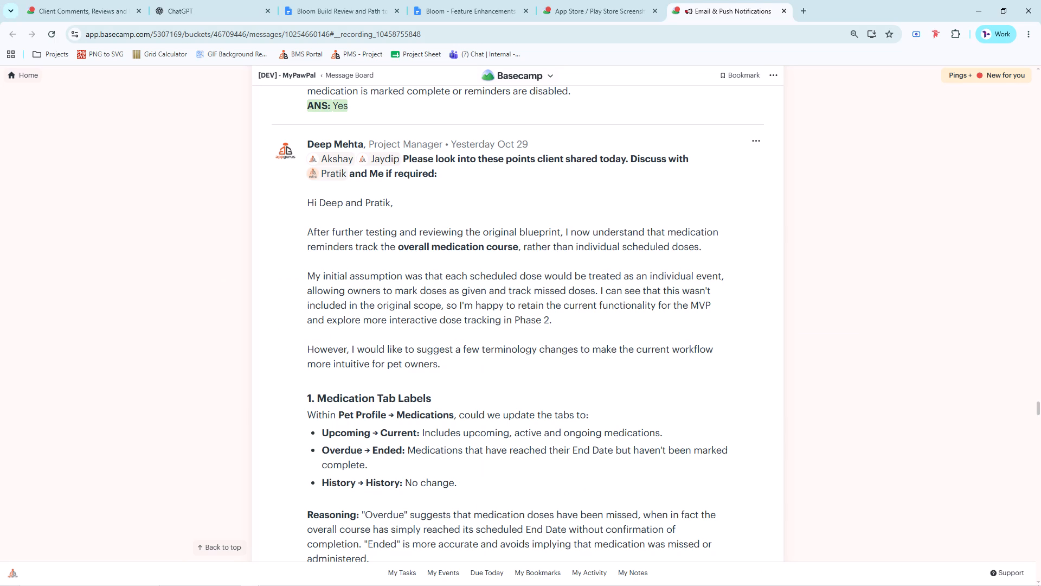
pyautogui.click(518, 454)
pyautogui.hotkey('alt', 'Tab')
pyautogui.keyDown('ctrl'); pyautogui.scroll(4, 354, 314); pyautogui.keyUp('ctrl')
pyautogui.keyDown('shift'); pyautogui.scroll(-10, 354, 314); pyautogui.keyUp('shift')
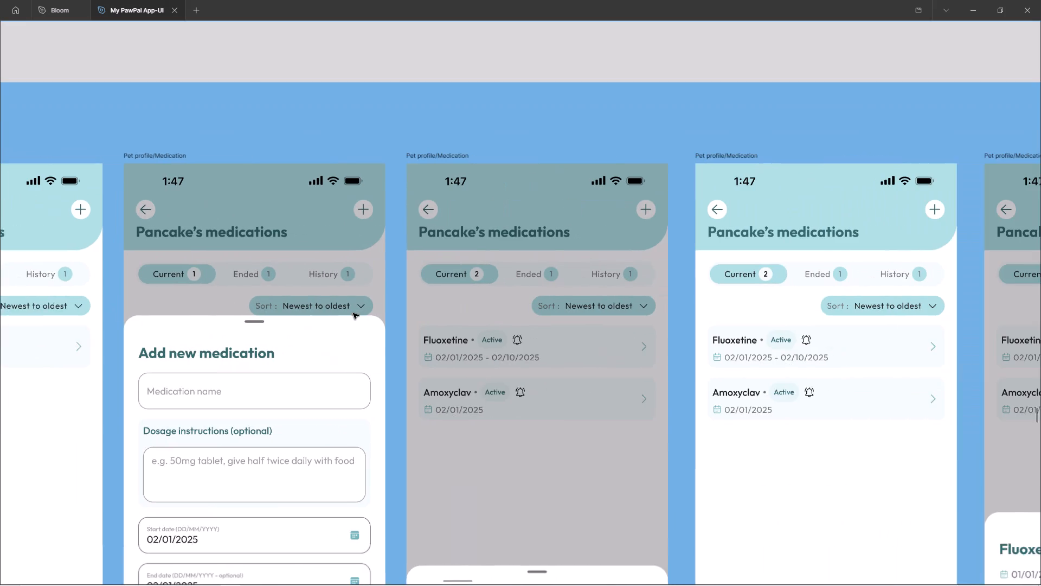
pyautogui.keyDown('shift'); pyautogui.scroll(-2, 353, 313); pyautogui.keyUp('shift')
pyautogui.keyDown('shift'); pyautogui.scroll(1, 353, 313); pyautogui.keyUp('shift')
pyautogui.keyDown('shift'); pyautogui.scroll(-20, 352, 313); pyautogui.keyUp('shift')
pyautogui.keyDown('shift'); pyautogui.scroll(-20, 352, 313); pyautogui.keyUp('shift')
pyautogui.keyDown('shift'); pyautogui.scroll(-1, 352, 313); pyautogui.keyUp('shift')
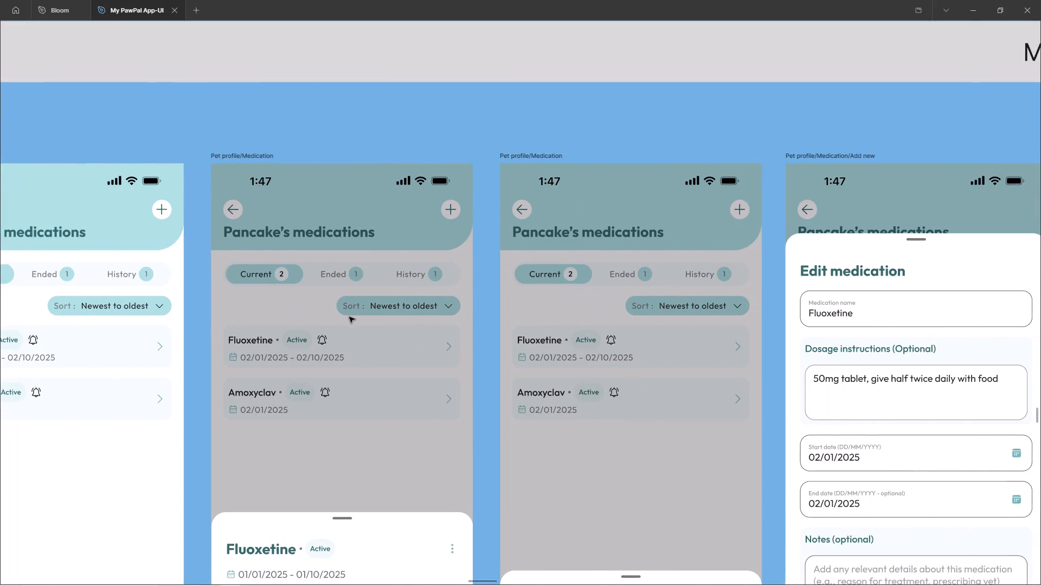
pyautogui.keyDown('shift'); pyautogui.scroll(-3, 349, 317); pyautogui.keyUp('shift')
pyautogui.keyDown('shift'); pyautogui.scroll(1, 349, 317); pyautogui.keyUp('shift')
pyautogui.keyDown('shift'); pyautogui.scroll(-9, 349, 317); pyautogui.keyUp('shift')
pyautogui.keyDown('shift'); pyautogui.scroll(1, 348, 318); pyautogui.keyUp('shift')
pyautogui.keyDown('shift'); pyautogui.scroll(-20, 348, 318); pyautogui.keyUp('shift')
pyautogui.keyDown('shift'); pyautogui.scroll(-13, 348, 318); pyautogui.keyUp('shift')
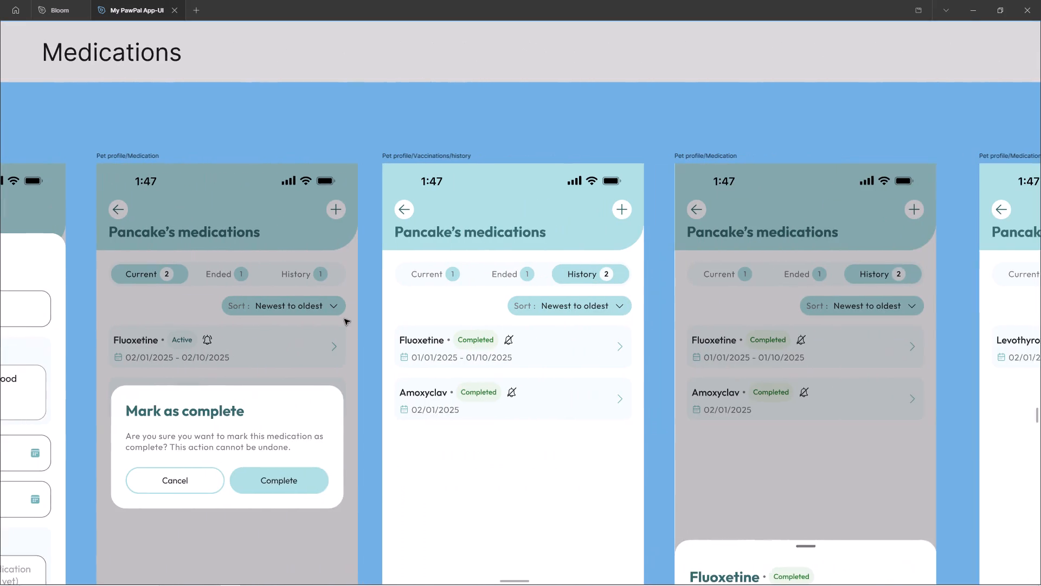
pyautogui.keyDown('shift'); pyautogui.scroll(-20, 344, 319); pyautogui.keyUp('shift')
pyautogui.keyDown('shift'); pyautogui.scroll(-13, 344, 319); pyautogui.keyUp('shift')
pyautogui.keyDown('shift'); pyautogui.scroll(3, 216, 331); pyautogui.keyUp('shift')
pyautogui.keyDown('shift'); pyautogui.scroll(-1, 213, 333); pyautogui.keyUp('shift')
pyautogui.keyDown('shift'); pyautogui.scroll(7, 213, 333); pyautogui.keyUp('shift')
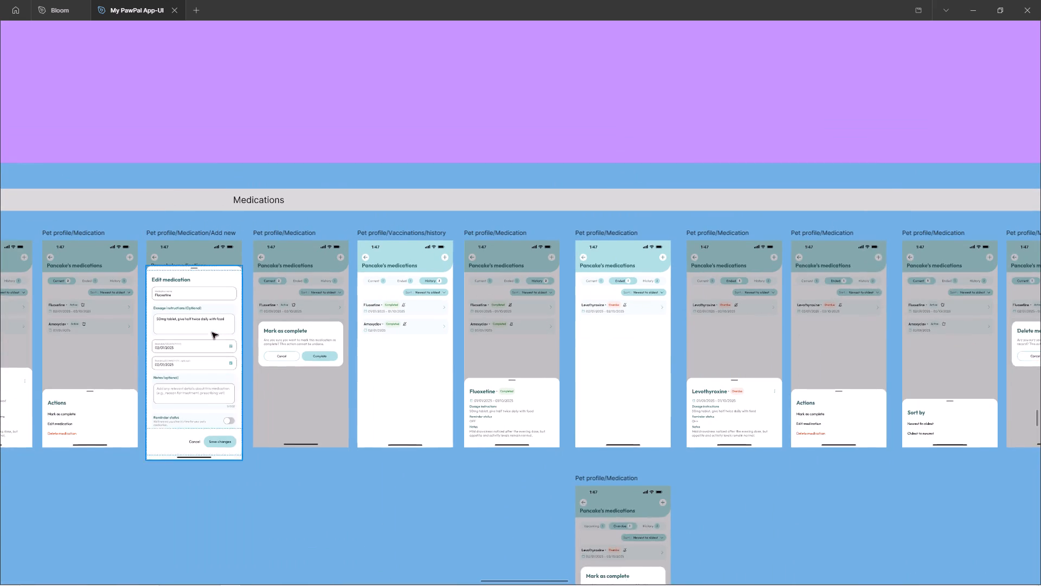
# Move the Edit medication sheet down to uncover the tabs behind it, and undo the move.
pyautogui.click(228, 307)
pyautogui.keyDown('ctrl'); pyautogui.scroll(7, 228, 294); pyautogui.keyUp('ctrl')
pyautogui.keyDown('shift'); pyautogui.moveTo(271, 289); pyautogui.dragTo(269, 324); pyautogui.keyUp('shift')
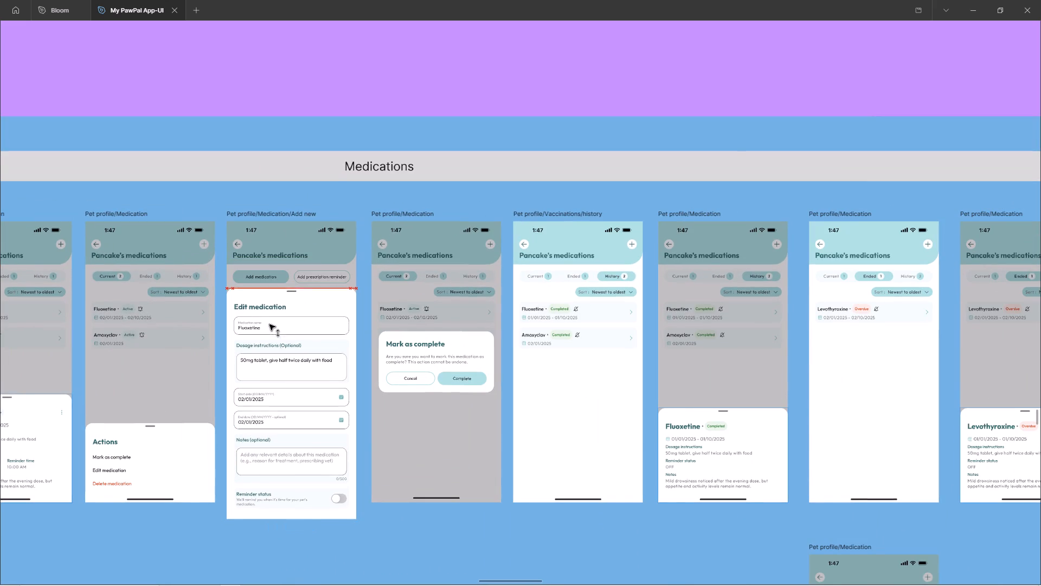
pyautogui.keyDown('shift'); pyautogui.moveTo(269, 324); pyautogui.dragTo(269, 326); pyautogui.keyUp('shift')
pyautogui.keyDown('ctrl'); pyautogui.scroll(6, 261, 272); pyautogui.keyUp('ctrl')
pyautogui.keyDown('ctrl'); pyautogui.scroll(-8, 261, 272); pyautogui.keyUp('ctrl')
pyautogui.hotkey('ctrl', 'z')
# Duplicate the Fluoxetine Actions screen below the medications row and delete the Actions sheet from the copy.
pyautogui.keyDown('ctrl'); pyautogui.scroll(-7, 264, 260); pyautogui.keyUp('ctrl')
pyautogui.click(161, 226)
pyautogui.keyDown('ctrl'); pyautogui.scroll(-4, 161, 226); pyautogui.keyUp('ctrl')
pyautogui.keyDown('ctrl'); pyautogui.scroll(1, 161, 226); pyautogui.keyUp('ctrl')
pyautogui.keyDown('ctrl'); pyautogui.scroll(-2, 161, 226); pyautogui.keyUp('ctrl')
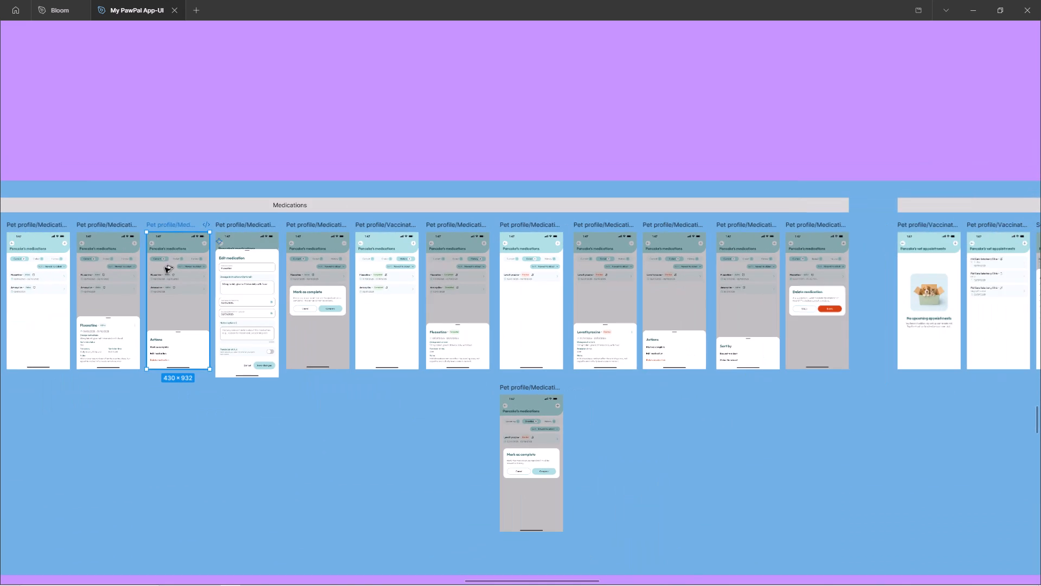
pyautogui.keyDown('alt'); pyautogui.moveTo(167, 263); pyautogui.dragTo(179, 435); pyautogui.keyUp('alt')
pyautogui.click(178, 522)
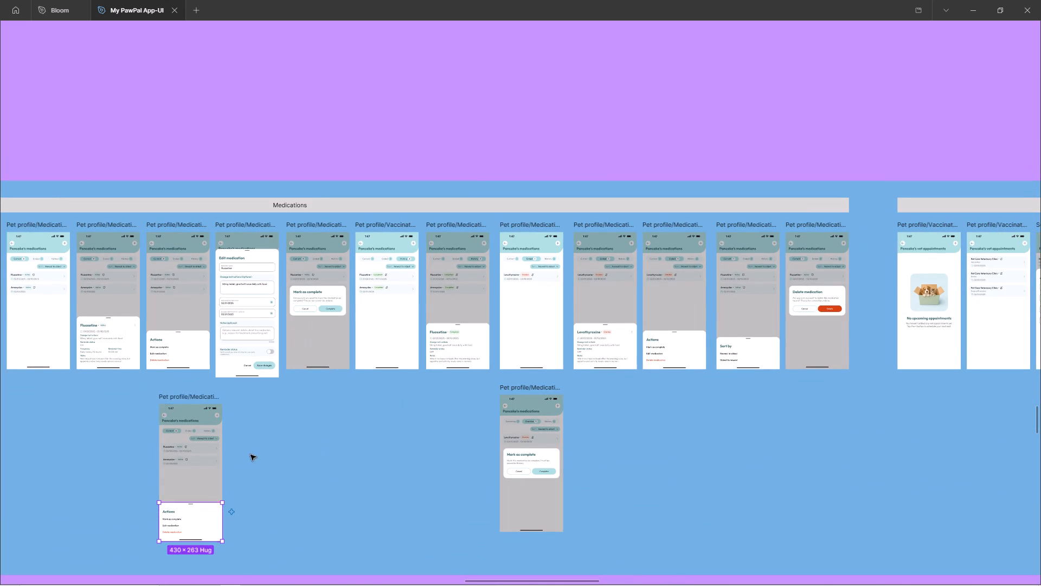
pyautogui.press('Delete')
# Move the Edit medication sheet out of its original screen into the duplicated screen below the row.
pyautogui.click(247, 303)
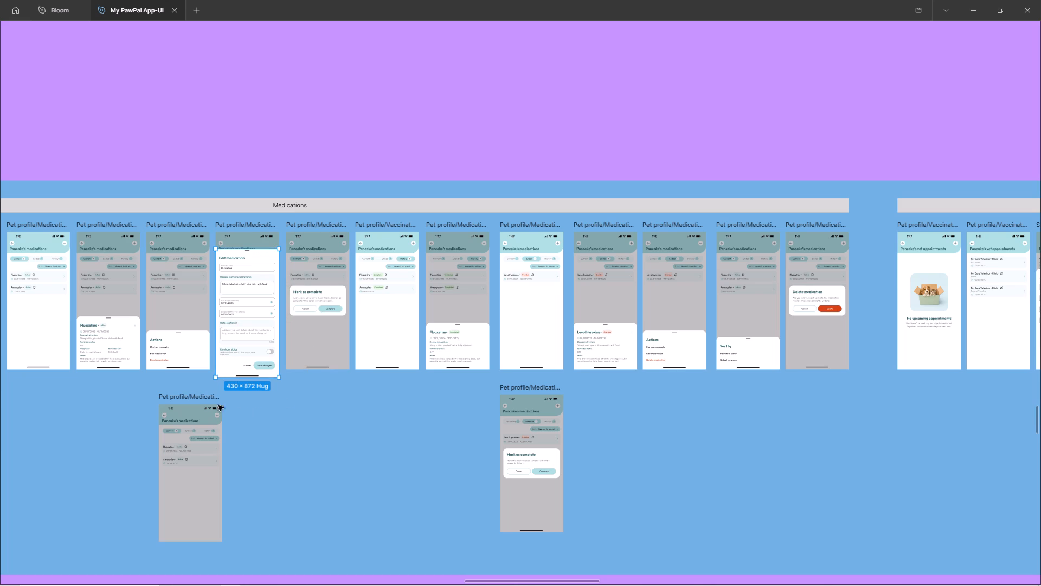
pyautogui.hotkey('ctrl', 'x')
pyautogui.click(181, 396)
pyautogui.hotkey('ctrl', 'v')
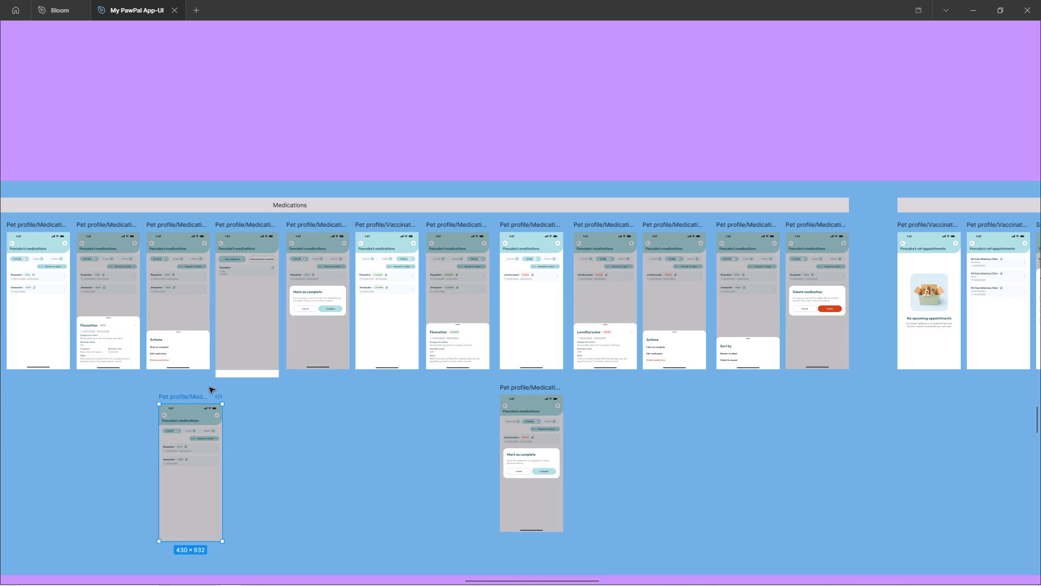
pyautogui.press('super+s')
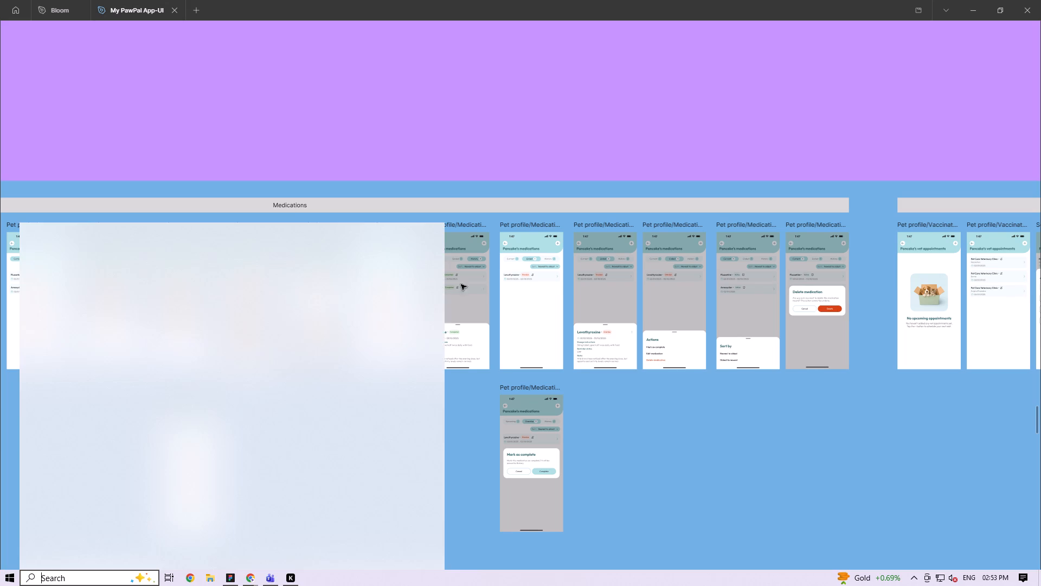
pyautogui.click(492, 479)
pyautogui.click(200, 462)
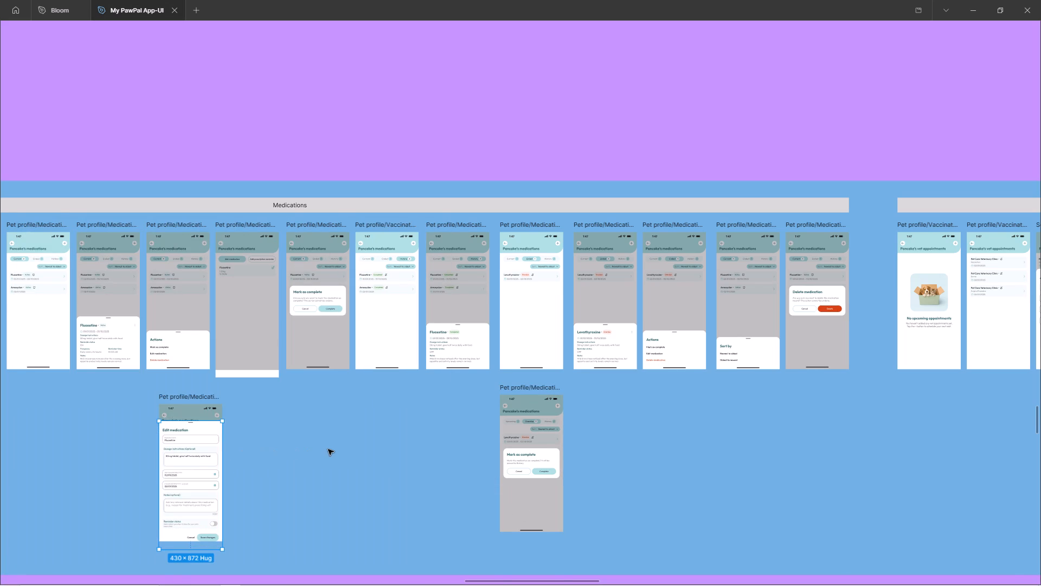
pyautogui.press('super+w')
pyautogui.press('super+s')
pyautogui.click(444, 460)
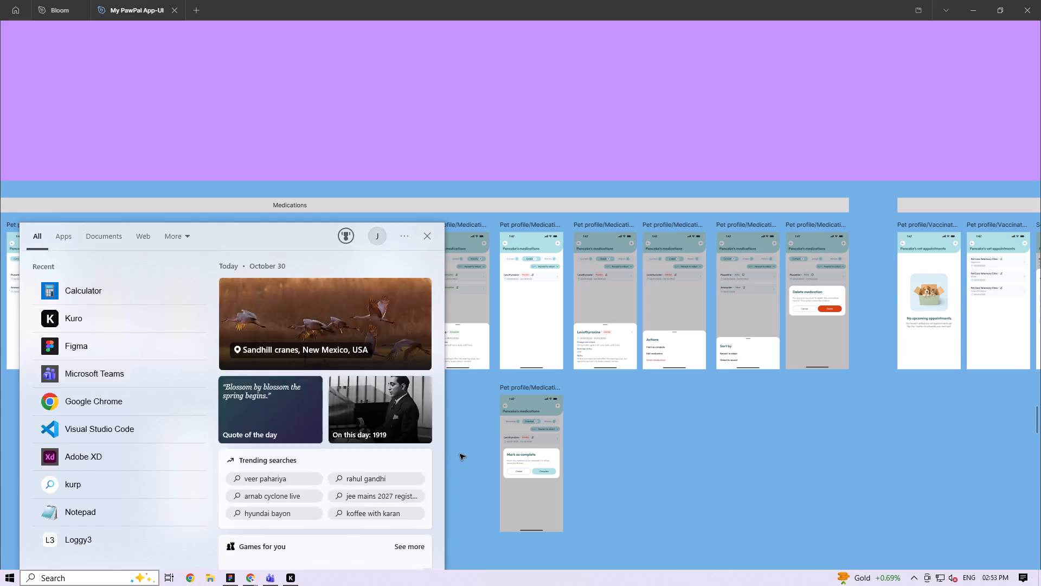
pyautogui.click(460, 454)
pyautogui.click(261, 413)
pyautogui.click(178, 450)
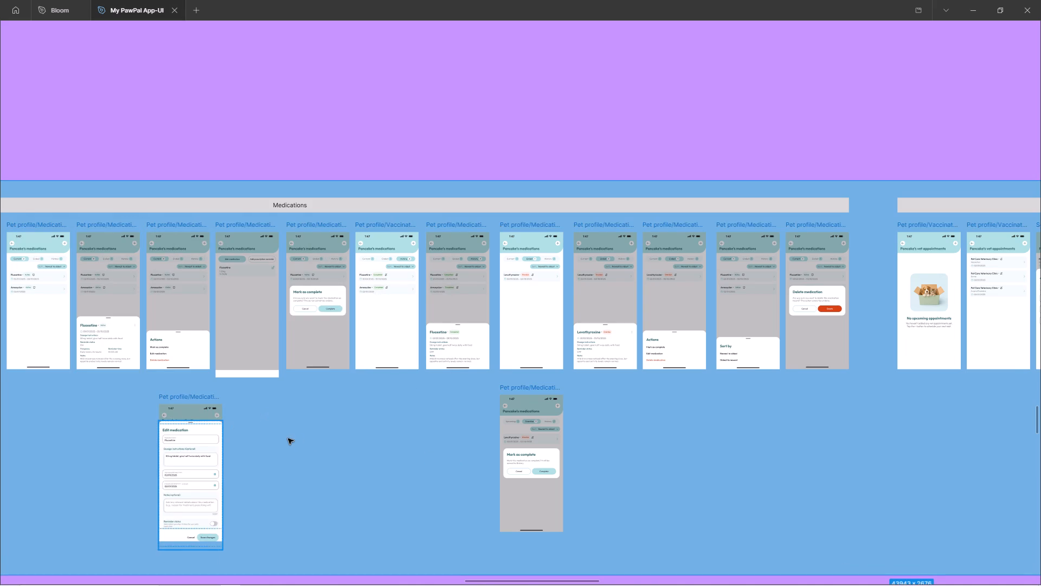
# Align the Edit medication sheet to the bottom edge of the duplicated screen below the row.
pyautogui.hotkey('alt', 'w')
pyautogui.hotkey('alt', 's')
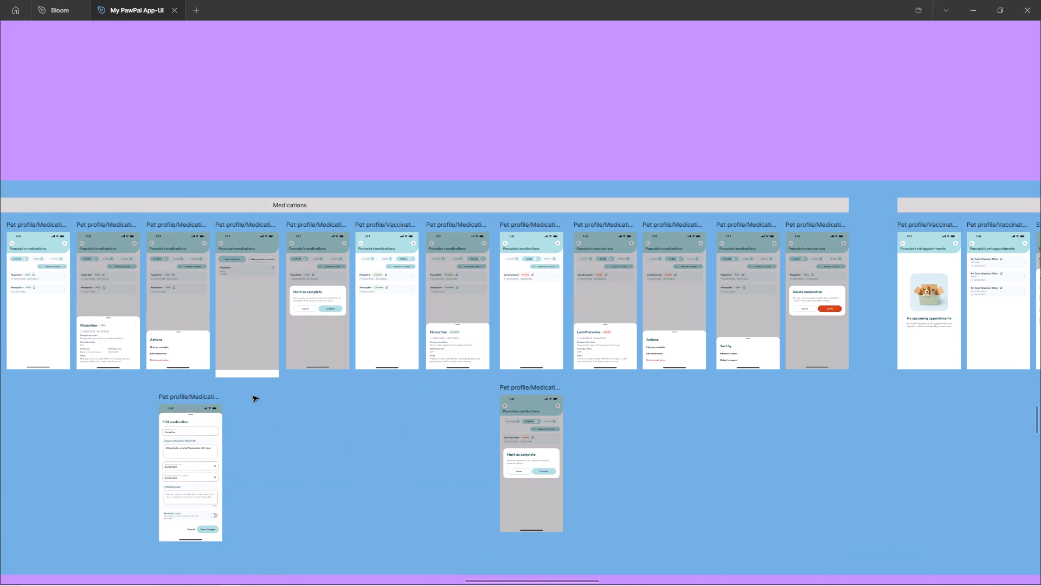
# Cut the rebuilt Edit medication screen and paste it to replace the outdated Edit medication screen in the medications row.
pyautogui.click(197, 393)
pyautogui.hotkey('ctrl', 'x')
pyautogui.click(233, 222)
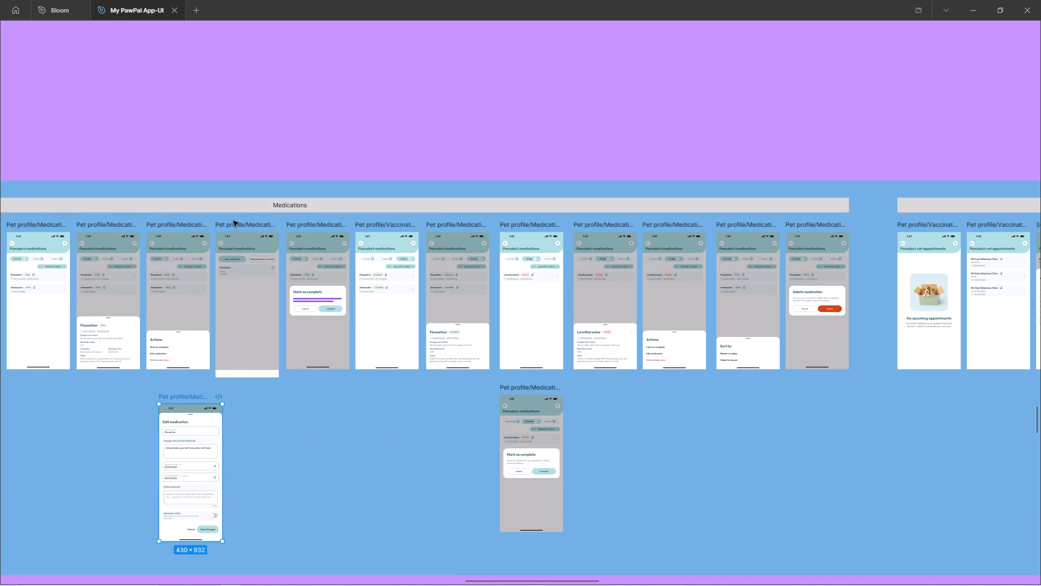
pyautogui.hotkey('ctrl', 'shift', 'r')
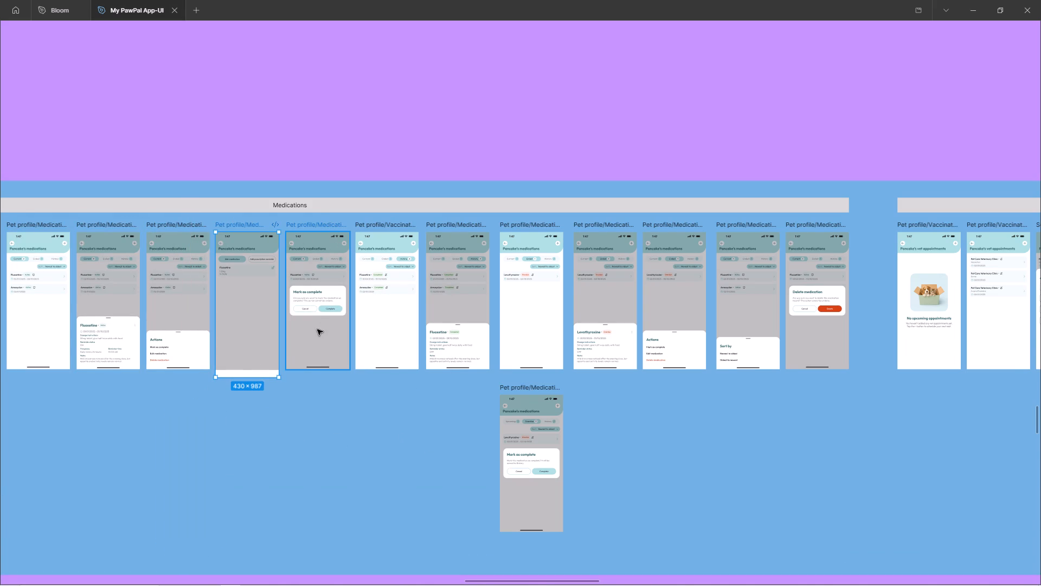
pyautogui.keyDown('ctrl'); pyautogui.click(259, 396); pyautogui.keyUp('ctrl')
# Review the tab labels across the row of medication screens around the replaced Edit medication screen.
pyautogui.keyDown('ctrl'); pyautogui.scroll(2, 268, 275); pyautogui.keyUp('ctrl')
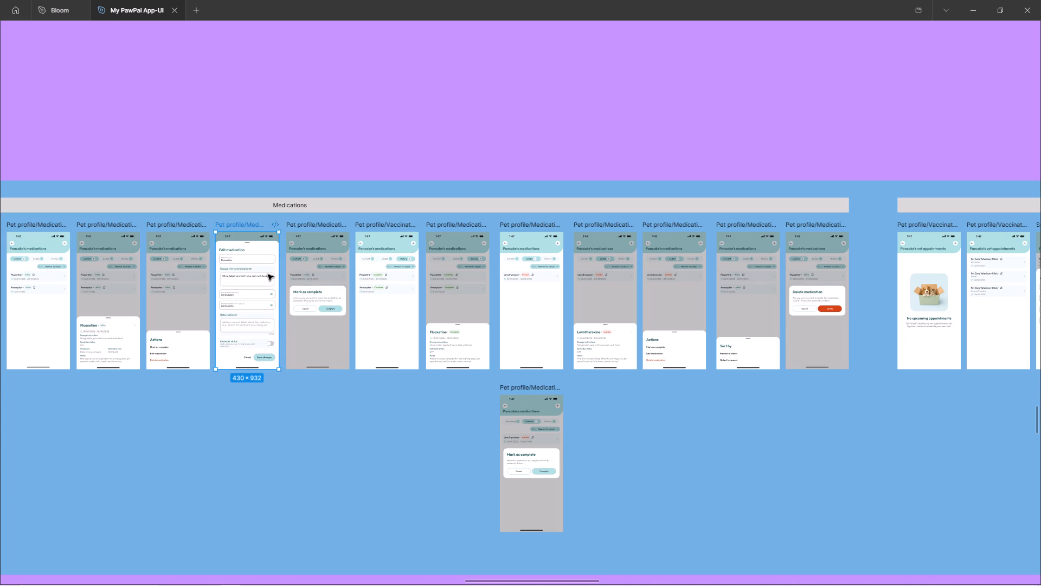
pyautogui.keyDown('ctrl'); pyautogui.scroll(9, 268, 275); pyautogui.keyUp('ctrl')
pyautogui.keyDown('shift'); pyautogui.scroll(-6, 268, 275); pyautogui.keyUp('shift')
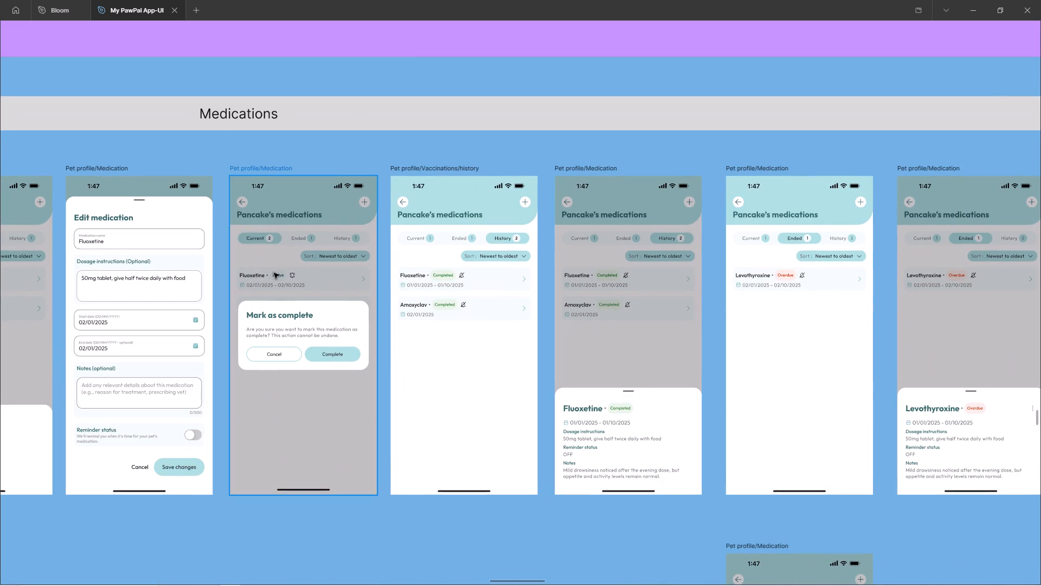
pyautogui.keyDown('shift'); pyautogui.scroll(-9, 252, 278); pyautogui.keyUp('shift')
pyautogui.keyDown('shift'); pyautogui.scroll(5, 252, 278); pyautogui.keyUp('shift')
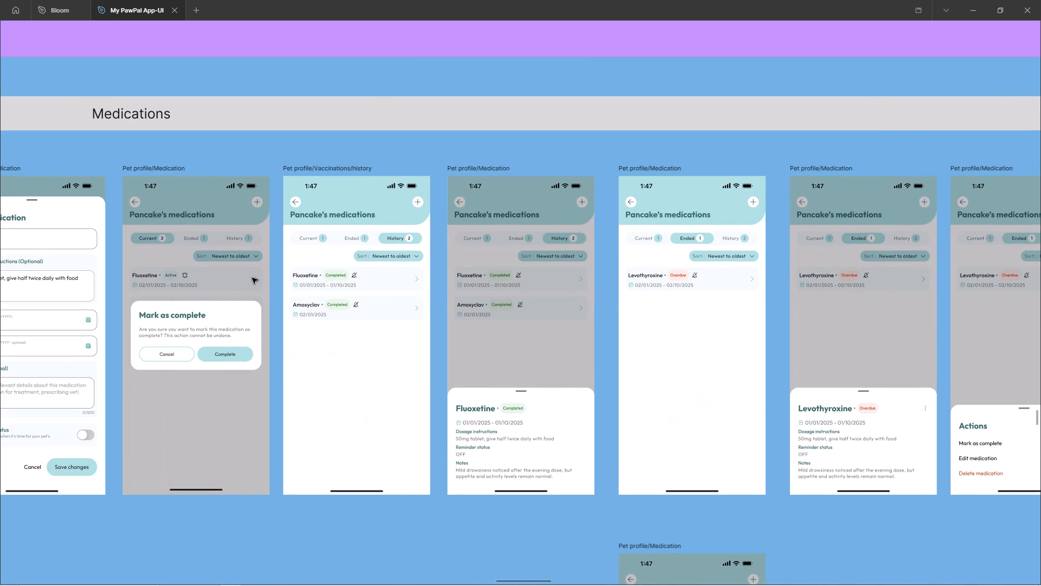
pyautogui.keyDown('shift'); pyautogui.scroll(-10, 252, 278); pyautogui.keyUp('shift')
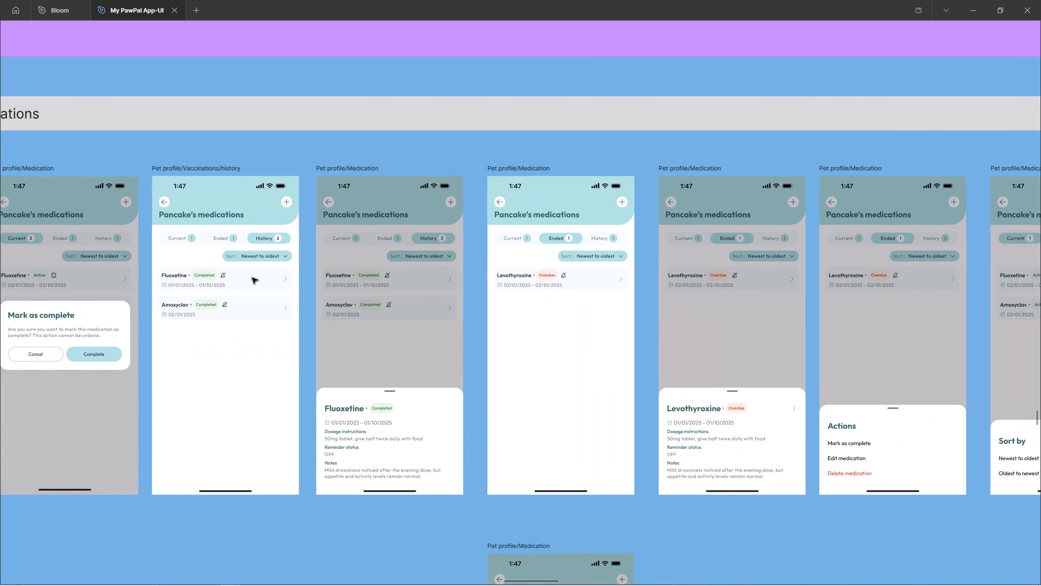
pyautogui.keyDown('shift'); pyautogui.scroll(-14, 252, 278); pyautogui.keyUp('shift')
pyautogui.keyDown('ctrl'); pyautogui.scroll(-18, 725, 266); pyautogui.keyUp('ctrl')
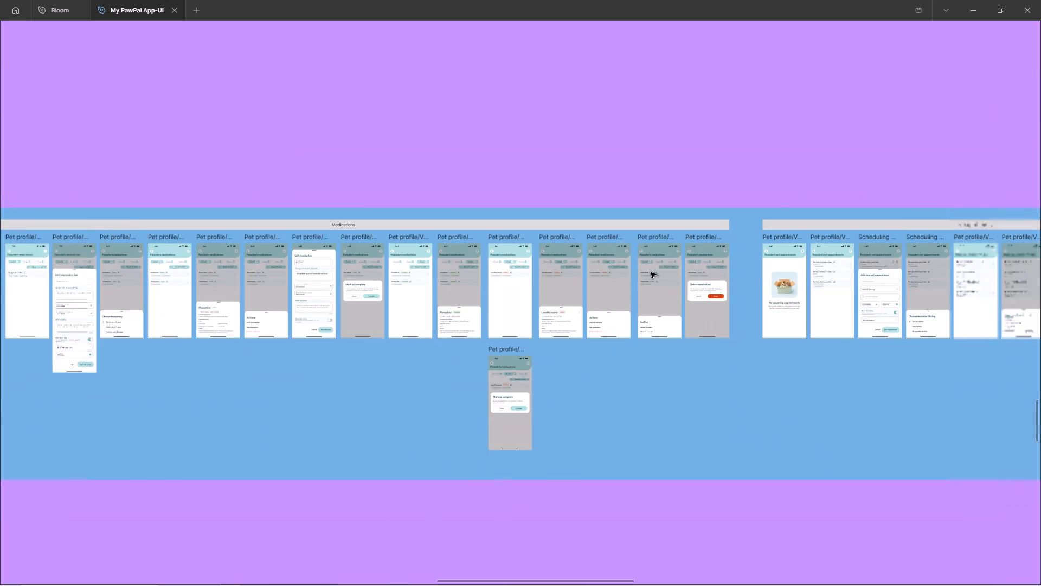
pyautogui.keyDown('ctrl'); pyautogui.scroll(-3, 651, 272); pyautogui.keyUp('ctrl')
pyautogui.keyDown('ctrl'); pyautogui.scroll(14, 447, 248); pyautogui.keyUp('ctrl')
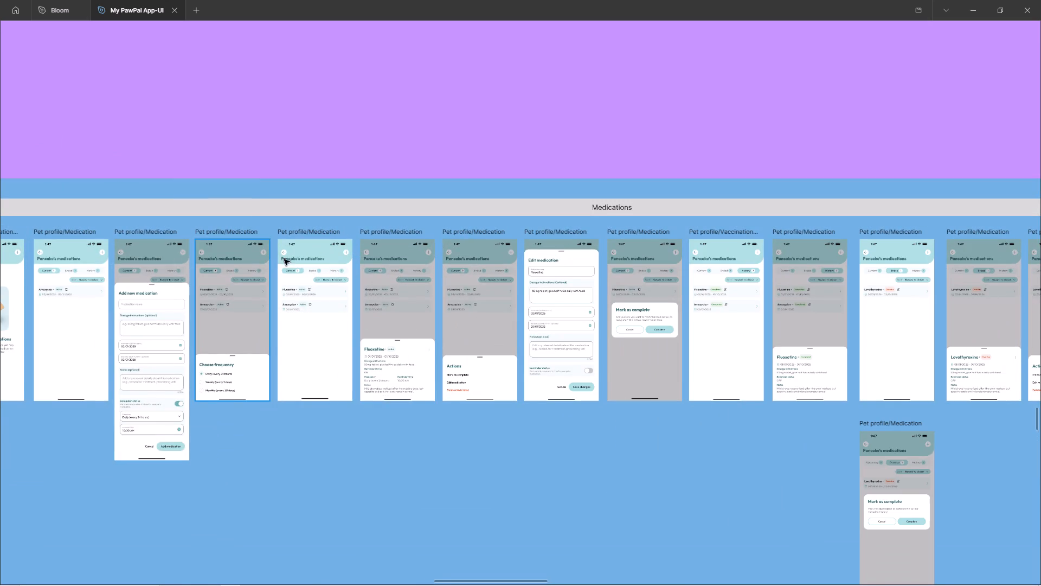
pyautogui.keyDown('shift'); pyautogui.scroll(-17, 381, 281); pyautogui.keyUp('shift')
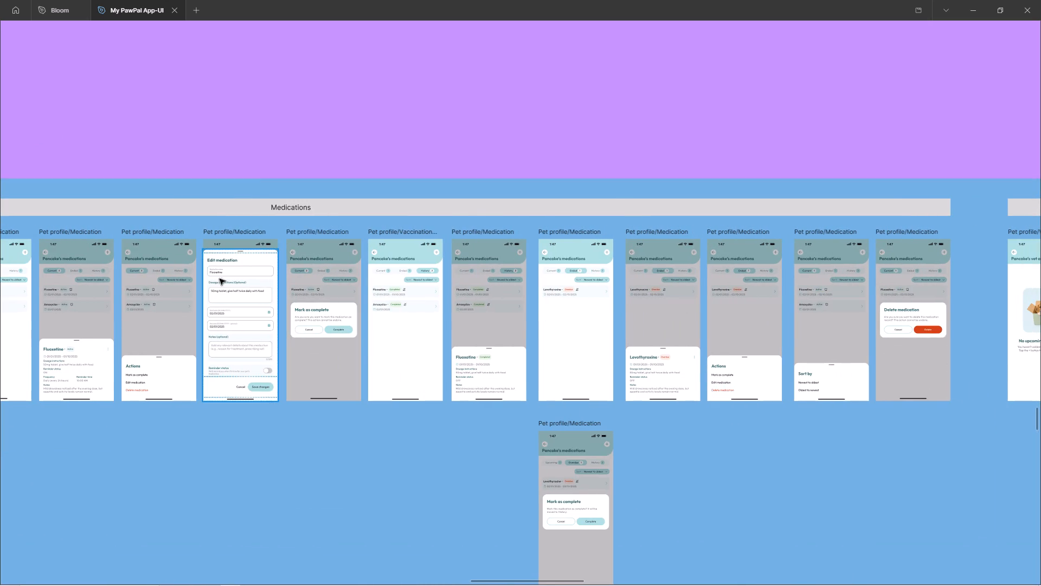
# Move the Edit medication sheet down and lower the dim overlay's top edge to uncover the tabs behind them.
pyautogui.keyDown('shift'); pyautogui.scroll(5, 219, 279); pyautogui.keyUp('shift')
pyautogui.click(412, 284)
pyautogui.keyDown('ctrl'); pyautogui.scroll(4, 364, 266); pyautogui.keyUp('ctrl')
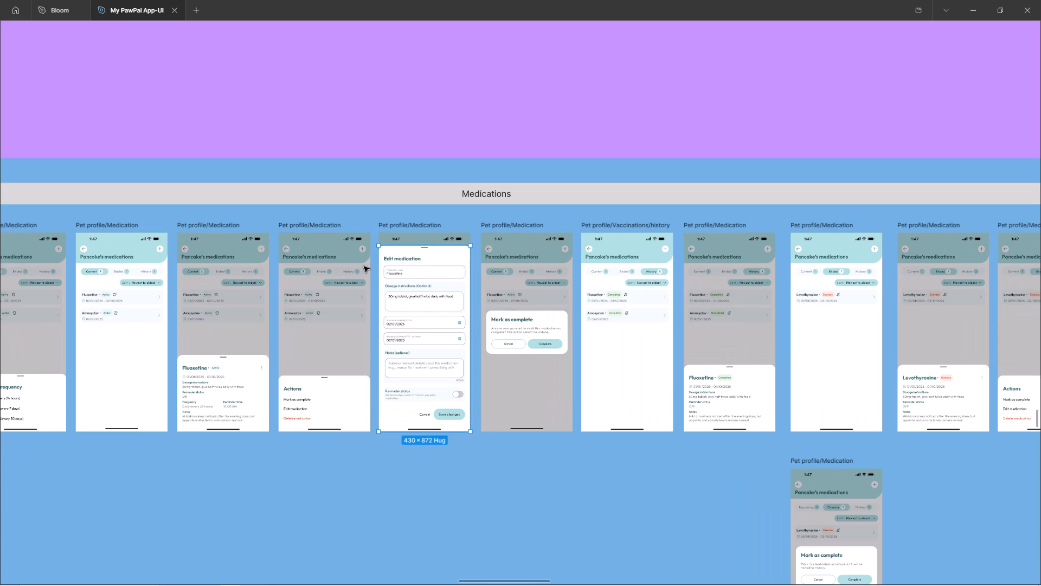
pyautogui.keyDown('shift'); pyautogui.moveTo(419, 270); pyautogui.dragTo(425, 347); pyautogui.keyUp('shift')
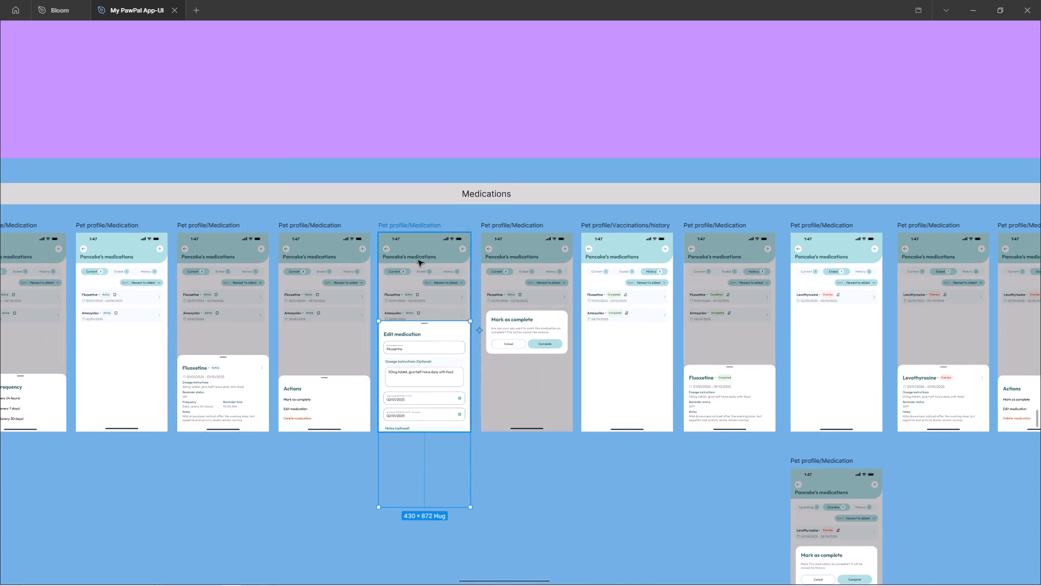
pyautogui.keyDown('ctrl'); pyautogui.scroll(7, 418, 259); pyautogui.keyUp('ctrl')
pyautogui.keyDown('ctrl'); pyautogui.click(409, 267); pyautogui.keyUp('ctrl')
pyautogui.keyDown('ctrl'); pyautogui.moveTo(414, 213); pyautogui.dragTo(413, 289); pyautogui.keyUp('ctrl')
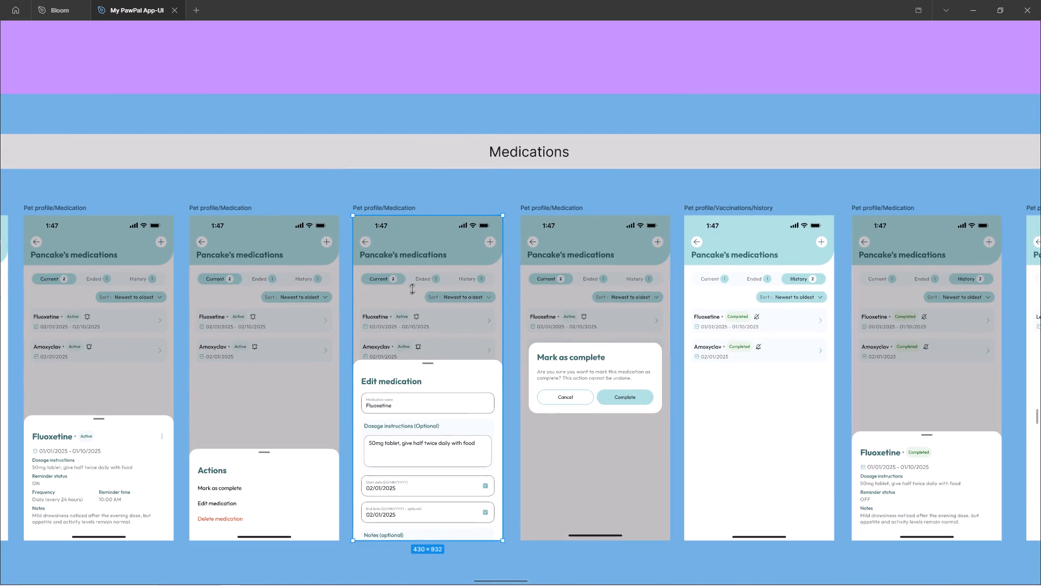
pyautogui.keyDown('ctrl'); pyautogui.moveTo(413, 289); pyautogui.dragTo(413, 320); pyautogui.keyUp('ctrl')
# Select the Current and Ended label texts on the uncovered Edit medication screen to inspect them.
pyautogui.keyDown('ctrl'); pyautogui.scroll(5, 376, 289); pyautogui.keyUp('ctrl')
pyautogui.keyDown('ctrl'); pyautogui.tripleClick(381, 278); pyautogui.keyUp('ctrl')
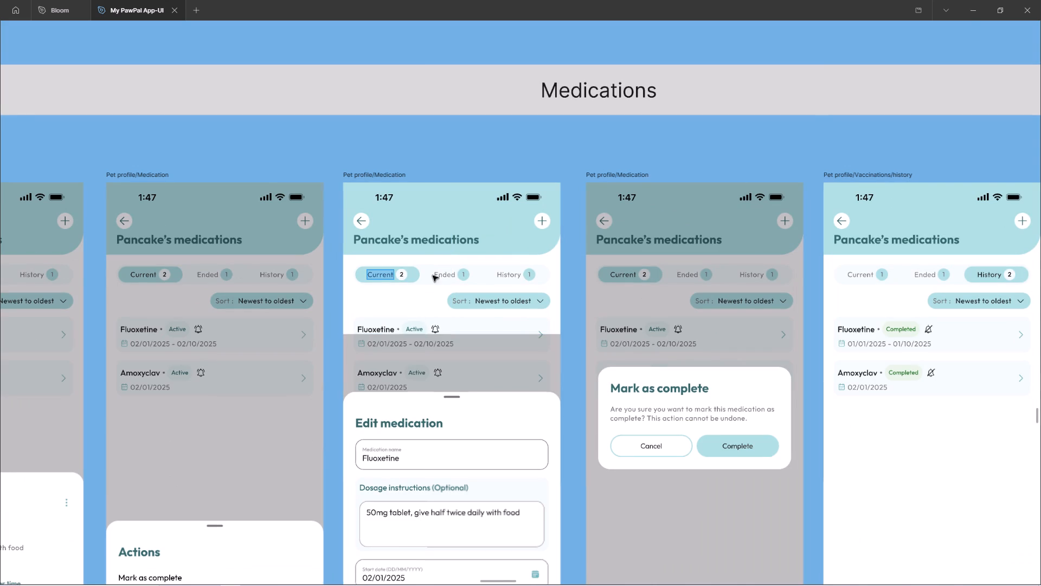
pyautogui.keyDown('ctrl'); pyautogui.click(438, 275); pyautogui.keyUp('ctrl')
pyautogui.hotkey('ctrl', 'a')
pyautogui.keyDown('ctrl'); pyautogui.scroll(-4, 447, 272); pyautogui.keyUp('ctrl')
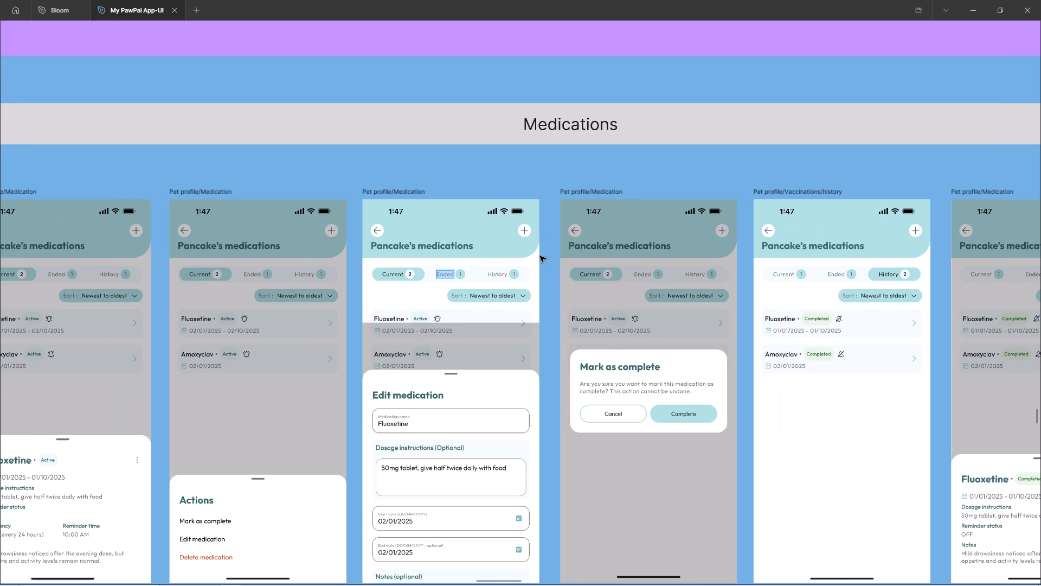
pyautogui.click(570, 179)
pyautogui.click(558, 172)
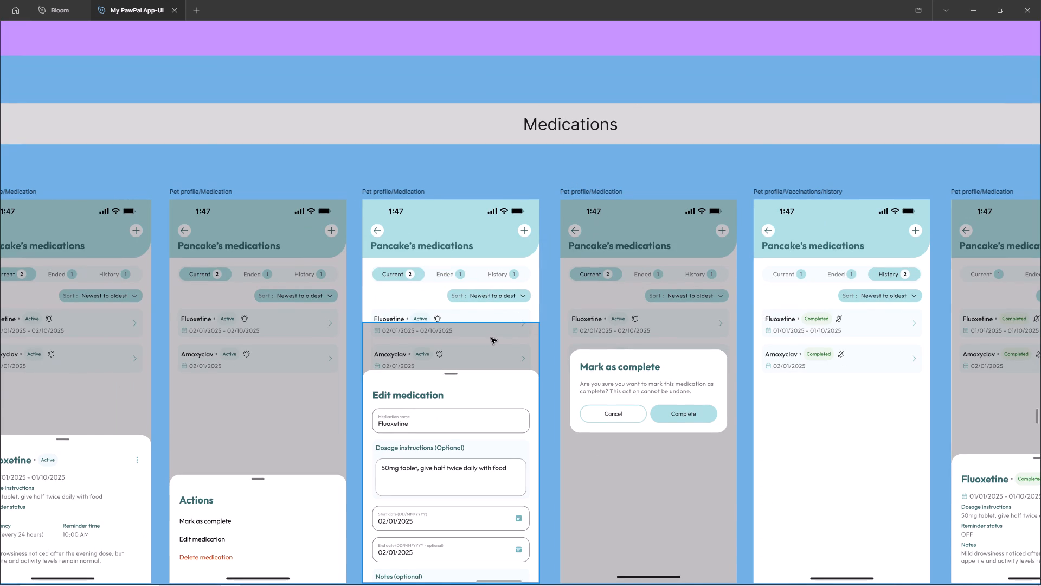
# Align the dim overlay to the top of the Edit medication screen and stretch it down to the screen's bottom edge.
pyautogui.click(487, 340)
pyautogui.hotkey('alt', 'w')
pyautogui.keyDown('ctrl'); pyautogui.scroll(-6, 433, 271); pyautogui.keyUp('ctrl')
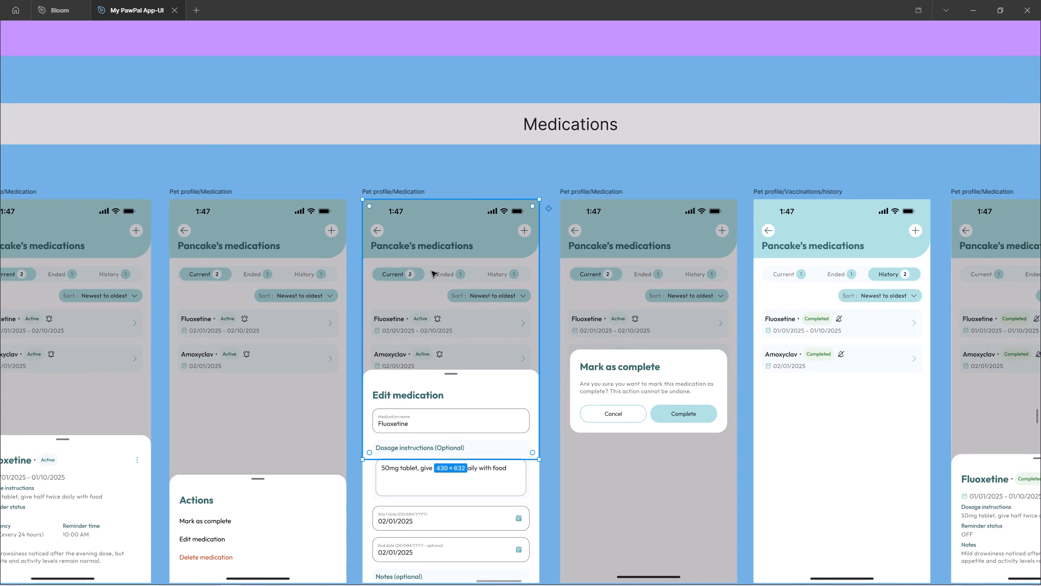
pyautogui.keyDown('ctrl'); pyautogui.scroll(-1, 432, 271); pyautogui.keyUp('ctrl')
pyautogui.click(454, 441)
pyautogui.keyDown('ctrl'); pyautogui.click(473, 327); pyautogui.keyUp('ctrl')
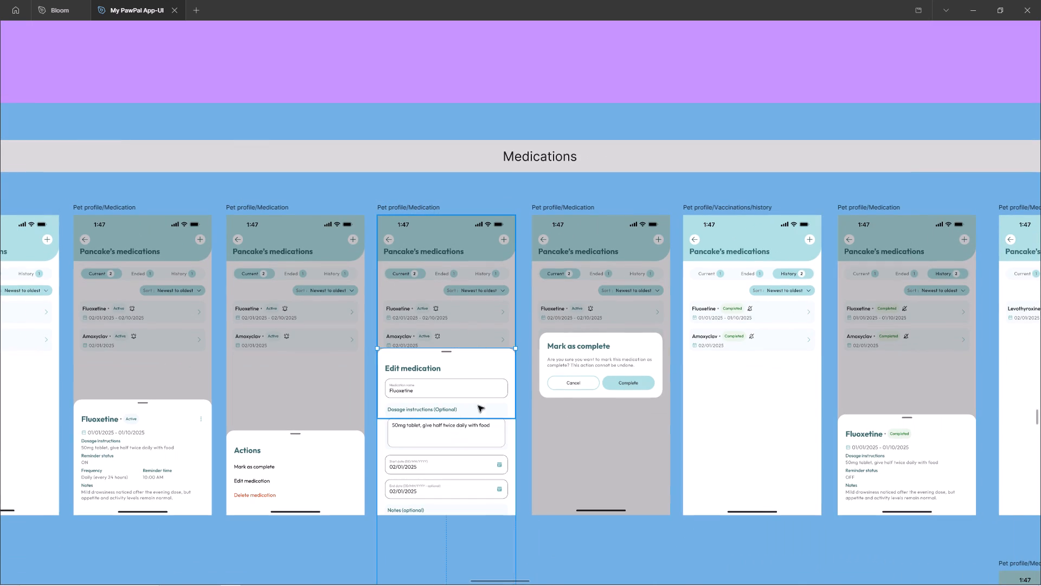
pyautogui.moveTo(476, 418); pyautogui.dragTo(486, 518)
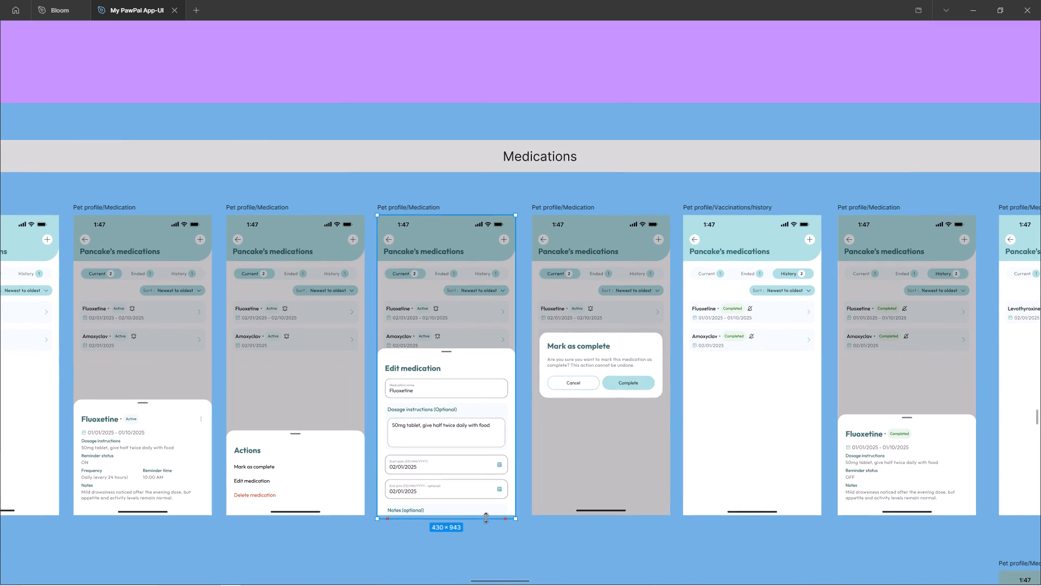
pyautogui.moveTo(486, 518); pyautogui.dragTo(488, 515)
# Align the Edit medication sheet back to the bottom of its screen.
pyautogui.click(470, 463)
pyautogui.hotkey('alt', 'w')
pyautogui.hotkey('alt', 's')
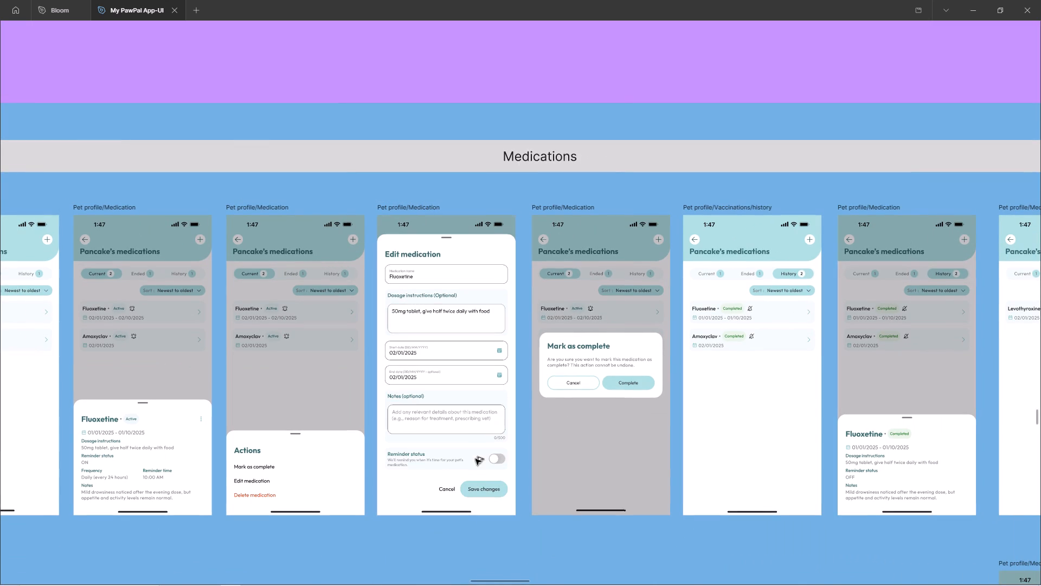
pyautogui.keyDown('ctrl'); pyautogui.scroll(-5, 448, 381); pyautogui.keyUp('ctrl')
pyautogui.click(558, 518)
# Check the Current, Ended and History tabs across the medication screens, from Edit medication to Delete medication.
pyautogui.keyDown('ctrl'); pyautogui.scroll(-10, 530, 392); pyautogui.keyUp('ctrl')
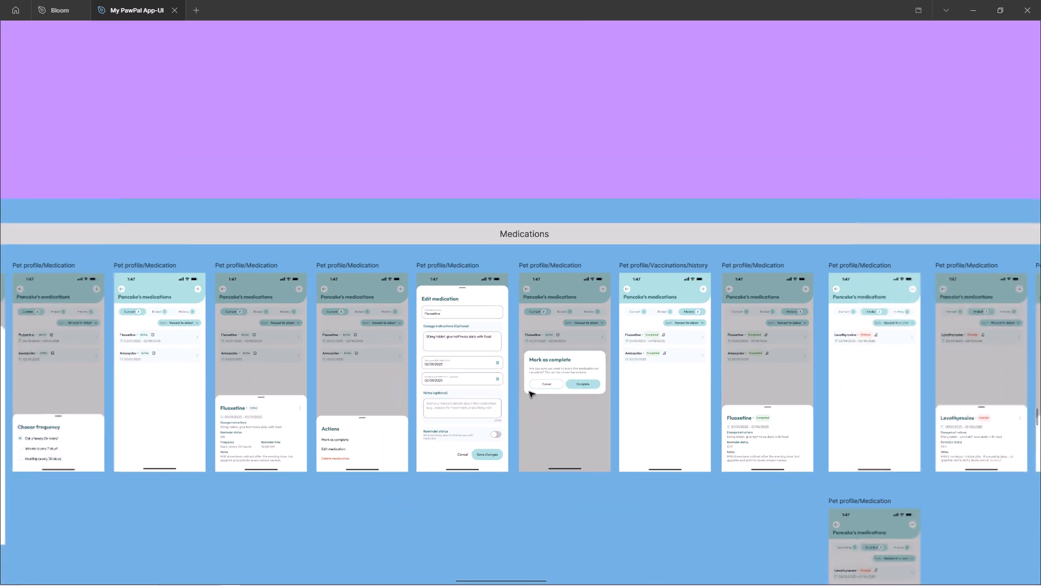
pyautogui.keyDown('shift'); pyautogui.scroll(9, 529, 392); pyautogui.keyUp('shift')
pyautogui.keyDown('shift'); pyautogui.scroll(-6, 529, 392); pyautogui.keyUp('shift')
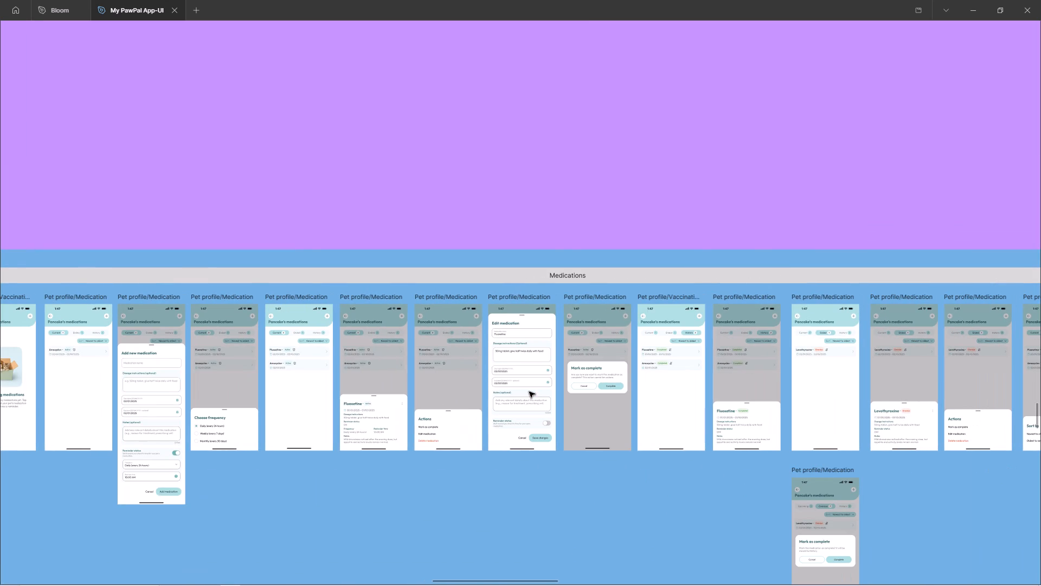
pyautogui.keyDown('shift'); pyautogui.scroll(-9, 529, 392); pyautogui.keyUp('shift')
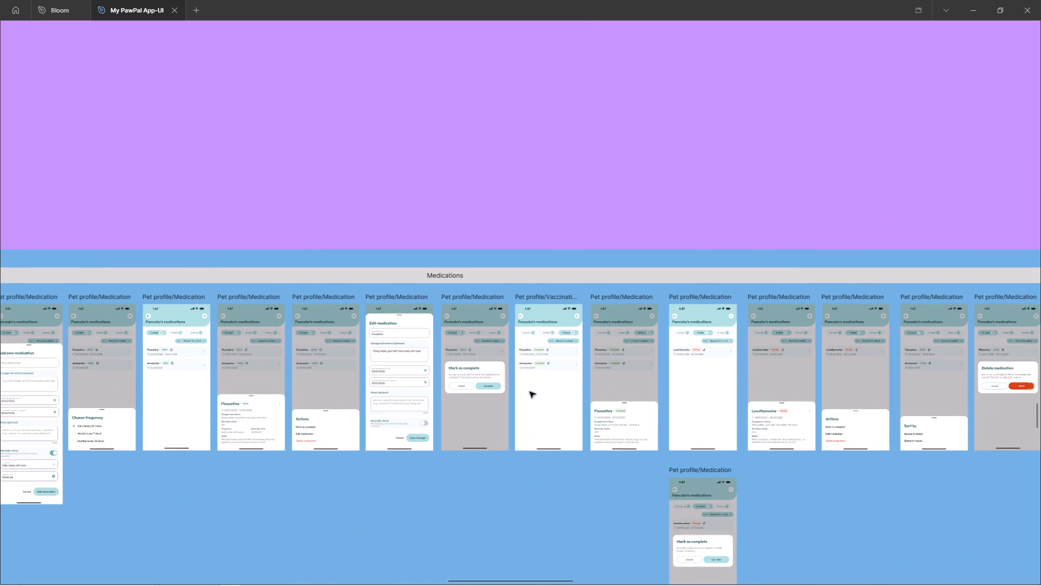
pyautogui.keyDown('shift'); pyautogui.scroll(-5, 530, 392); pyautogui.keyUp('shift')
pyautogui.keyDown('ctrl'); pyautogui.scroll(17, 699, 354); pyautogui.keyUp('ctrl')
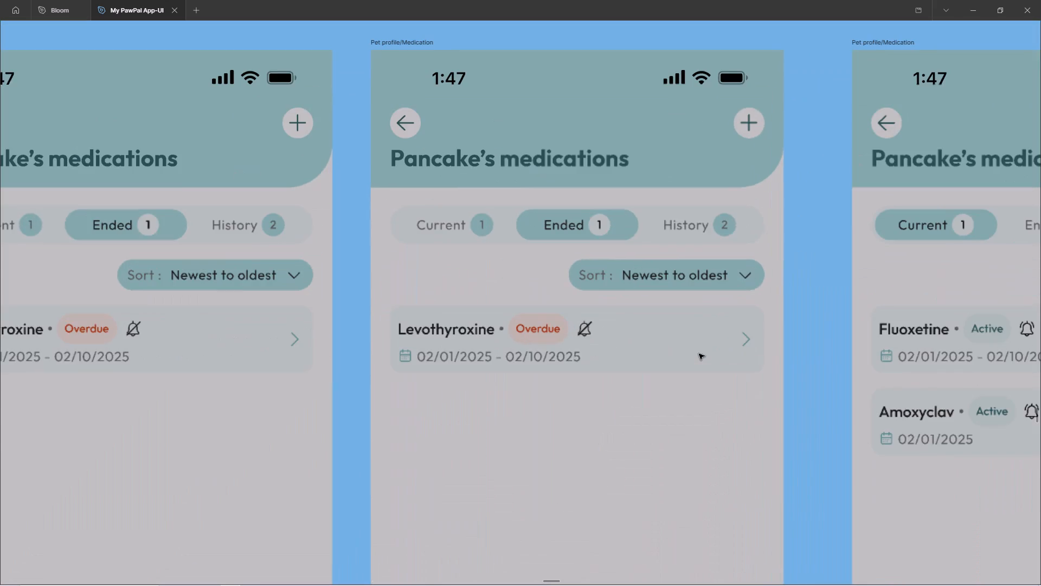
pyautogui.keyDown('shift'); pyautogui.scroll(-20, 699, 354); pyautogui.keyUp('shift')
pyautogui.keyDown('shift'); pyautogui.scroll(-1, 699, 354); pyautogui.keyUp('shift')
pyautogui.keyDown('ctrl'); pyautogui.scroll(-7, 697, 354); pyautogui.keyUp('ctrl')
pyautogui.keyDown('shift'); pyautogui.scroll(-3, 697, 354); pyautogui.keyUp('shift')
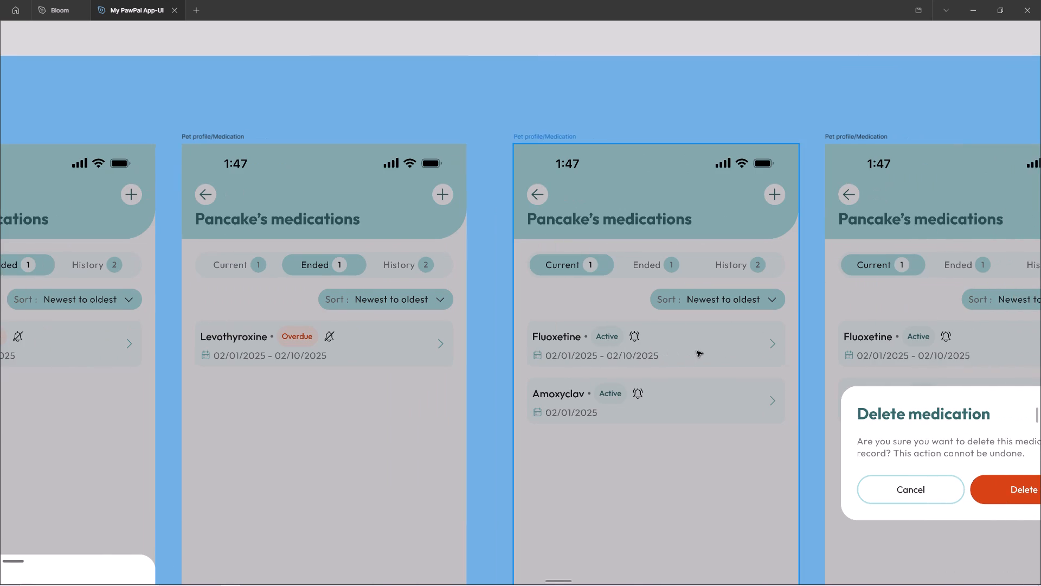
pyautogui.keyDown('shift'); pyautogui.scroll(5, 697, 351); pyautogui.keyUp('shift')
pyautogui.keyDown('shift'); pyautogui.scroll(-1, 697, 351); pyautogui.keyUp('shift')
pyautogui.keyDown('shift'); pyautogui.scroll(20, 697, 351); pyautogui.keyUp('shift')
pyautogui.keyDown('shift'); pyautogui.scroll(1, 697, 351); pyautogui.keyUp('shift')
pyautogui.keyDown('shift'); pyautogui.scroll(-1, 697, 351); pyautogui.keyUp('shift')
pyautogui.keyDown('shift'); pyautogui.scroll(4, 697, 351); pyautogui.keyUp('shift')
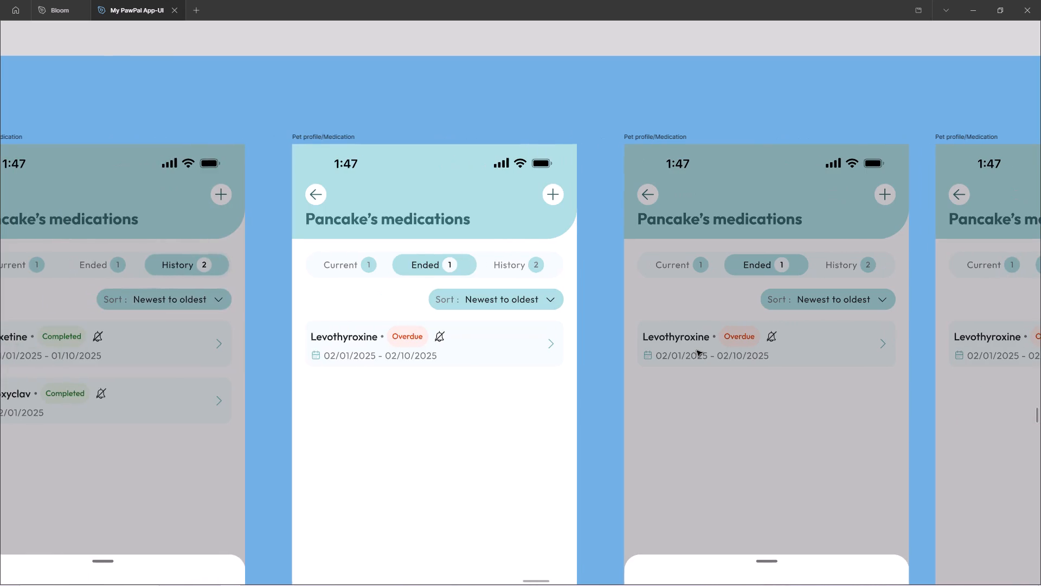
pyautogui.keyDown('shift'); pyautogui.scroll(20, 697, 351); pyautogui.keyUp('shift')
pyautogui.keyDown('shift'); pyautogui.scroll(20, 697, 351); pyautogui.keyUp('shift')
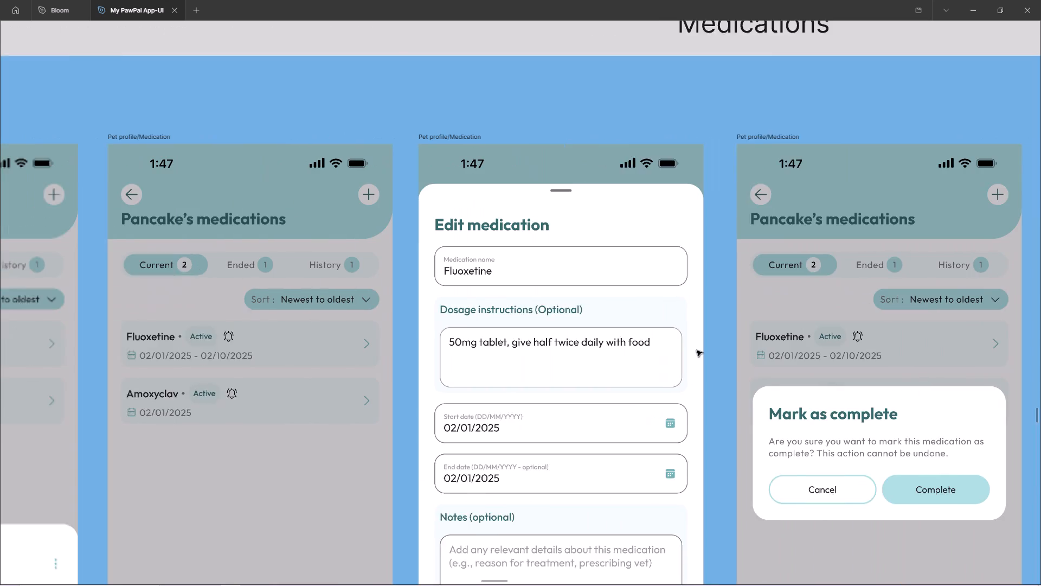
pyautogui.keyDown('shift'); pyautogui.scroll(3, 697, 351); pyautogui.keyUp('shift')
pyautogui.keyDown('shift'); pyautogui.scroll(-17, 697, 351); pyautogui.keyUp('shift')
pyautogui.keyDown('shift'); pyautogui.scroll(6, 695, 369); pyautogui.keyUp('shift')
pyautogui.keyDown('shift'); pyautogui.scroll(-2, 695, 369); pyautogui.keyUp('shift')
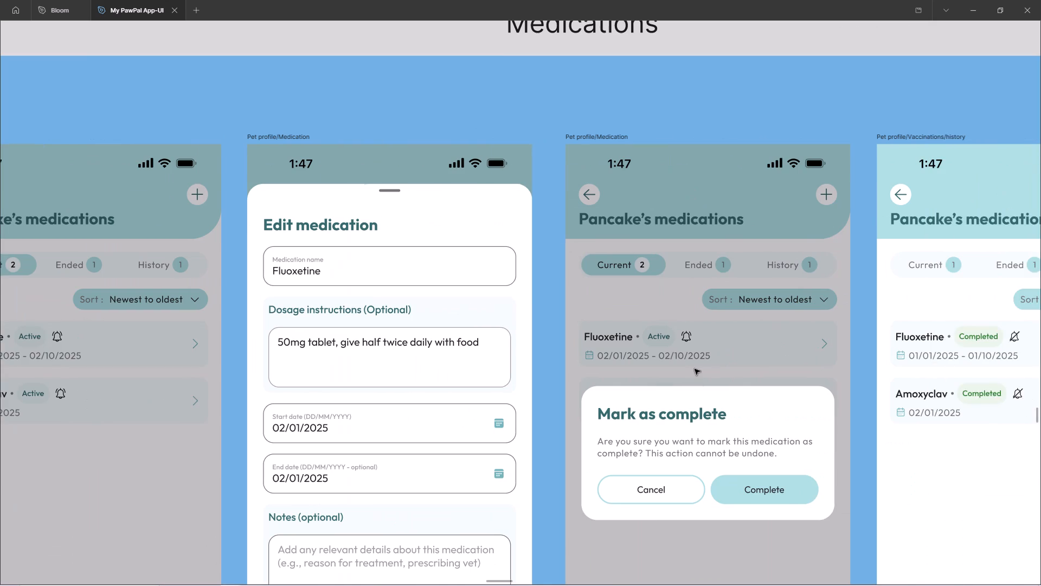
pyautogui.keyDown('shift'); pyautogui.scroll(-8, 695, 369); pyautogui.keyUp('shift')
pyautogui.keyDown('ctrl'); pyautogui.scroll(-16, 689, 240); pyautogui.keyUp('ctrl')
pyautogui.keyDown('shift'); pyautogui.scroll(-4, 619, 283); pyautogui.keyUp('shift')
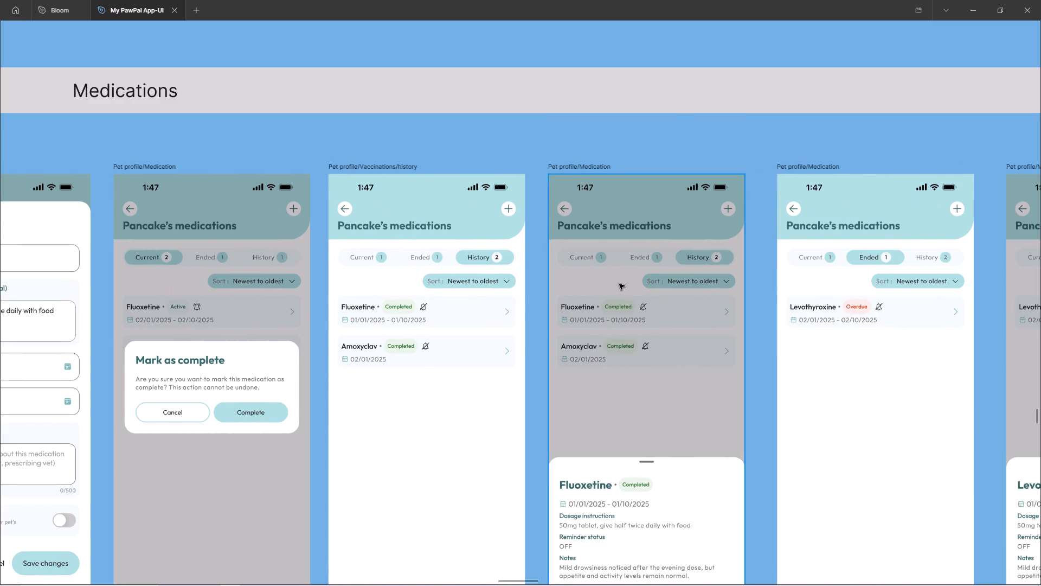
pyautogui.keyDown('shift'); pyautogui.scroll(-3, 619, 284); pyautogui.keyUp('shift')
pyautogui.keyDown('ctrl'); pyautogui.scroll(6, 884, 310); pyautogui.keyUp('ctrl')
# Switch to Chrome and reread the Current and Ended tab descriptions under Medication Tab Labels in the Basecamp message.
pyautogui.hotkey('alt', 'Tab')
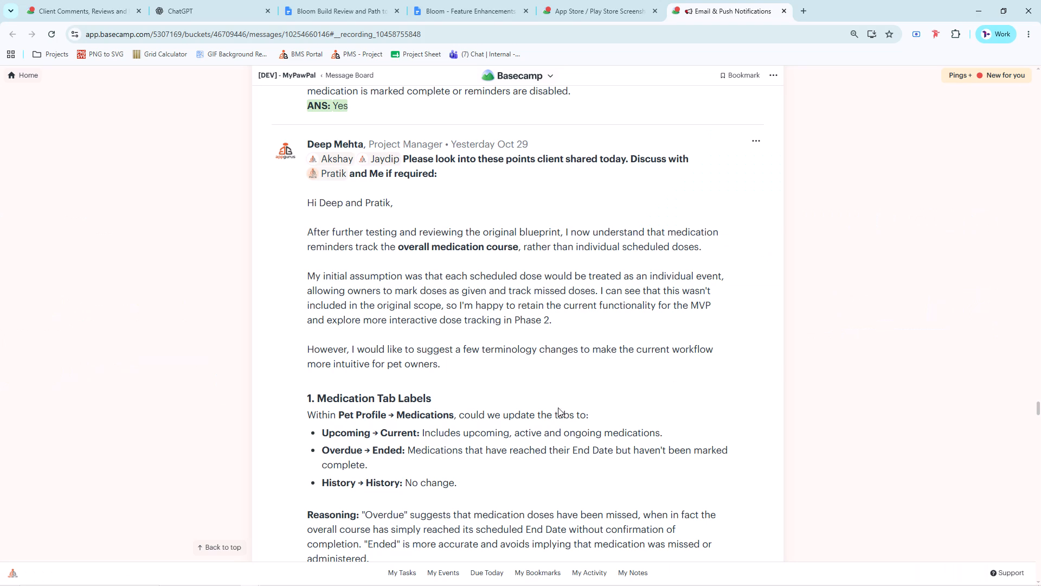
pyautogui.click(422, 436)
pyautogui.click(469, 429)
pyautogui.click(557, 430)
pyautogui.click(378, 454)
pyautogui.click(400, 454)
pyautogui.click(432, 453)
pyautogui.click(491, 455)
pyautogui.click(524, 455)
pyautogui.click(557, 456)
pyautogui.click(575, 455)
pyautogui.click(597, 454)
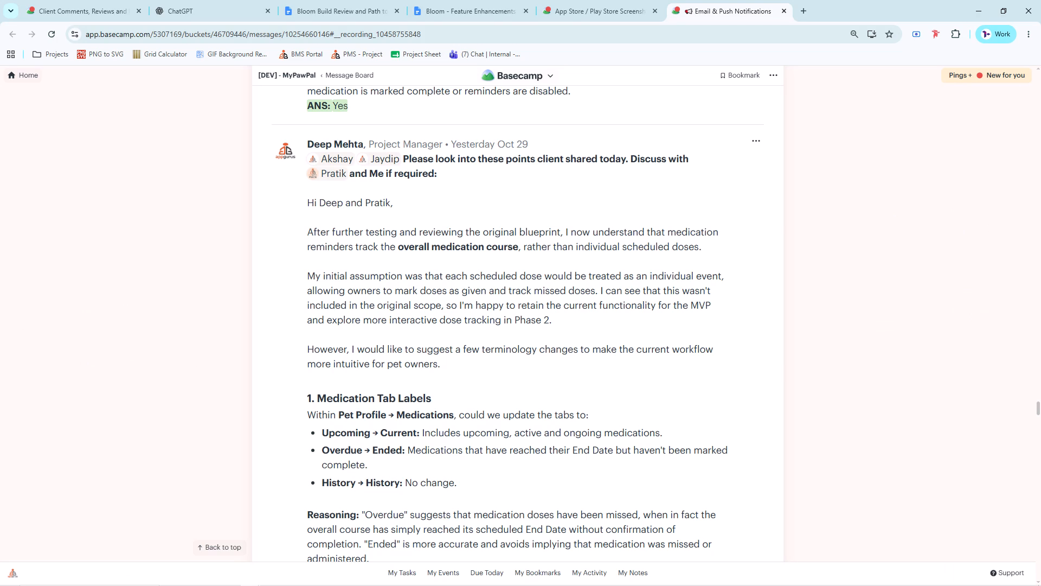
pyautogui.click(638, 454)
pyautogui.click(664, 455)
pyautogui.click(699, 455)
# Switch to Figma and inspect the Overdue status badge on the Levothyroxine card in the Ended tab screen.
pyautogui.hotkey('alt', 'Tab')
pyautogui.keyDown('shift'); pyautogui.scroll(-5, 813, 323); pyautogui.keyUp('shift')
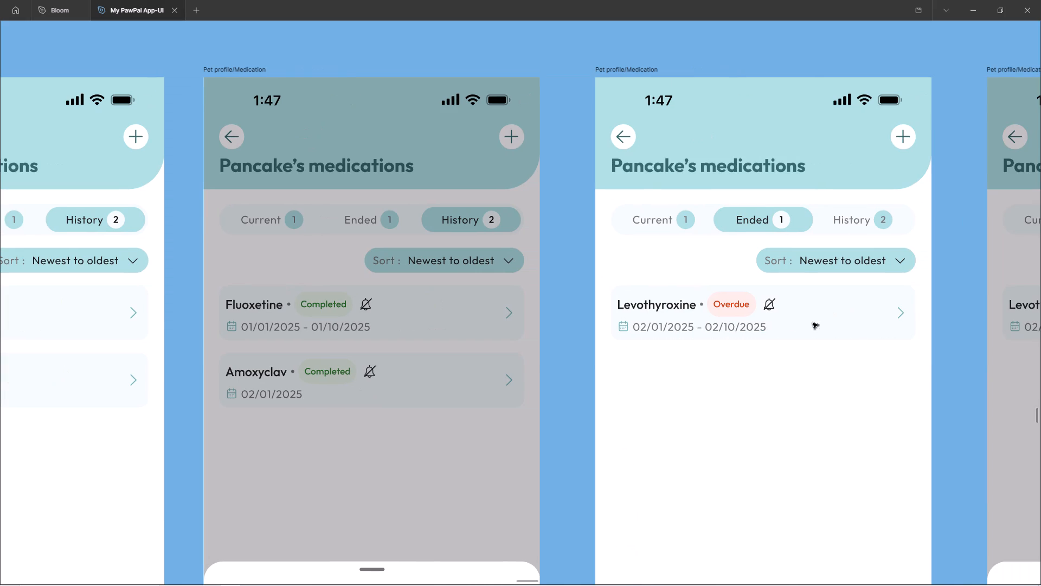
pyautogui.keyDown('ctrl'); pyautogui.tripleClick(732, 305); pyautogui.keyUp('ctrl')
pyautogui.keyDown('ctrl'); pyautogui.click(734, 305); pyautogui.keyUp('ctrl')
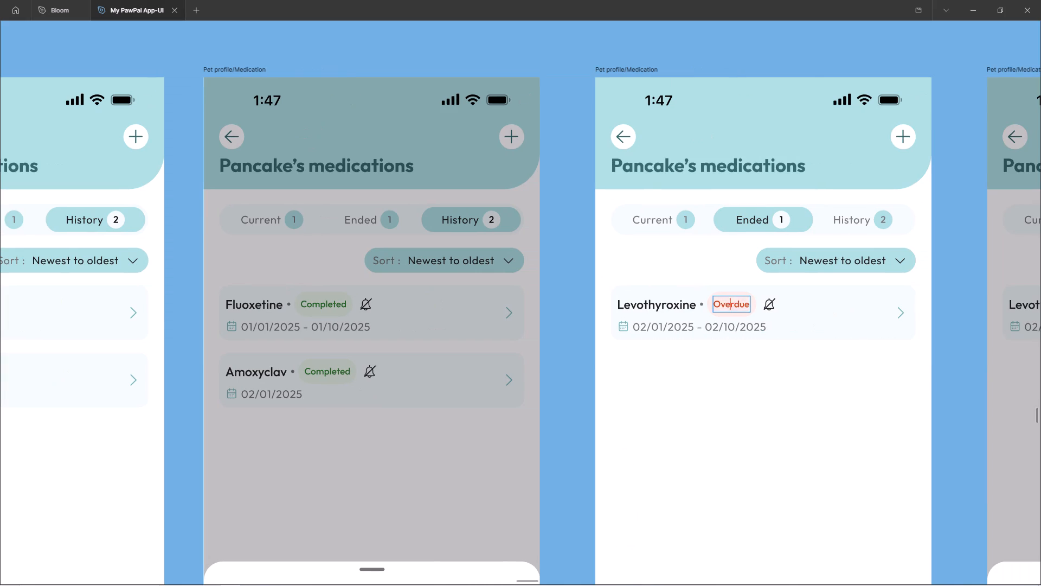
pyautogui.keyDown('ctrl'); pyautogui.doubleClick(812, 351); pyautogui.keyUp('ctrl')
pyautogui.keyDown('ctrl'); pyautogui.doubleClick(729, 305); pyautogui.keyUp('ctrl')
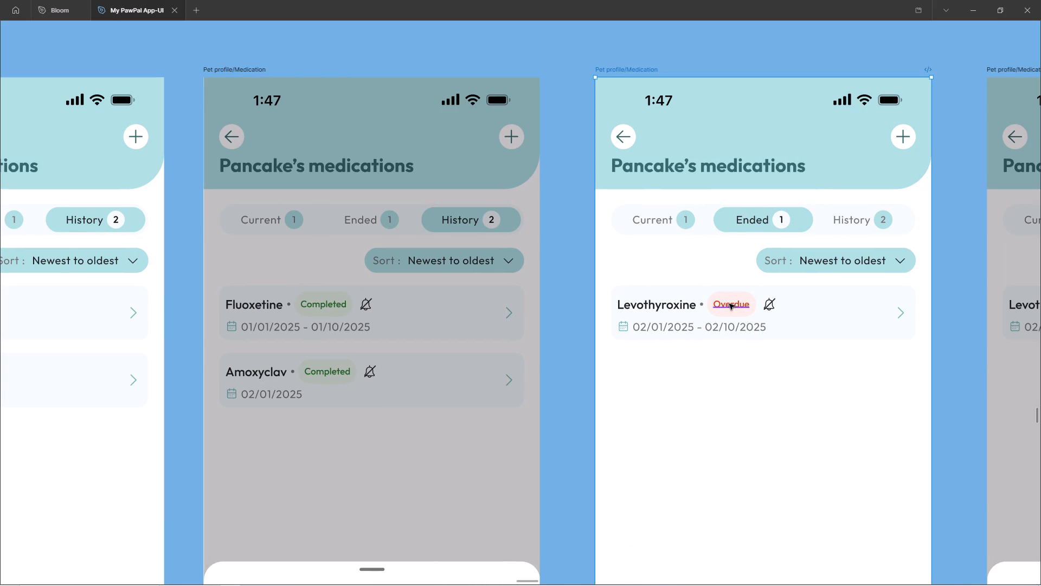
pyautogui.keyDown('ctrl'); pyautogui.click(598, 359); pyautogui.keyUp('ctrl')
pyautogui.keyDown('ctrl'); pyautogui.scroll(-5, 595, 333); pyautogui.keyUp('ctrl')
pyautogui.keyDown('ctrl'); pyautogui.click(587, 327); pyautogui.keyUp('ctrl')
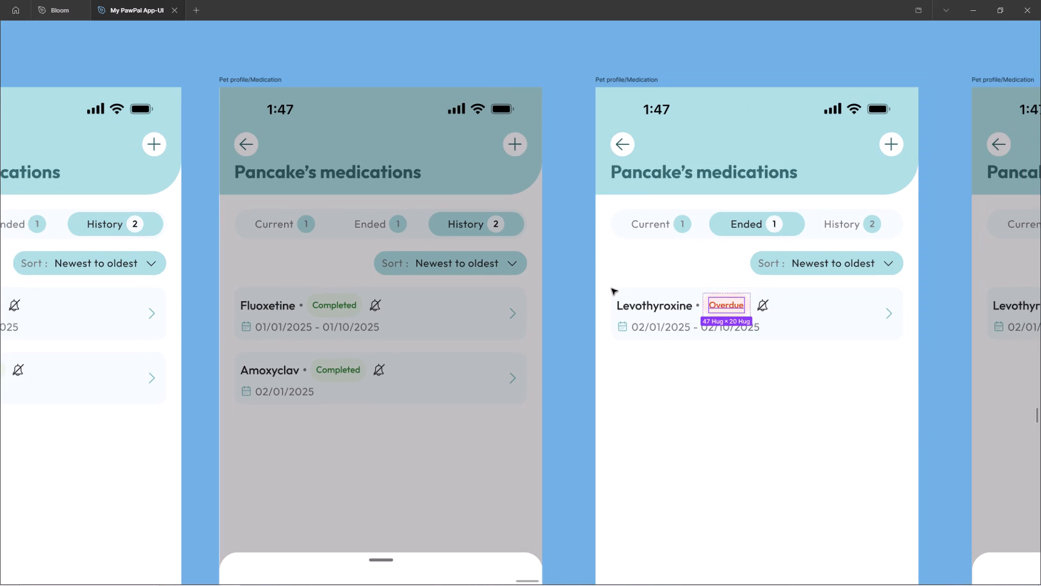
# Switch to Chrome and reread the Medication Tab Labels section and its Reasoning paragraph in the Basecamp message.
pyautogui.hotkey('alt', 'Tab')
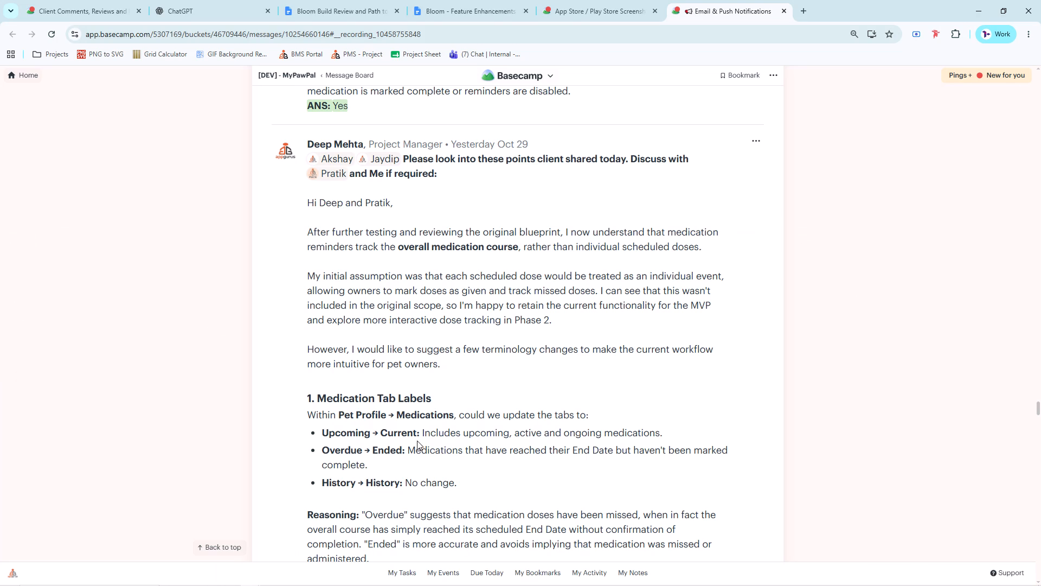
pyautogui.moveTo(415, 451); pyautogui.dragTo(423, 452)
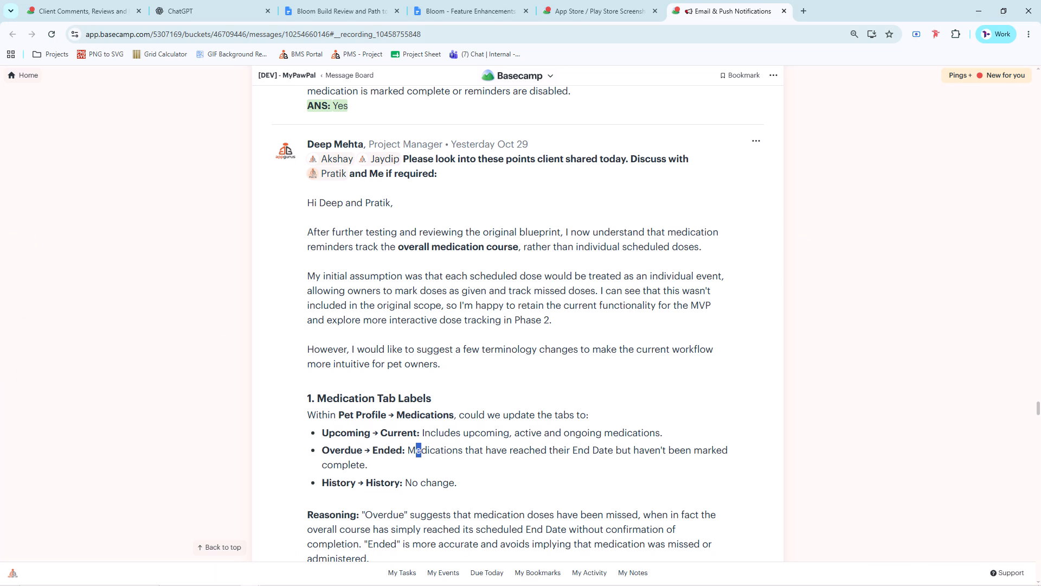
pyautogui.click(400, 402)
pyautogui.keyDown('alt'); pyautogui.moveTo(447, 395); pyautogui.dragTo(401, 393); pyautogui.keyUp('alt')
pyautogui.keyDown('alt'); pyautogui.moveTo(401, 393); pyautogui.dragTo(321, 392); pyautogui.keyUp('alt')
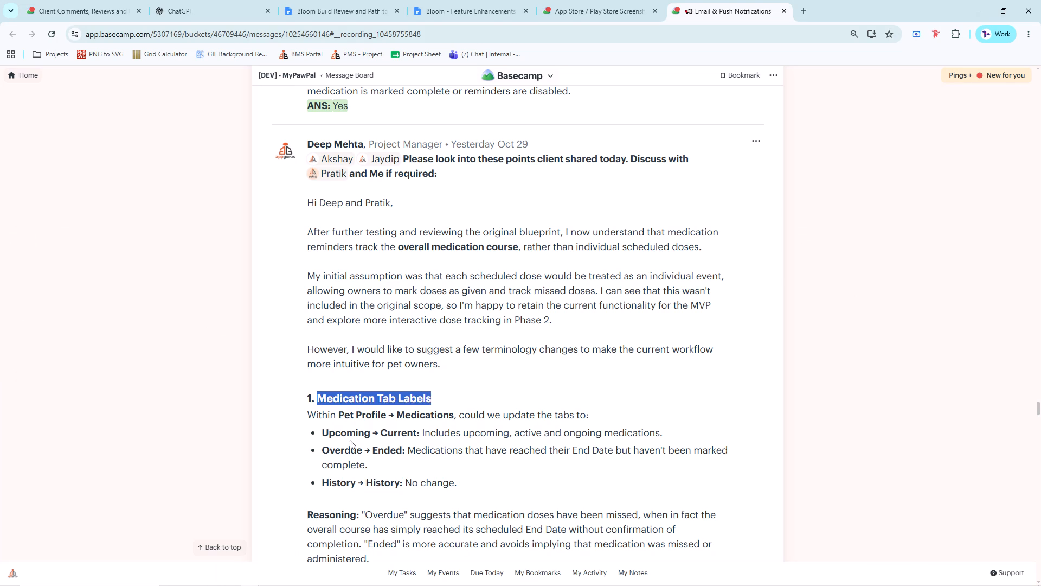
pyautogui.click(369, 512)
pyautogui.click(393, 510)
pyautogui.click(460, 514)
pyautogui.click(505, 517)
pyautogui.click(534, 517)
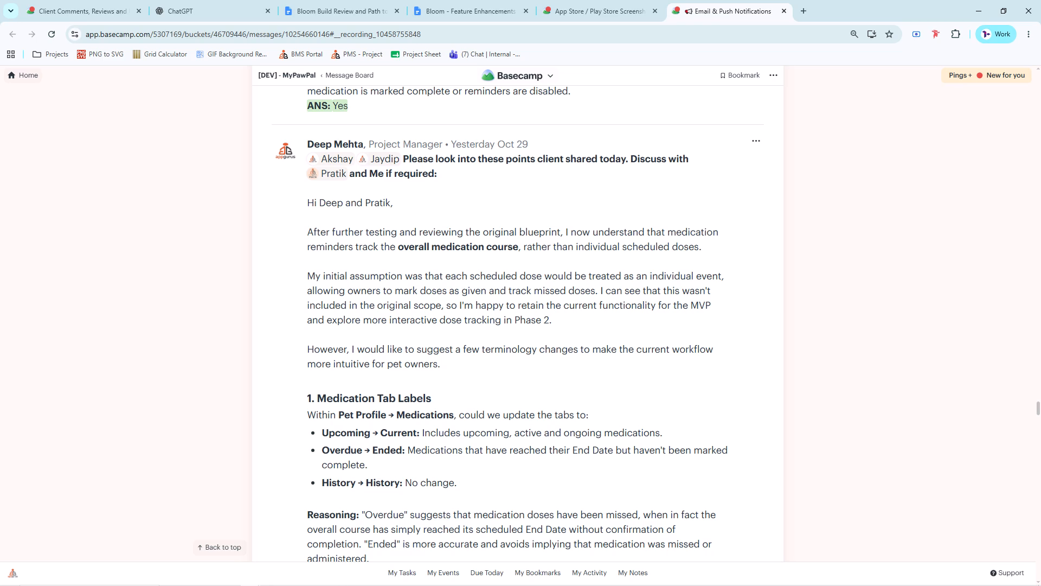
pyautogui.click(567, 516)
pyautogui.click(592, 516)
pyautogui.click(608, 517)
pyautogui.click(626, 518)
pyautogui.click(638, 516)
pyautogui.click(668, 517)
pyautogui.click(689, 518)
pyautogui.click(708, 515)
pyautogui.click(363, 538)
pyautogui.click(385, 537)
pyautogui.click(415, 534)
pyautogui.click(447, 534)
pyautogui.click(479, 534)
pyautogui.click(495, 534)
pyautogui.click(531, 534)
pyautogui.click(564, 534)
pyautogui.click(580, 534)
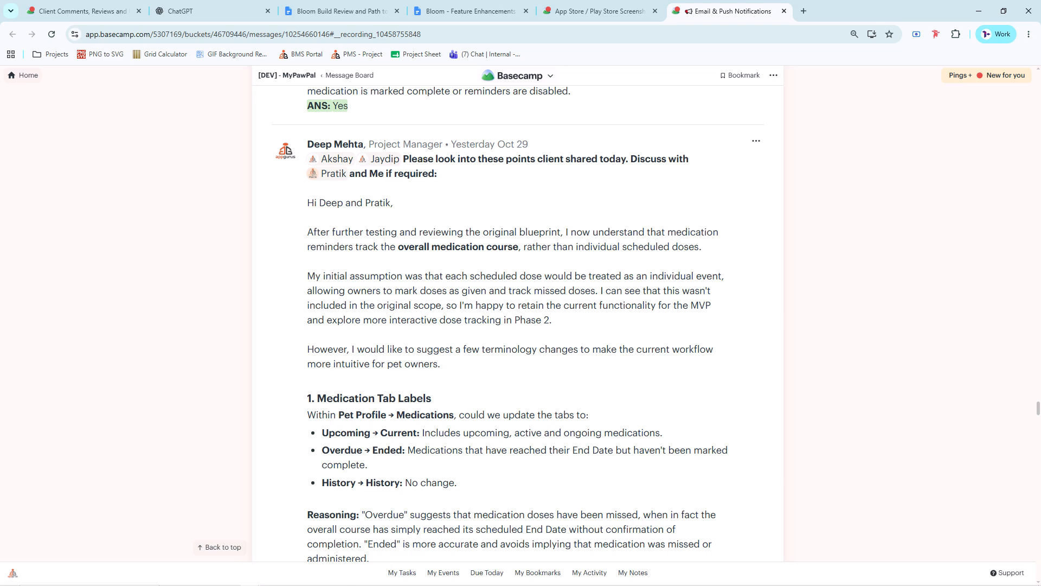
pyautogui.click(607, 534)
pyautogui.click(631, 534)
pyautogui.click(663, 529)
pyautogui.scroll(-1, 403, 547)
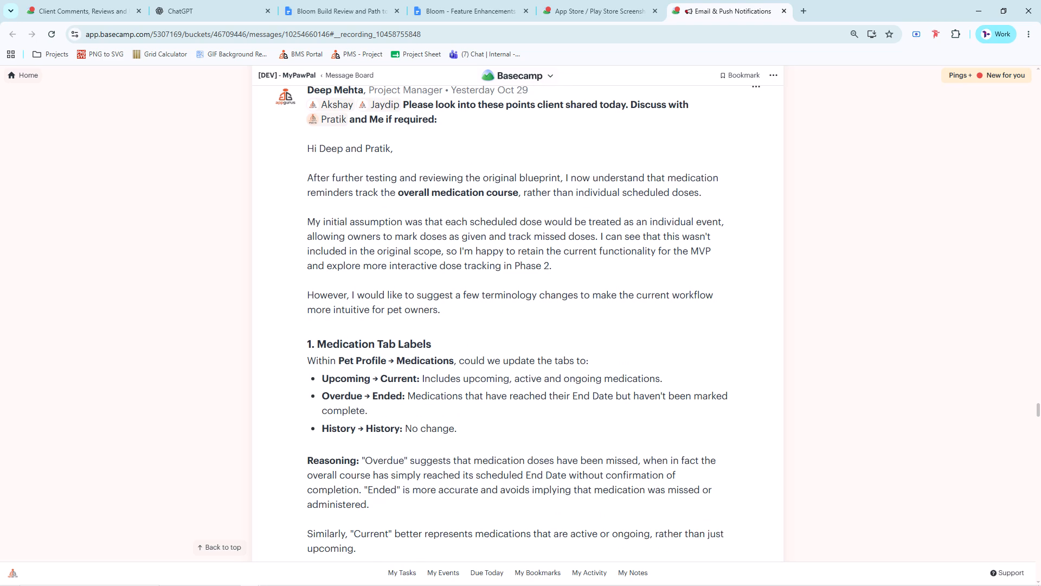
pyautogui.scroll(-1, 453, 516)
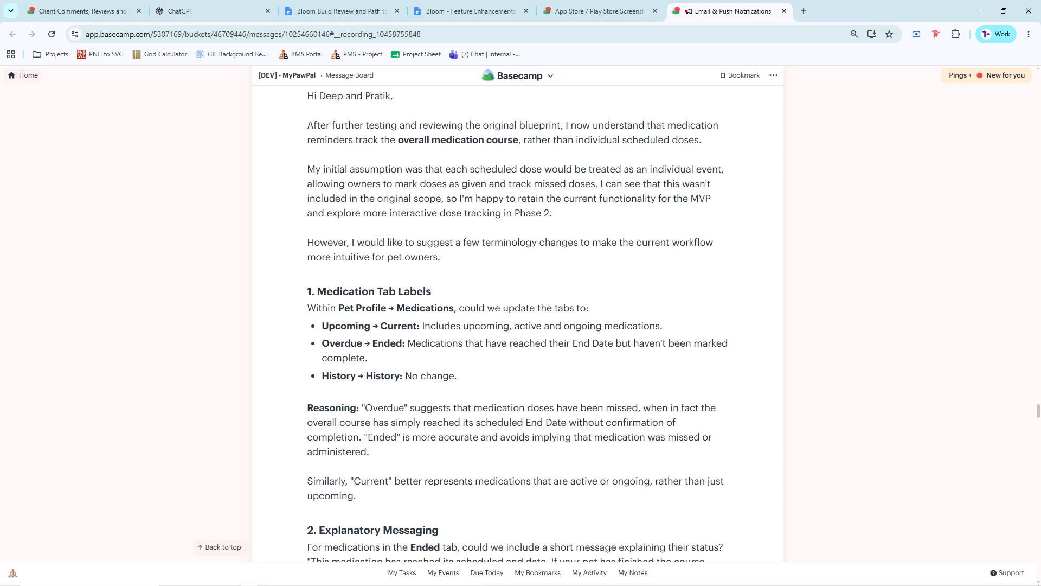
# Copy the client's Medication Tab Labels section, from its heading through the closing paragraph about "Current".
pyautogui.scroll(-2, 400, 421)
pyautogui.moveTo(376, 387); pyautogui.dragTo(366, 374)
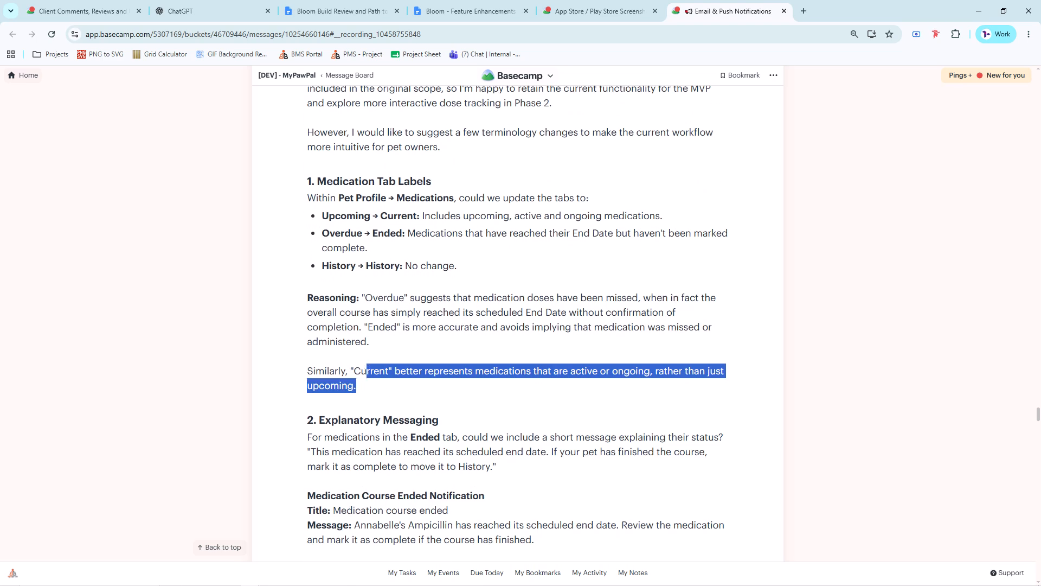
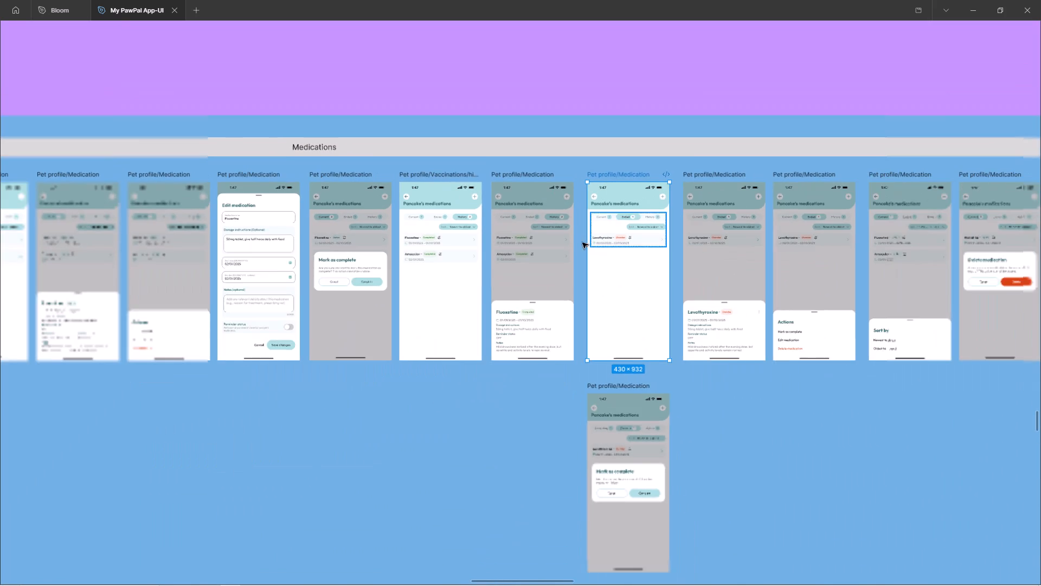
pyautogui.keyDown('shift'); pyautogui.scroll(20, 582, 243); pyautogui.keyUp('shift')
pyautogui.keyDown('shift'); pyautogui.scroll(20, 582, 243); pyautogui.keyUp('shift')
pyautogui.keyDown('shift'); pyautogui.scroll(5, 582, 243); pyautogui.keyUp('shift')
pyautogui.keyDown('shift'); pyautogui.scroll(-1, 582, 243); pyautogui.keyUp('shift')
pyautogui.keyDown('shift'); pyautogui.scroll(5, 582, 243); pyautogui.keyUp('shift')
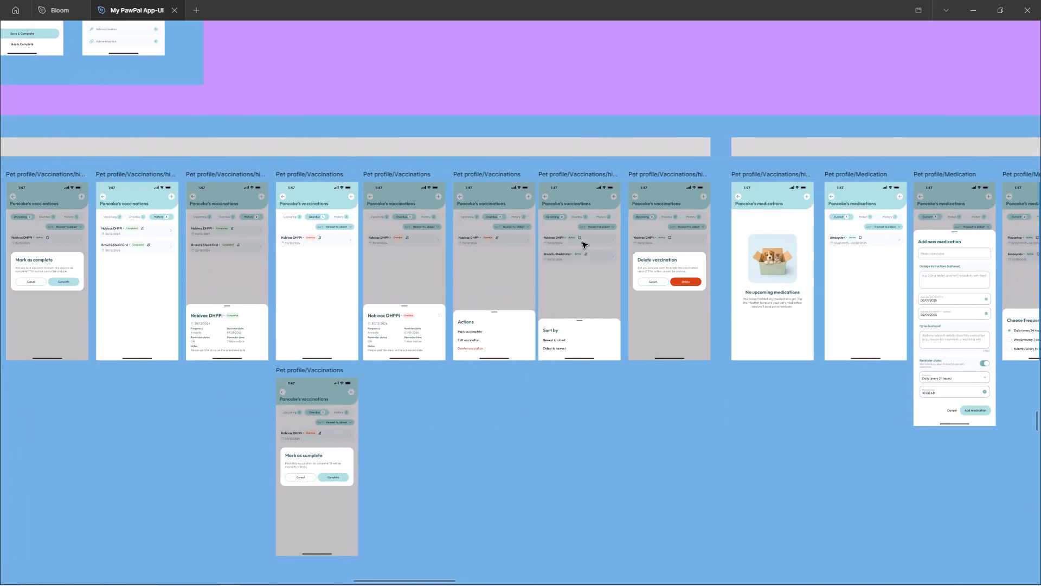
pyautogui.keyDown('shift'); pyautogui.scroll(2, 582, 243); pyautogui.keyUp('shift')
pyautogui.keyDown('shift'); pyautogui.scroll(-1, 582, 243); pyautogui.keyUp('shift')
pyautogui.keyDown('shift'); pyautogui.scroll(15, 582, 243); pyautogui.keyUp('shift')
pyautogui.keyDown('shift'); pyautogui.scroll(-1, 582, 243); pyautogui.keyUp('shift')
pyautogui.keyDown('shift'); pyautogui.scroll(20, 582, 243); pyautogui.keyUp('shift')
pyautogui.keyDown('shift'); pyautogui.scroll(18, 582, 243); pyautogui.keyUp('shift')
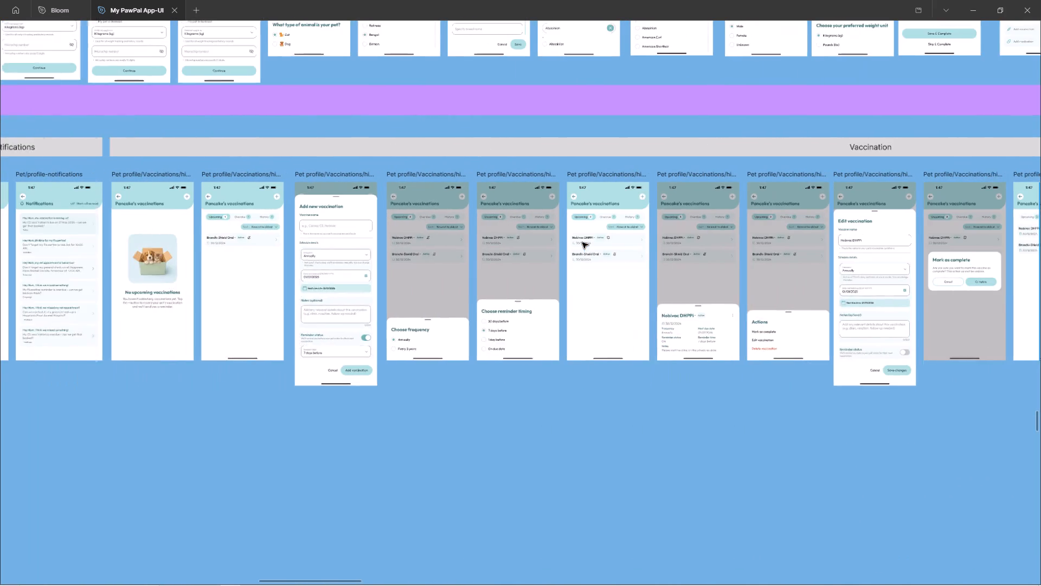
pyautogui.keyDown('shift'); pyautogui.scroll(11, 582, 243); pyautogui.keyUp('shift')
pyautogui.keyDown('shift'); pyautogui.scroll(20, 582, 240); pyautogui.keyUp('shift')
pyautogui.keyDown('shift'); pyautogui.scroll(6, 582, 240); pyautogui.keyUp('shift')
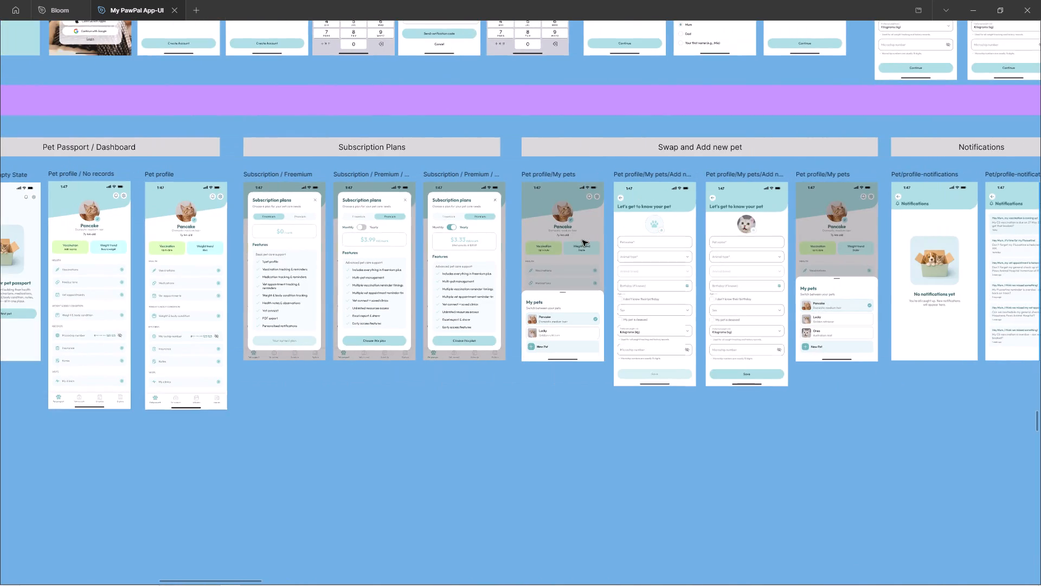
pyautogui.keyDown('shift'); pyautogui.scroll(14, 582, 240); pyautogui.keyUp('shift')
pyautogui.keyDown('ctrl'); pyautogui.scroll(-12, 488, 209); pyautogui.keyUp('ctrl')
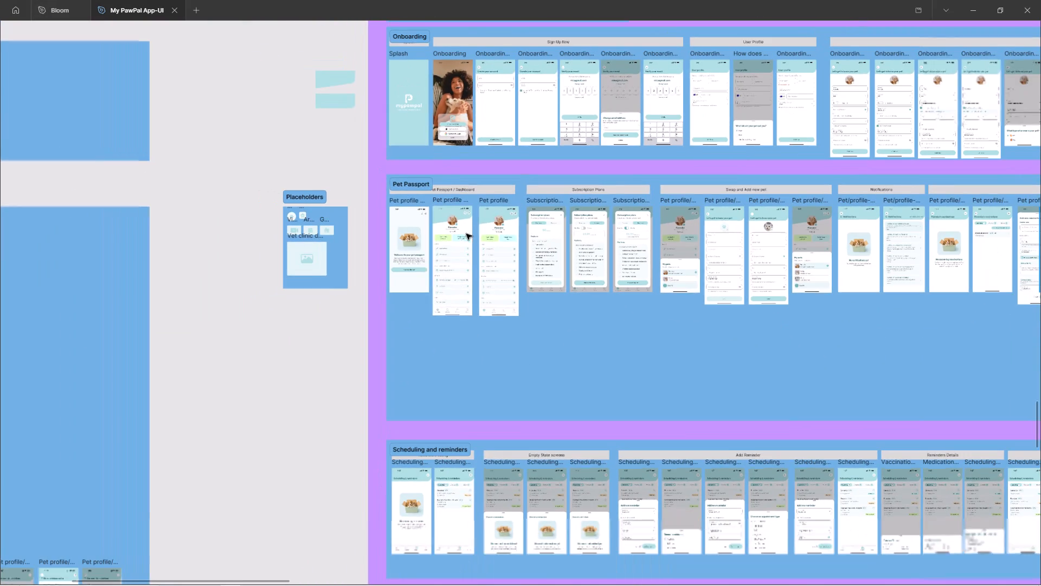
pyautogui.scroll(-1, 460, 509)
pyautogui.keyDown('ctrl'); pyautogui.scroll(6, 445, 526); pyautogui.keyUp('ctrl')
pyautogui.keyDown('ctrl'); pyautogui.scroll(-8, 390, 472); pyautogui.keyUp('ctrl')
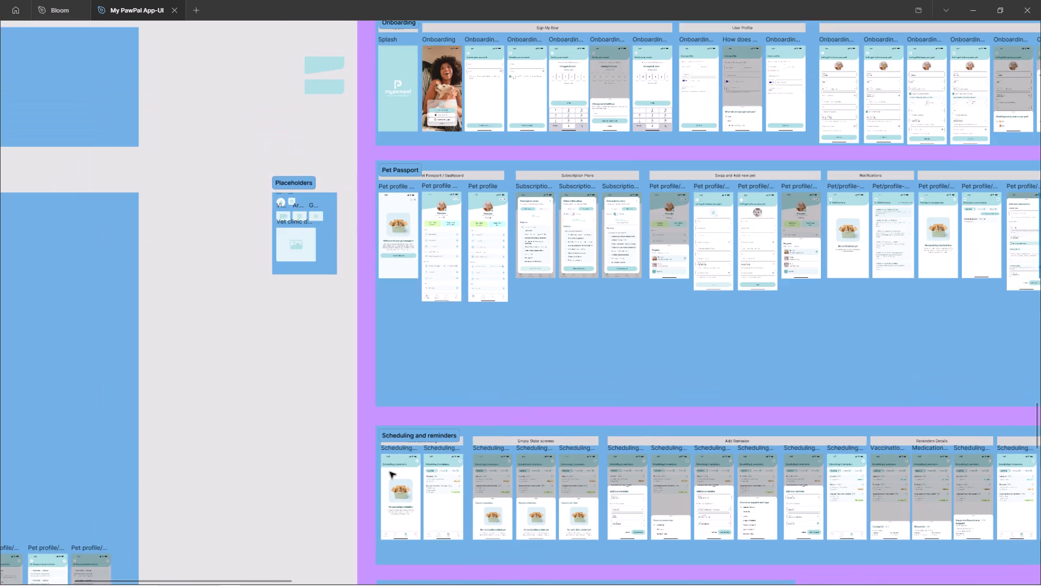
pyautogui.keyDown('ctrl'); pyautogui.scroll(-2, 390, 472); pyautogui.keyUp('ctrl')
pyautogui.scroll(-12, 389, 469)
pyautogui.keyDown('ctrl'); pyautogui.scroll(14, 399, 441); pyautogui.keyUp('ctrl')
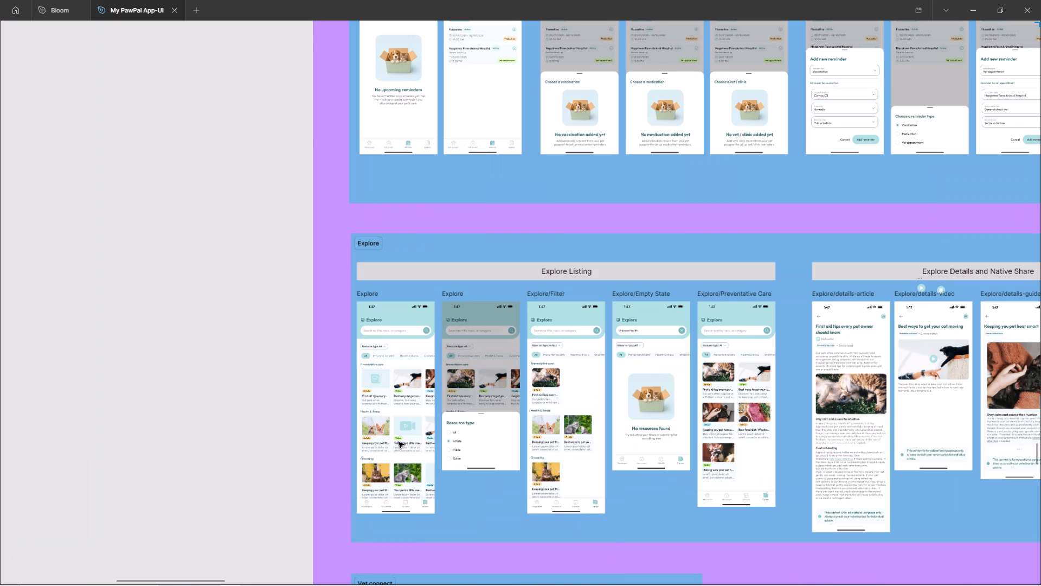
pyautogui.keyDown('ctrl'); pyautogui.scroll(-4, 399, 442); pyautogui.keyUp('ctrl')
pyautogui.keyDown('shift'); pyautogui.scroll(-4, 399, 442); pyautogui.keyUp('shift')
pyautogui.scroll(-10, 399, 442)
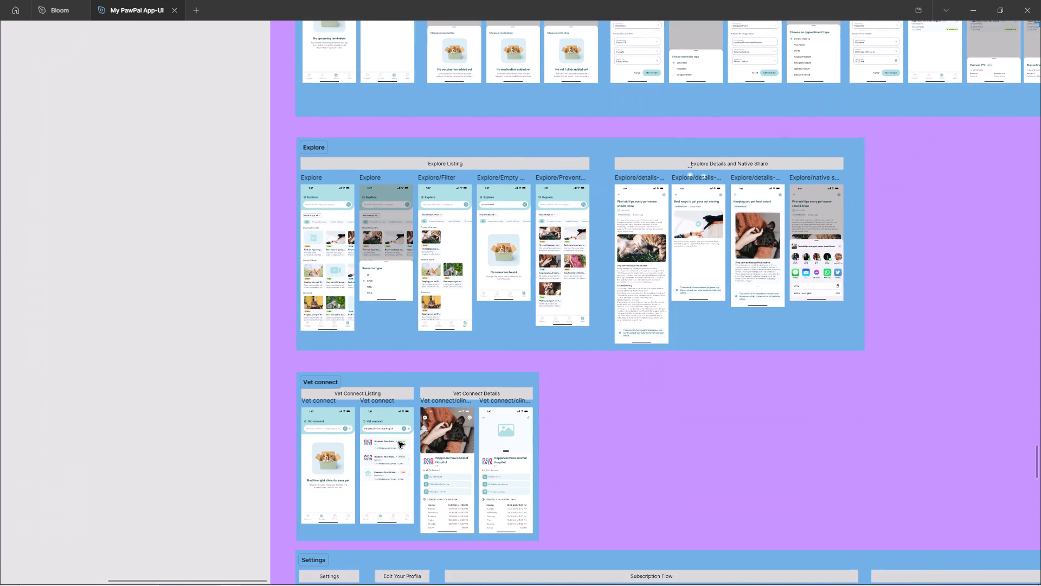
pyautogui.scroll(-11, 399, 442)
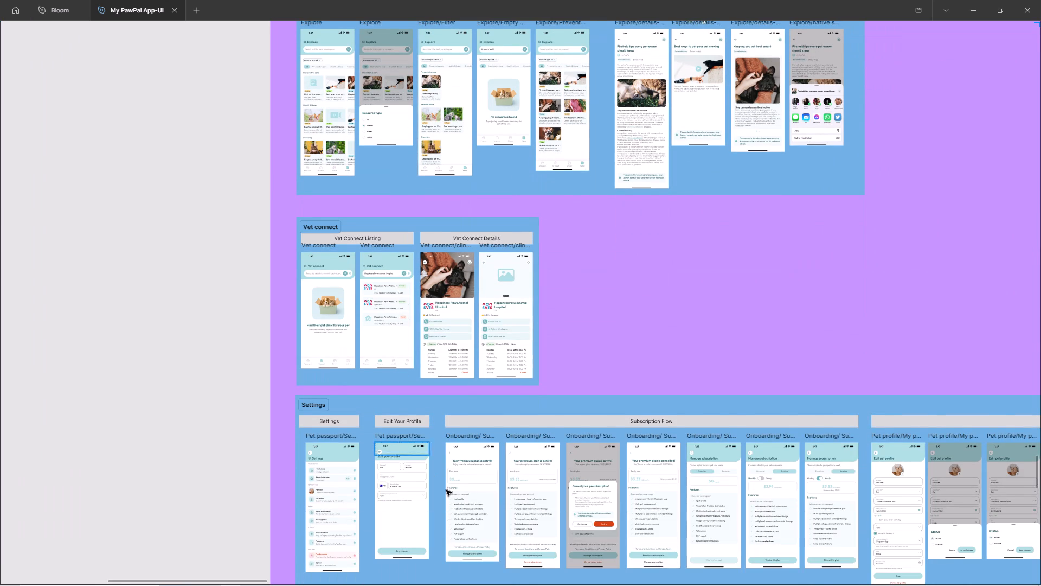
pyautogui.keyDown('ctrl'); pyautogui.scroll(2, 451, 492); pyautogui.keyUp('ctrl')
pyautogui.keyDown('ctrl'); pyautogui.scroll(-1, 452, 492); pyautogui.keyUp('ctrl')
pyautogui.keyDown('ctrl'); pyautogui.scroll(4, 453, 491); pyautogui.keyUp('ctrl')
pyautogui.keyDown('ctrl'); pyautogui.click(475, 458); pyautogui.keyUp('ctrl')
pyautogui.keyDown('ctrl'); pyautogui.scroll(-12, 375, 394); pyautogui.keyUp('ctrl')
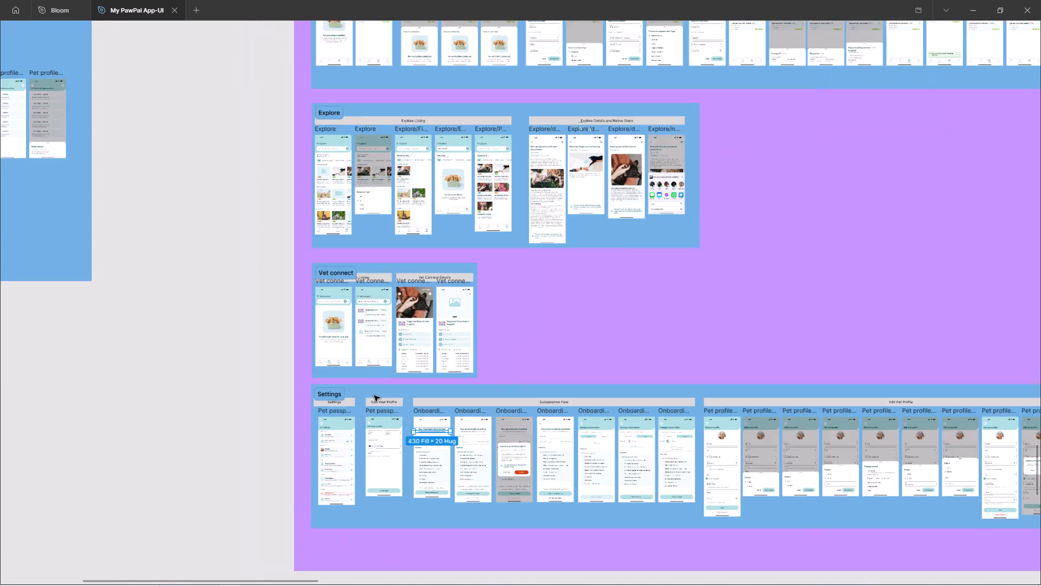
pyautogui.keyDown('ctrl'); pyautogui.scroll(-5, 374, 396); pyautogui.keyUp('ctrl')
pyautogui.hotkey('ctrl', 'c')
# Duplicate the sort row on the Pet profile/Medication Ended screen and replace the upper row with the copied text line.
pyautogui.scroll(20, 378, 397)
pyautogui.scroll(4, 378, 397)
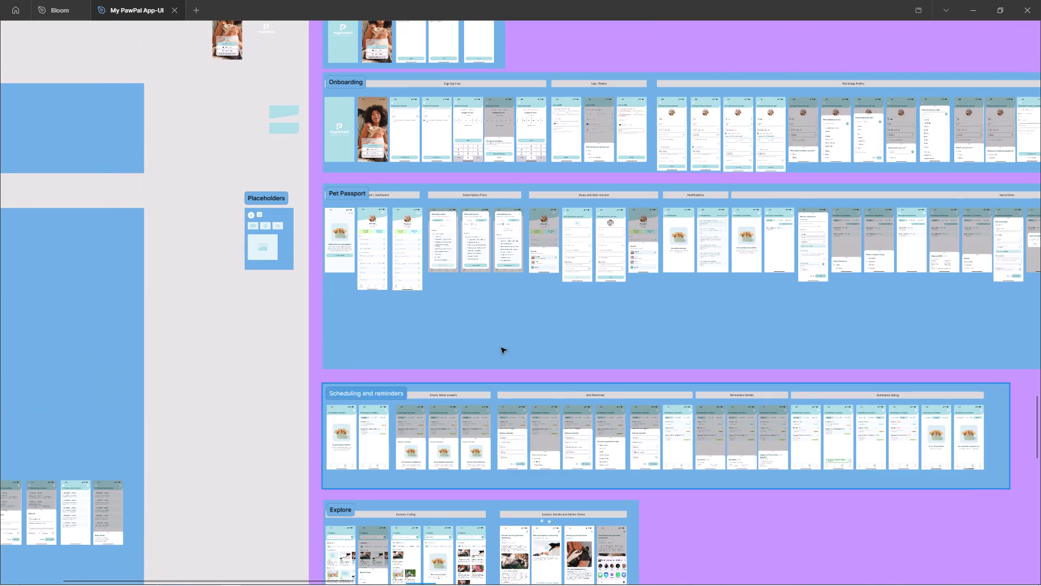
pyautogui.keyDown('ctrl'); pyautogui.scroll(12, 628, 280); pyautogui.keyUp('ctrl')
pyautogui.keyDown('ctrl'); pyautogui.scroll(-11, 704, 201); pyautogui.keyUp('ctrl')
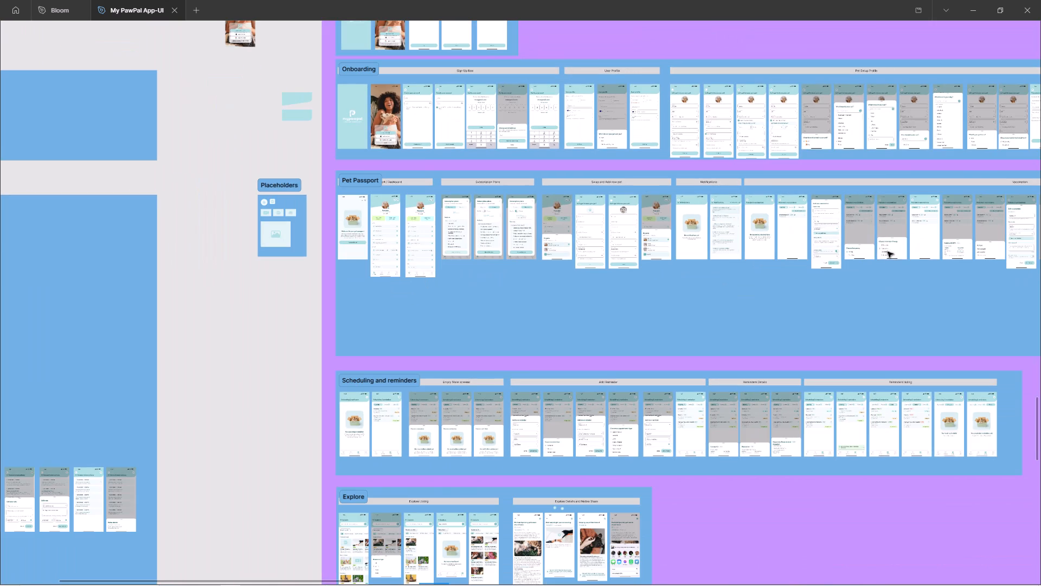
pyautogui.keyDown('shift'); pyautogui.scroll(-9, 782, 246); pyautogui.keyUp('shift')
pyautogui.keyDown('shift'); pyautogui.scroll(1, 782, 246); pyautogui.keyUp('shift')
pyautogui.keyDown('shift'); pyautogui.scroll(-20, 782, 246); pyautogui.keyUp('shift')
pyautogui.keyDown('shift'); pyautogui.scroll(-8, 782, 246); pyautogui.keyUp('shift')
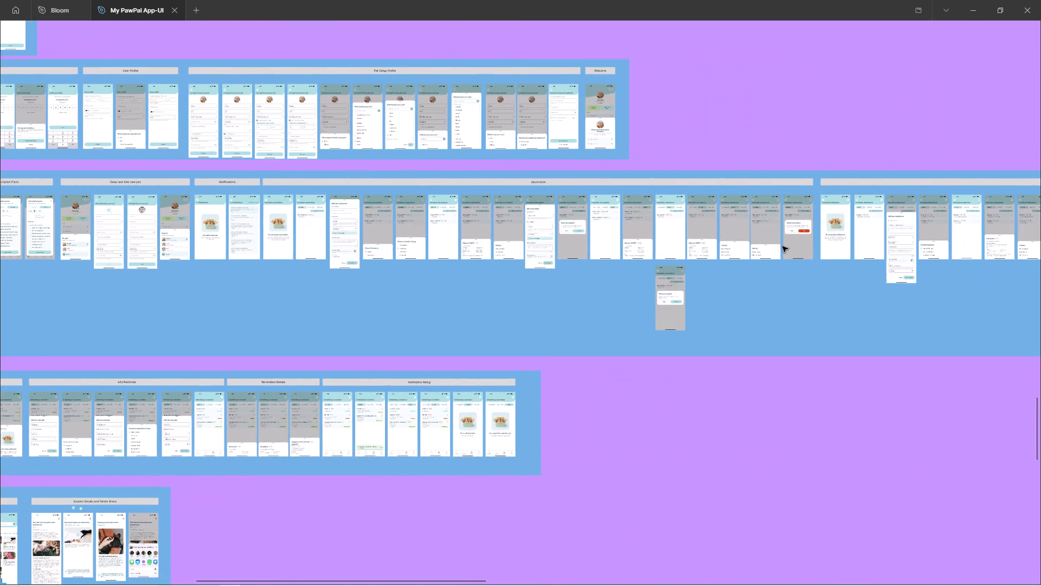
pyautogui.keyDown('shift'); pyautogui.scroll(-10, 782, 246); pyautogui.keyUp('shift')
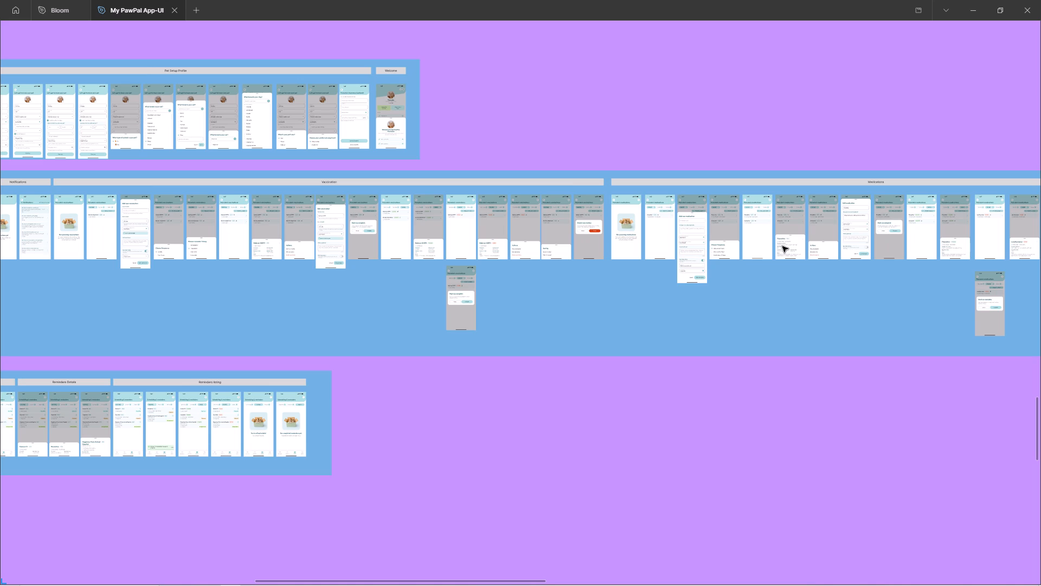
pyautogui.keyDown('ctrl'); pyautogui.scroll(8, 838, 201); pyautogui.keyUp('ctrl')
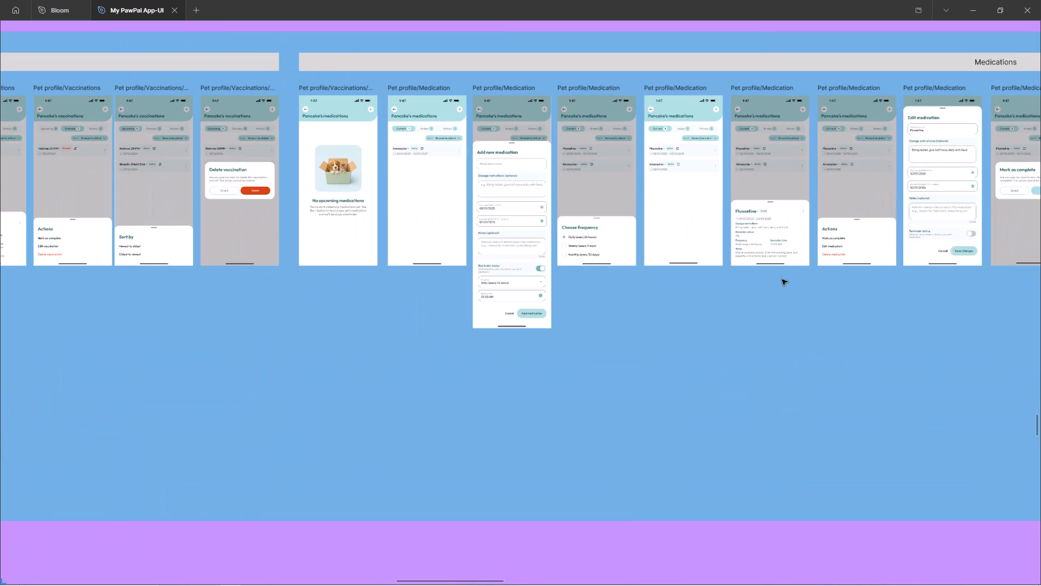
pyautogui.keyDown('ctrl'); pyautogui.scroll(12, 471, 133); pyautogui.keyUp('ctrl')
pyautogui.keyDown('shift'); pyautogui.scroll(-13, 418, 138); pyautogui.keyUp('shift')
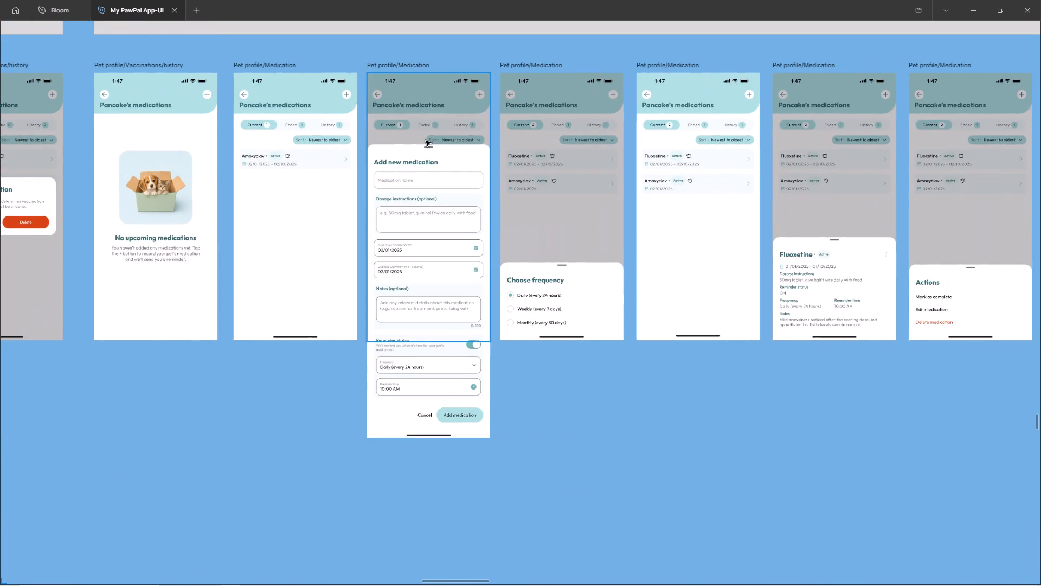
pyautogui.keyDown('shift'); pyautogui.scroll(-19, 426, 141); pyautogui.keyUp('shift')
pyautogui.keyDown('shift'); pyautogui.scroll(1, 426, 140); pyautogui.keyUp('shift')
pyautogui.keyDown('shift'); pyautogui.scroll(-20, 426, 140); pyautogui.keyUp('shift')
pyautogui.keyDown('shift'); pyautogui.scroll(-3, 426, 140); pyautogui.keyUp('shift')
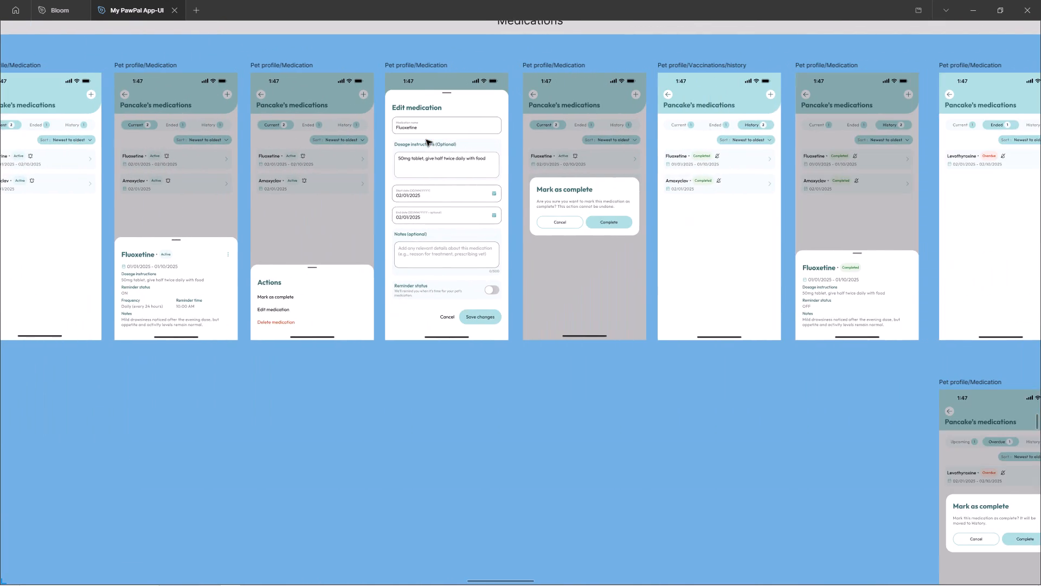
pyautogui.keyDown('shift'); pyautogui.scroll(-19, 426, 140); pyautogui.keyUp('shift')
pyautogui.click(749, 156)
pyautogui.keyDown('ctrl'); pyautogui.scroll(9, 813, 166); pyautogui.keyUp('ctrl')
pyautogui.doubleClick(733, 141)
pyautogui.doubleClick(733, 138)
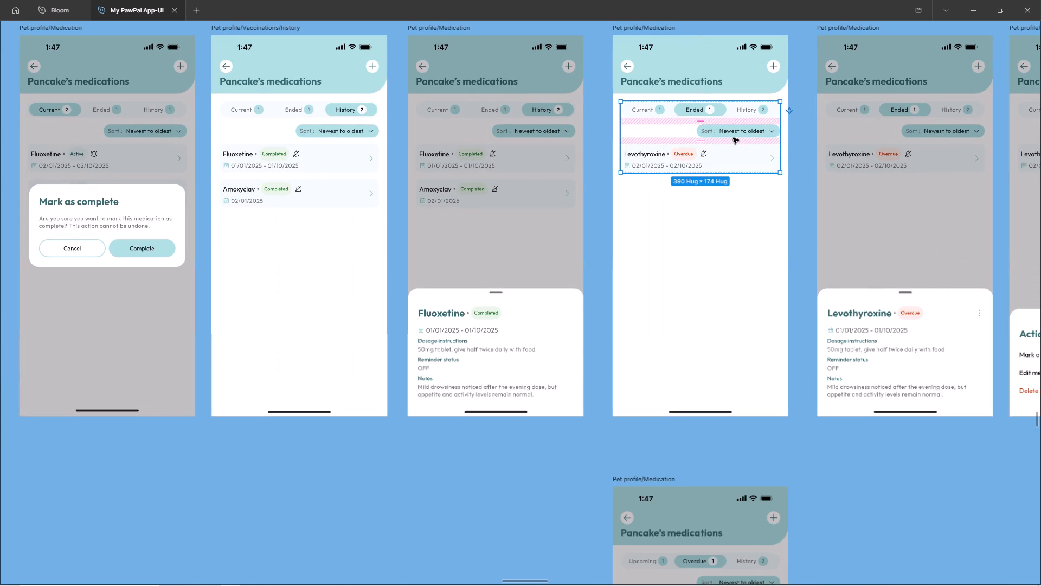
pyautogui.hotkey('ctrl', 'd')
pyautogui.click(704, 128)
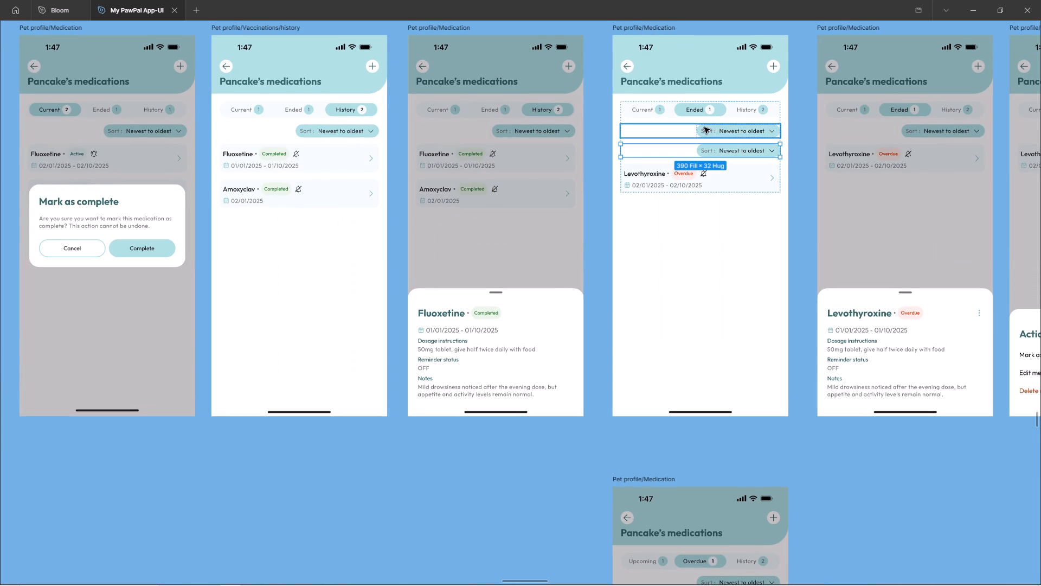
pyautogui.hotkey('ctrl', 'shift', 'r')
pyautogui.click(815, 168)
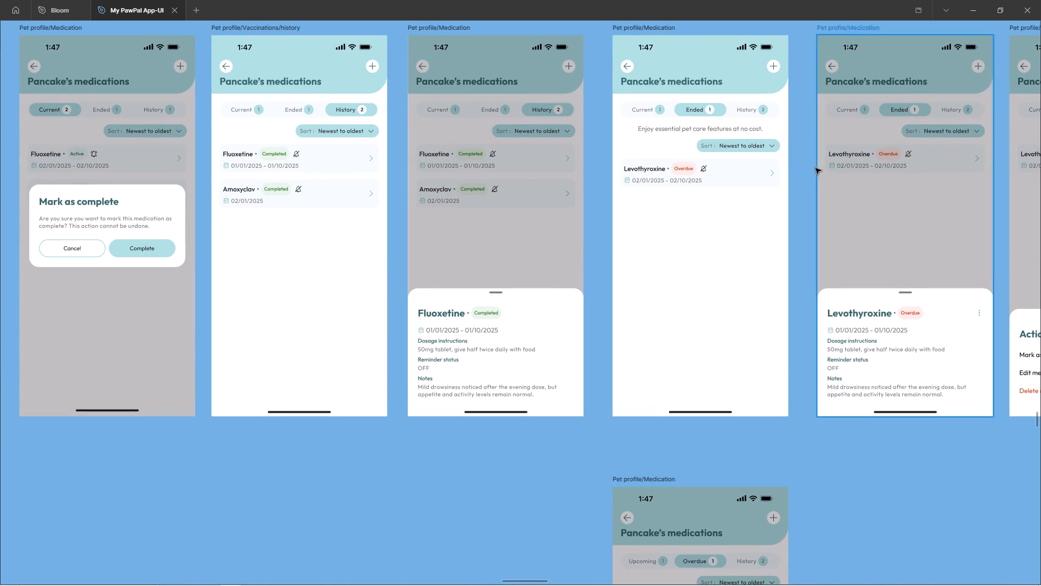
# Left-align the pasted text line under the Ended screen's tabs, with its width set to Fill container.
pyautogui.keyDown('ctrl'); pyautogui.click(735, 133); pyautogui.keyUp('ctrl')
pyautogui.hotkey('ctrl', '\\')
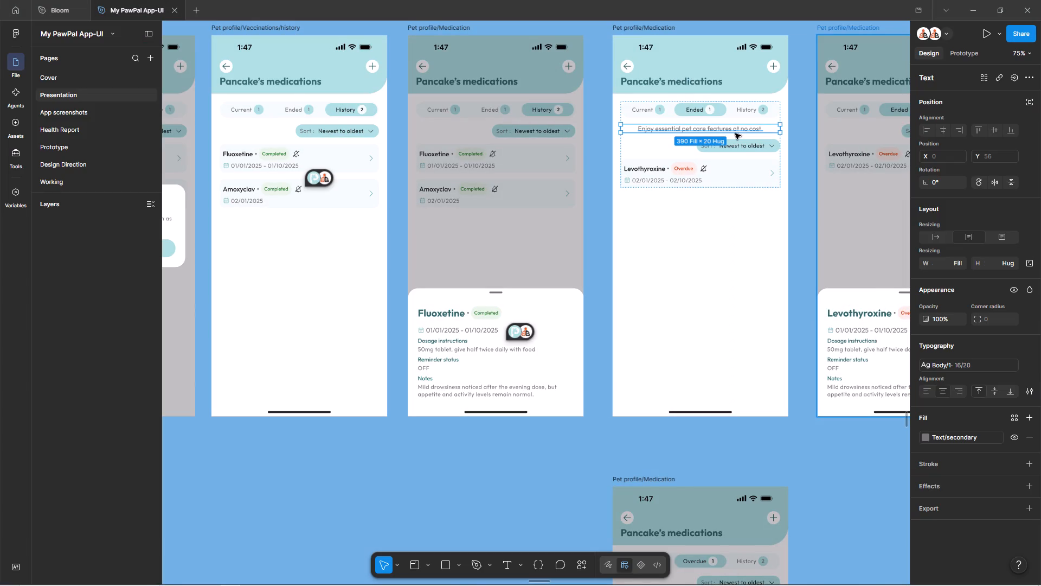
pyautogui.click(936, 243)
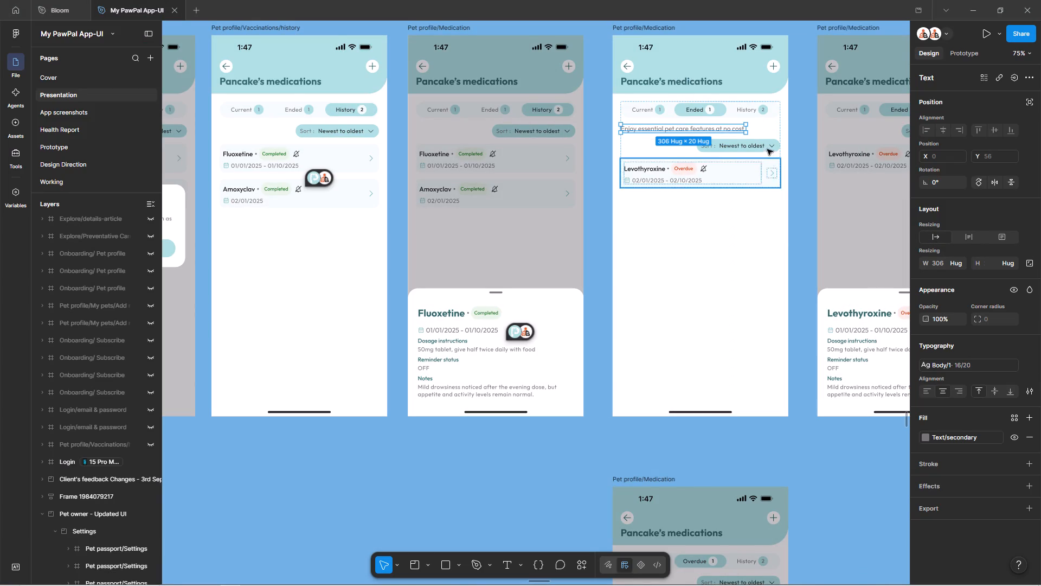
pyautogui.click(958, 263)
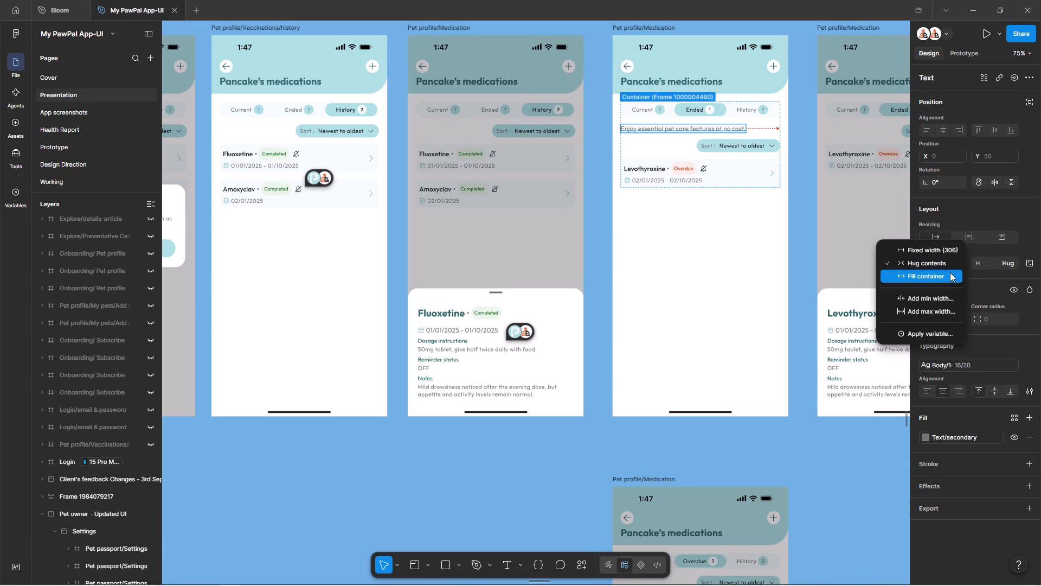
pyautogui.click(950, 272)
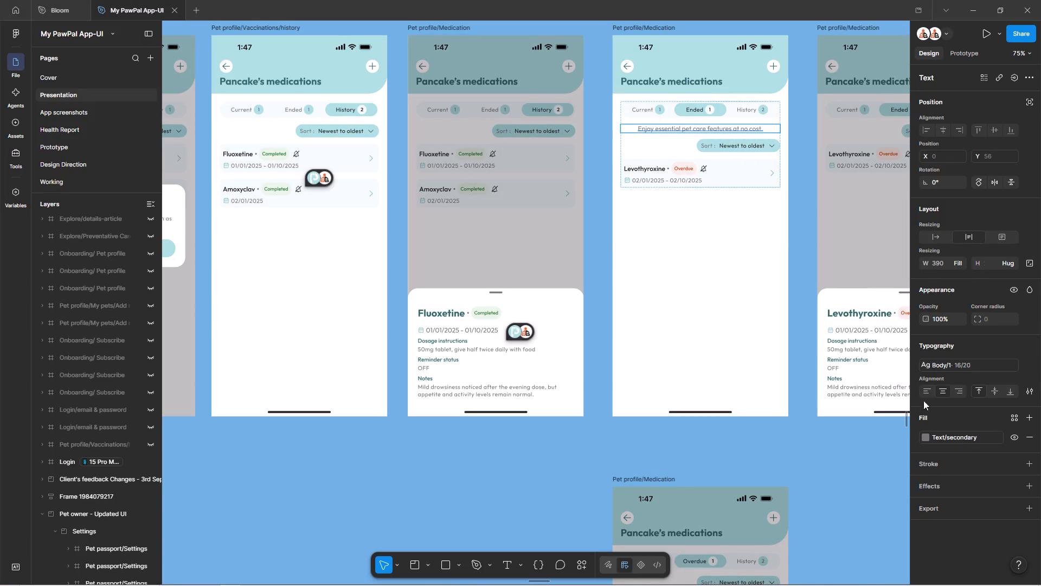
pyautogui.click(927, 393)
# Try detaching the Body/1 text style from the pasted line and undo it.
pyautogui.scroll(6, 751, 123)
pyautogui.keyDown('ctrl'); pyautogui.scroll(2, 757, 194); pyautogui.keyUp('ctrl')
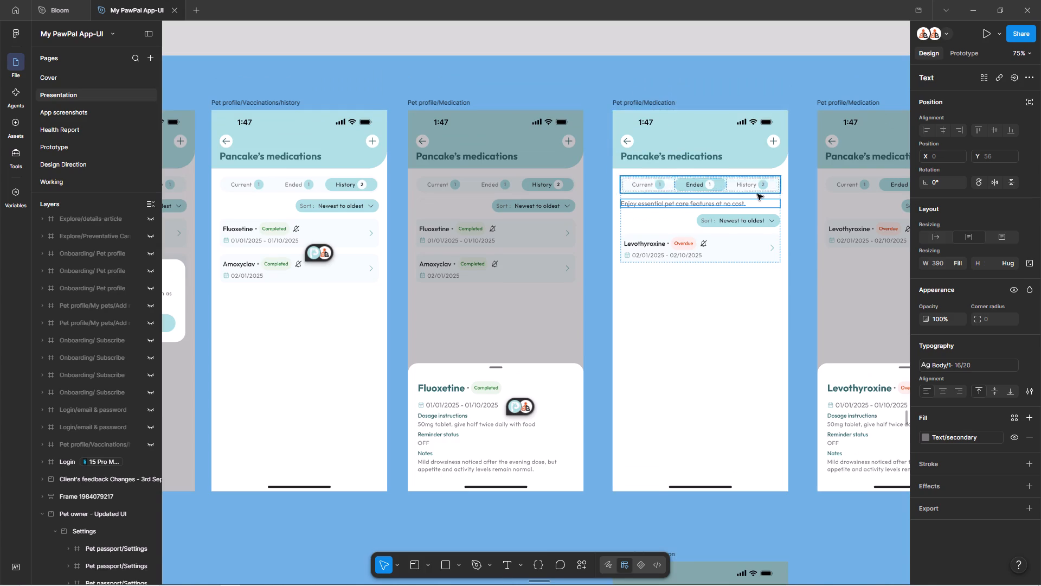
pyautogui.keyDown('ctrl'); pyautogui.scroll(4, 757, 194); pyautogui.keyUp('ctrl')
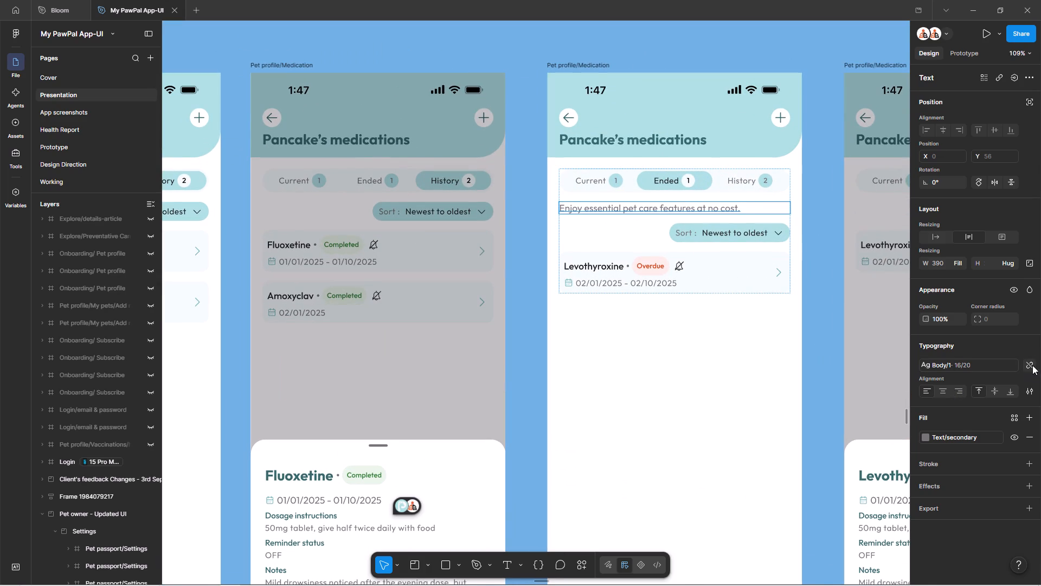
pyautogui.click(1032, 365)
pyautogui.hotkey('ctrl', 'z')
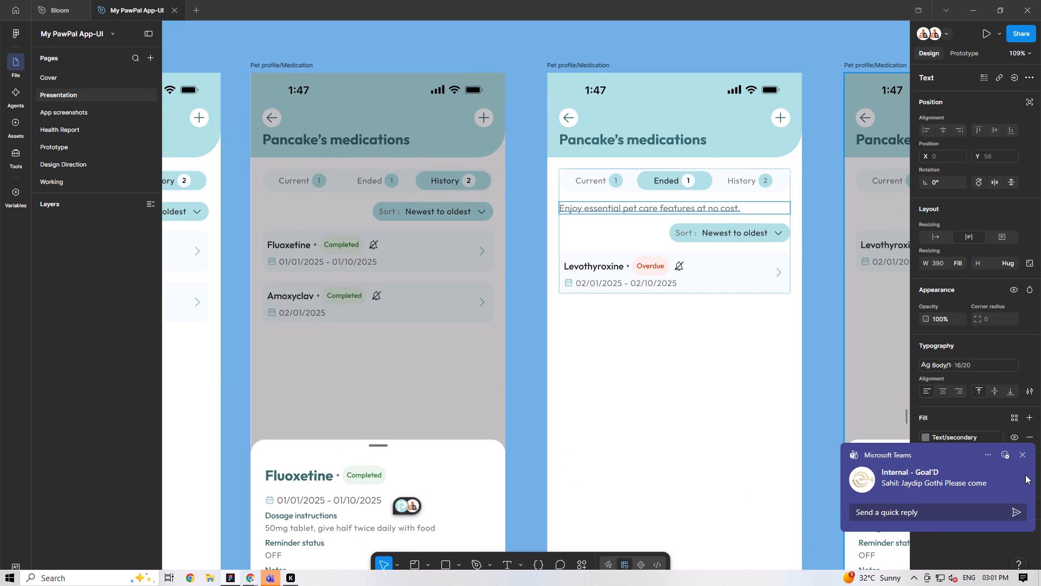
# Dismiss the Teams notification and switch back to the client's Explanatory Messaging feedback in Basecamp.
pyautogui.click(1024, 453)
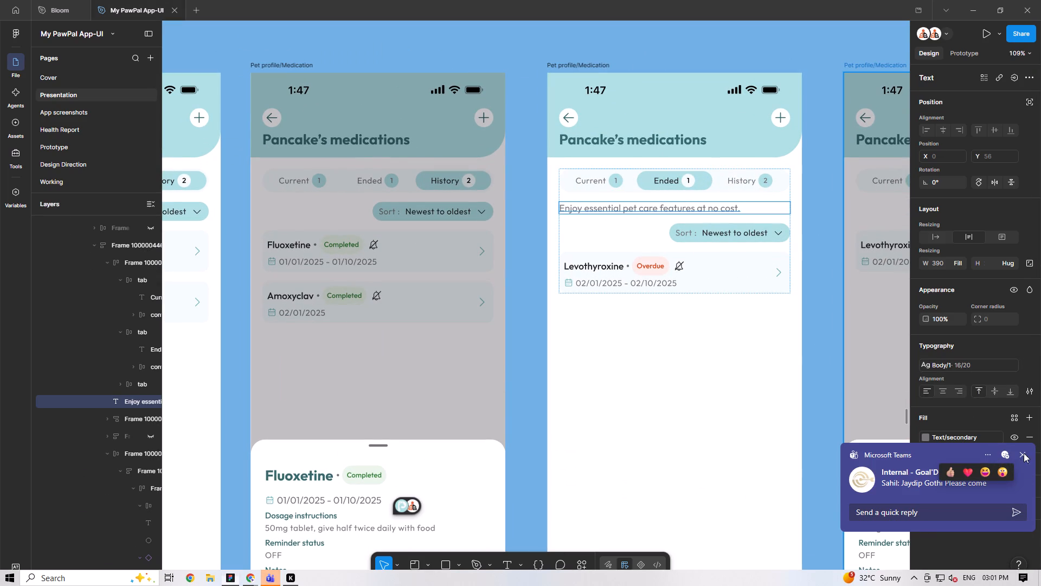
pyautogui.hotkey('alt', 'Tab')
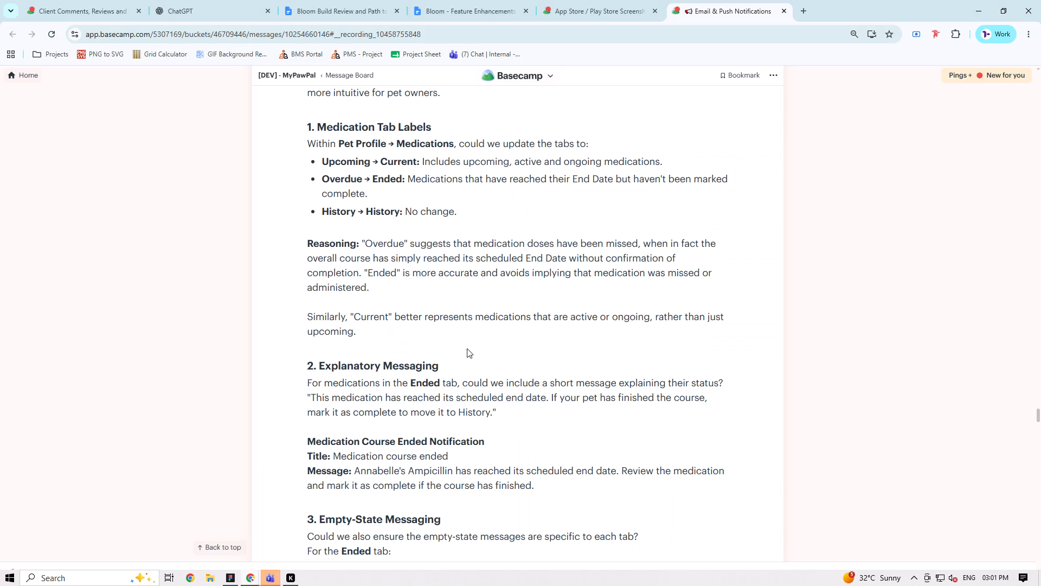
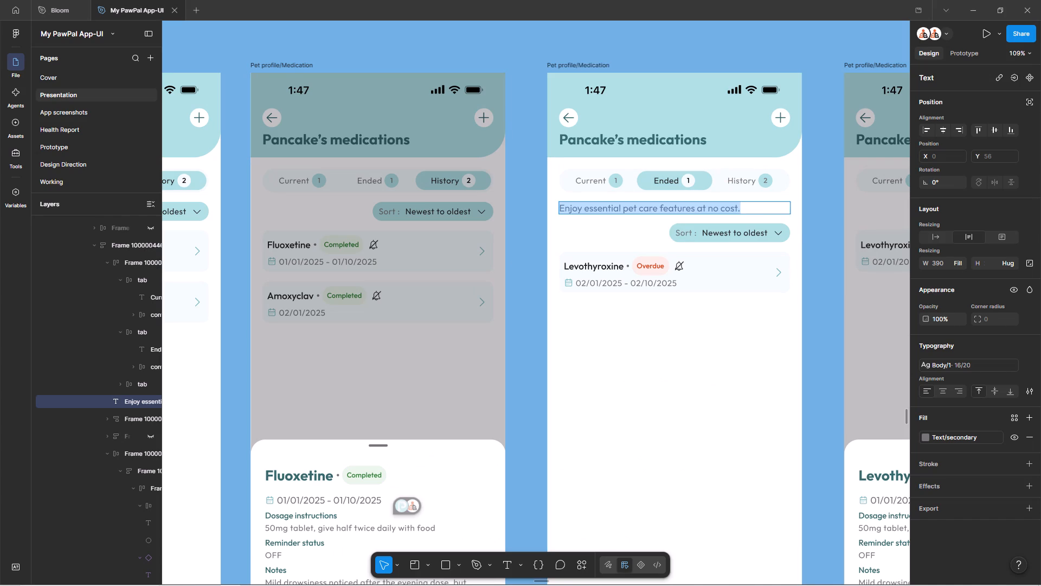
pyautogui.hotkey('ctrl', 'shift', 'v')
pyautogui.doubleClick(542, 256)
pyautogui.keyDown('ctrl'); pyautogui.scroll(-5, 524, 249); pyautogui.keyUp('ctrl')
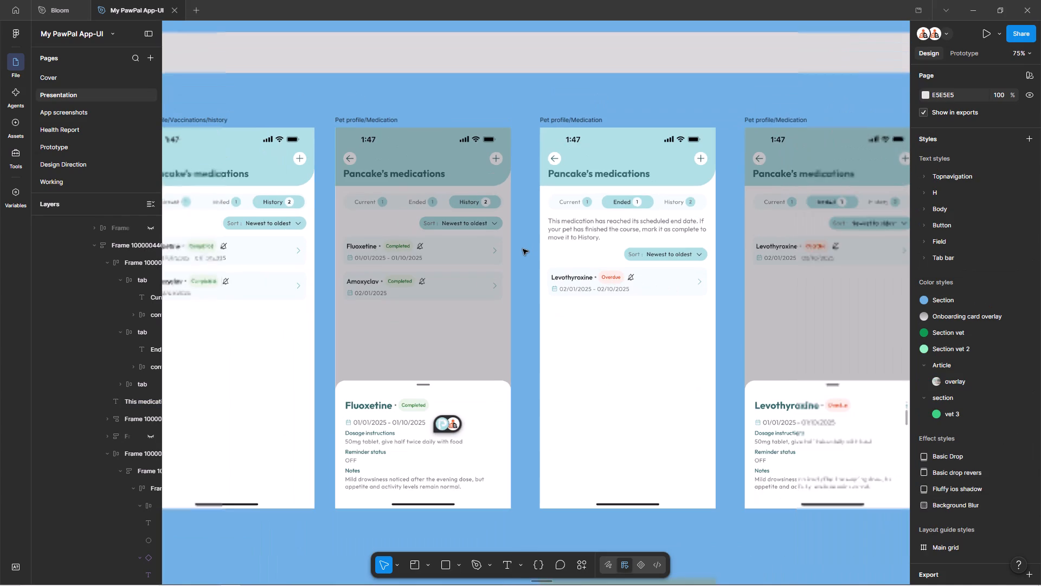
pyautogui.keyDown('ctrl'); pyautogui.scroll(7, 642, 228); pyautogui.keyUp('ctrl')
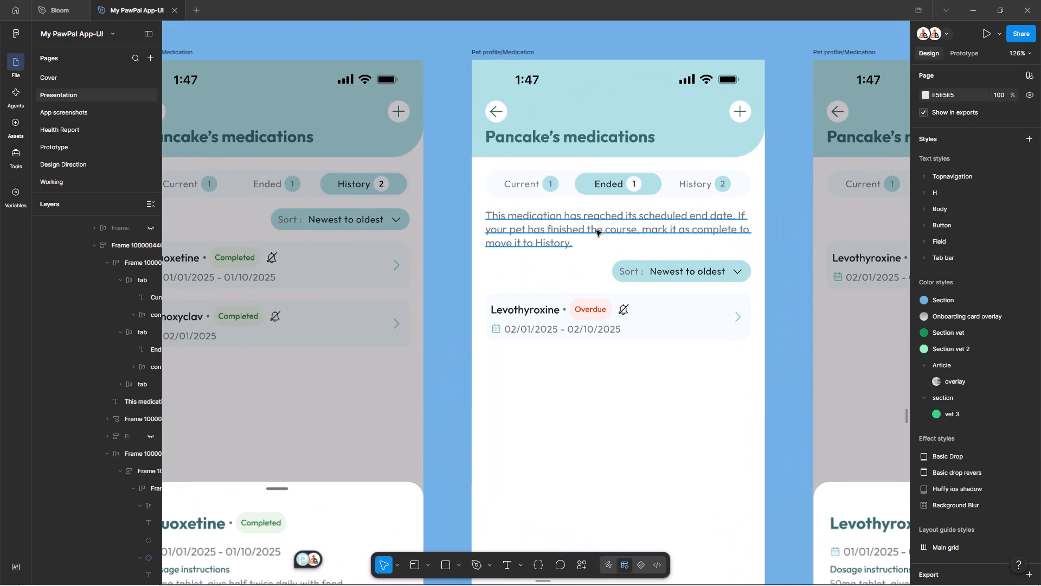
pyautogui.keyDown('ctrl'); pyautogui.click(596, 231); pyautogui.keyUp('ctrl')
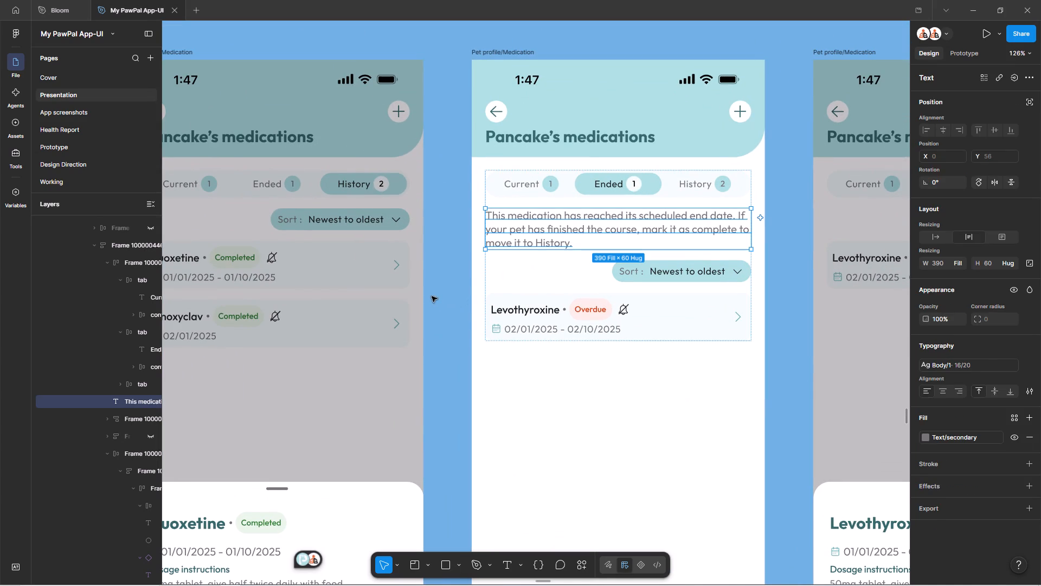
pyautogui.click(432, 296)
pyautogui.keyDown('ctrl'); pyautogui.scroll(-8, 610, 272); pyautogui.keyUp('ctrl')
pyautogui.keyDown('ctrl'); pyautogui.scroll(1, 618, 275); pyautogui.keyUp('ctrl')
pyautogui.keyDown('ctrl'); pyautogui.scroll(-9, 618, 275); pyautogui.keyUp('ctrl')
# Return to Basecamp and read the client's Medication Course Ended Notification and Empty-State Messaging requests.
pyautogui.hotkey('alt', 'Tab')
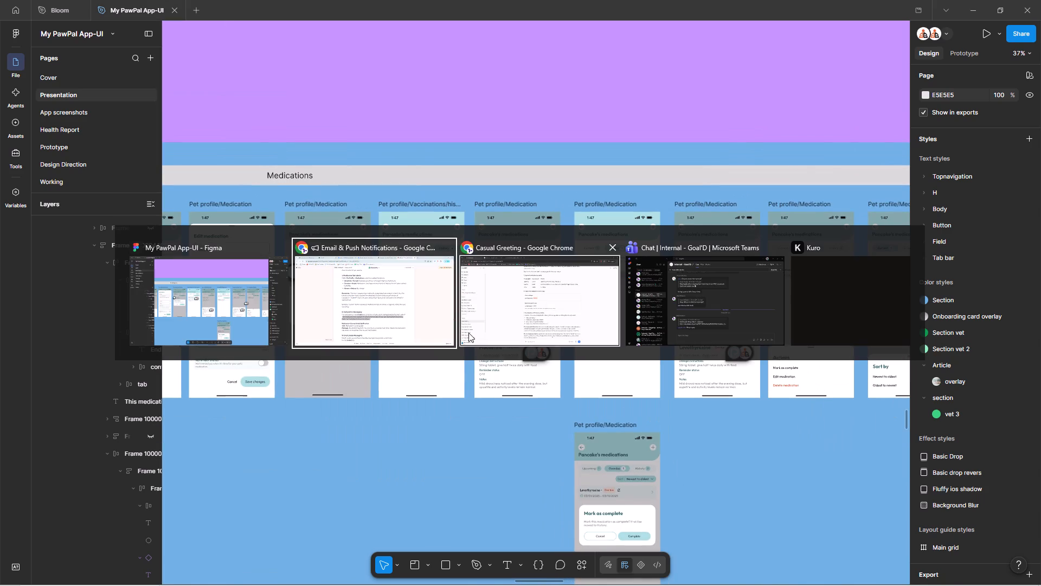
pyautogui.scroll(-2, 406, 438)
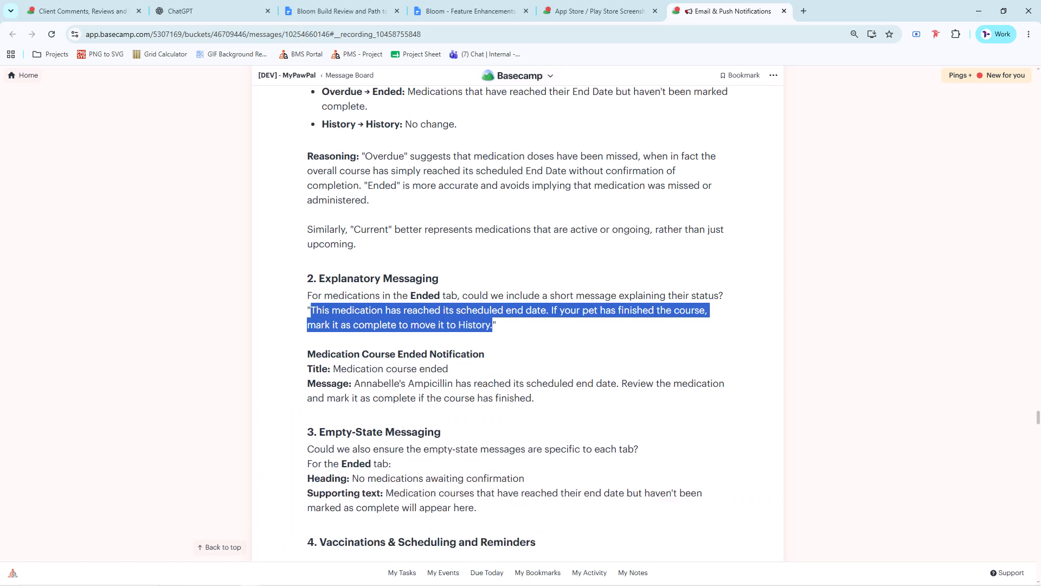
pyautogui.moveTo(357, 334); pyautogui.dragTo(481, 337)
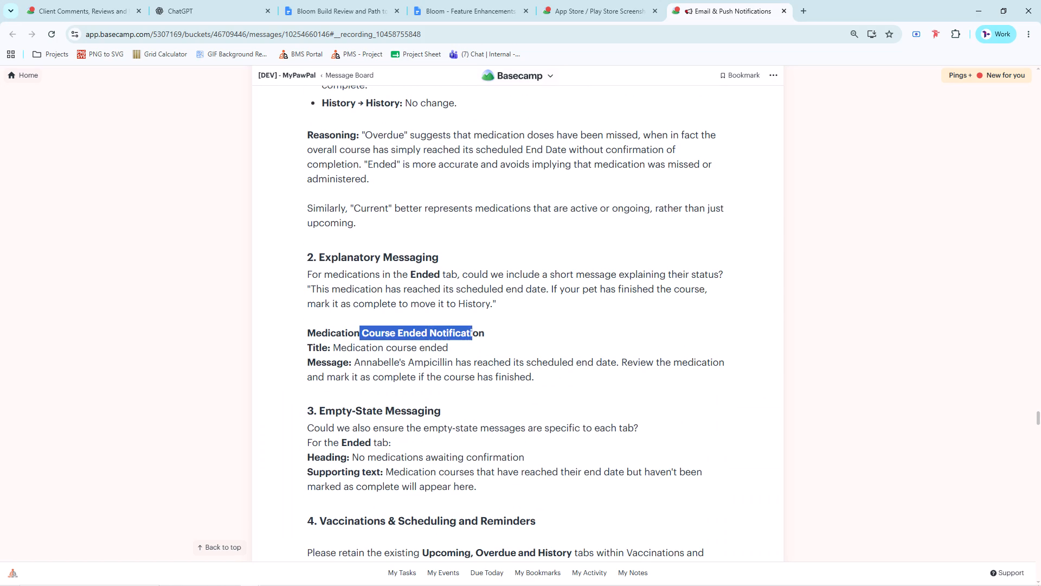
pyautogui.moveTo(481, 337); pyautogui.dragTo(481, 337)
pyautogui.moveTo(346, 353); pyautogui.dragTo(452, 352)
pyautogui.scroll(-1, 444, 355)
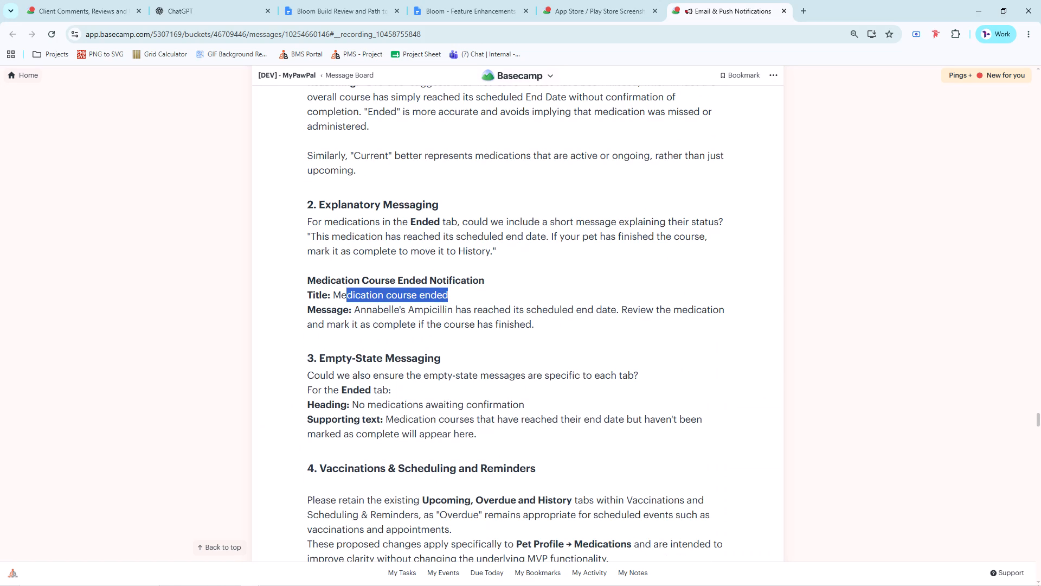
pyautogui.moveTo(333, 358); pyautogui.dragTo(444, 355)
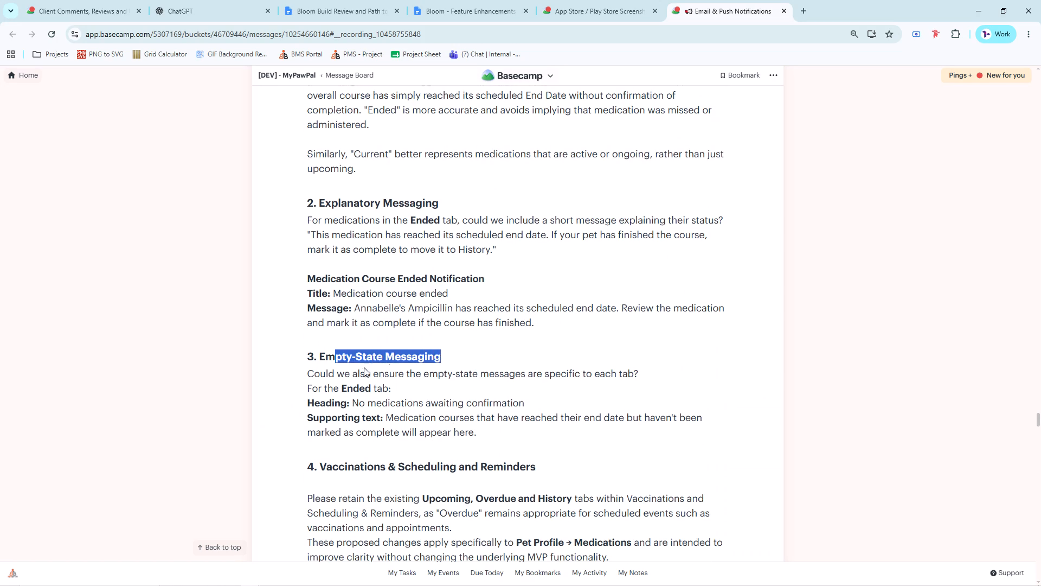
pyautogui.moveTo(328, 375); pyautogui.dragTo(496, 379)
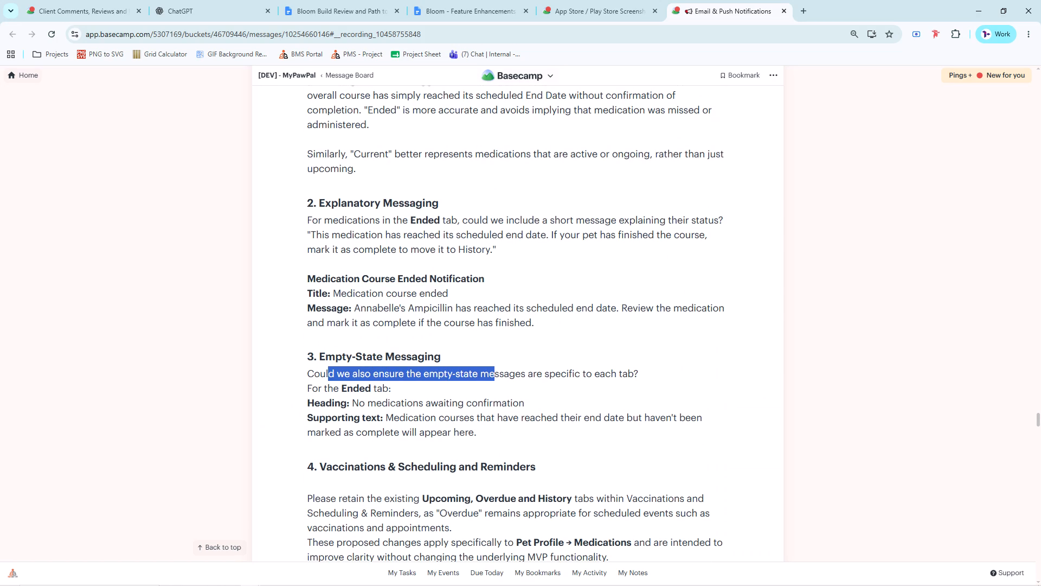
pyautogui.moveTo(496, 379); pyautogui.dragTo(632, 379)
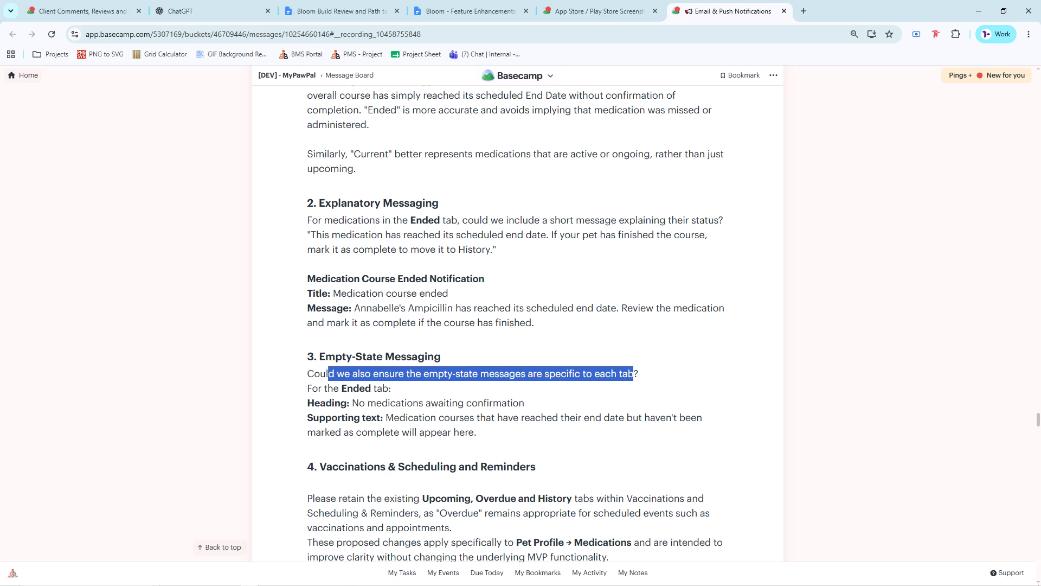
pyautogui.moveTo(325, 391); pyautogui.dragTo(393, 388)
pyautogui.click(324, 374)
pyautogui.click(357, 374)
pyautogui.click(396, 377)
pyautogui.click(417, 372)
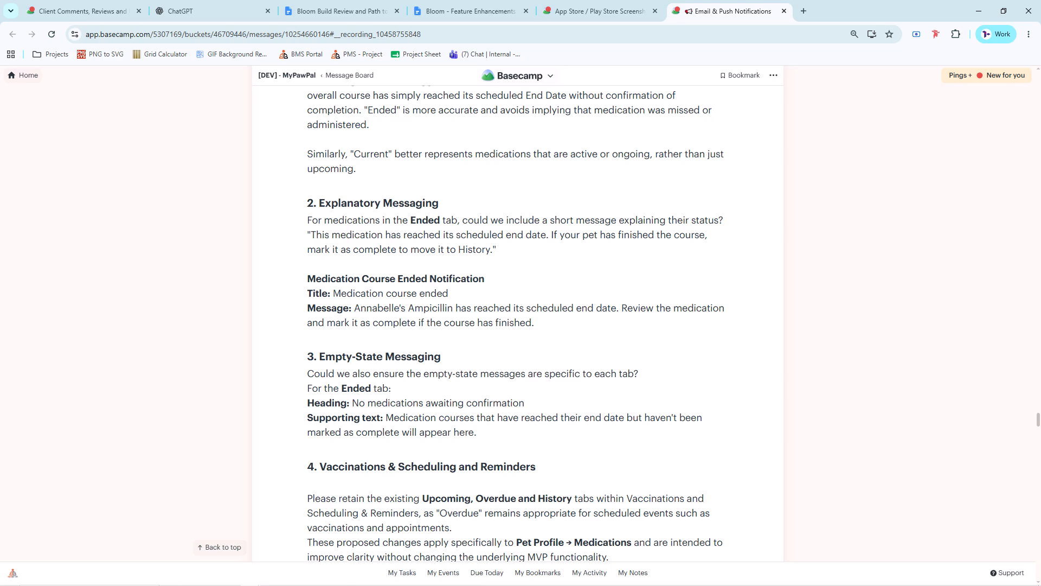
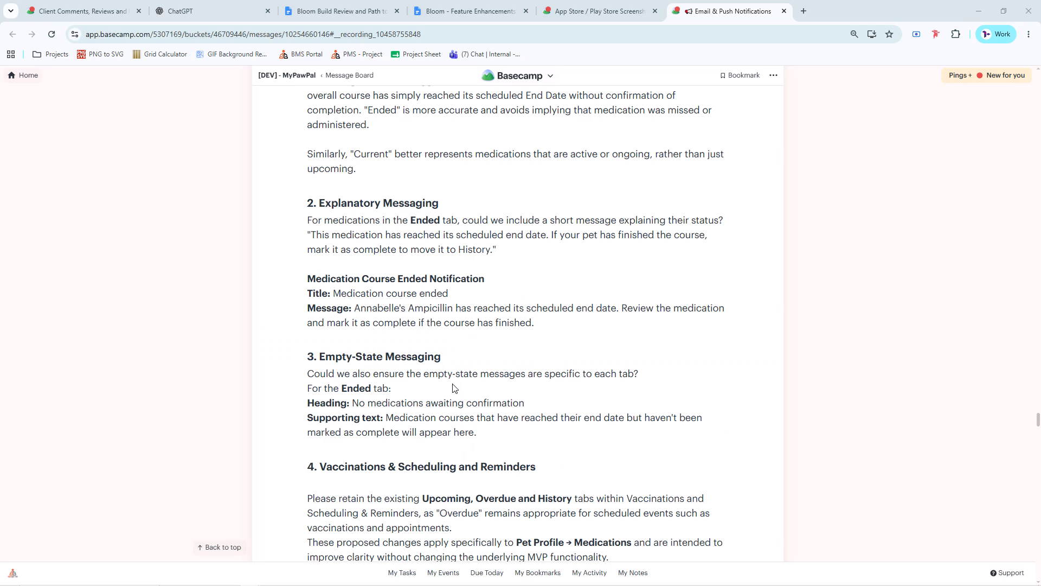
# Read the client's request that the empty-state messages be specific to each medication tab.
pyautogui.click(371, 356)
pyautogui.click(426, 366)
pyautogui.moveTo(334, 377); pyautogui.dragTo(567, 381)
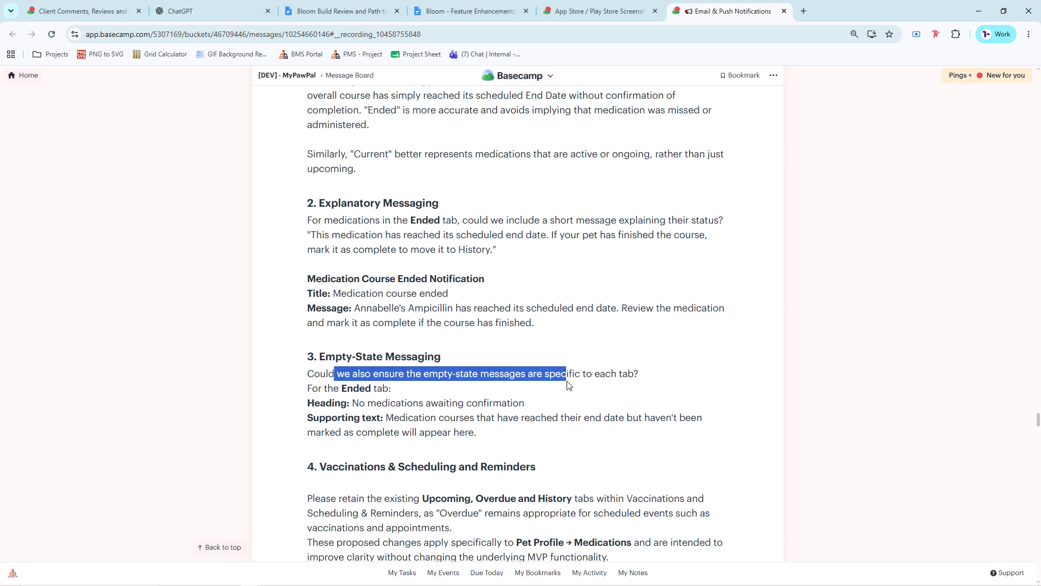
pyautogui.moveTo(567, 381); pyautogui.dragTo(623, 381)
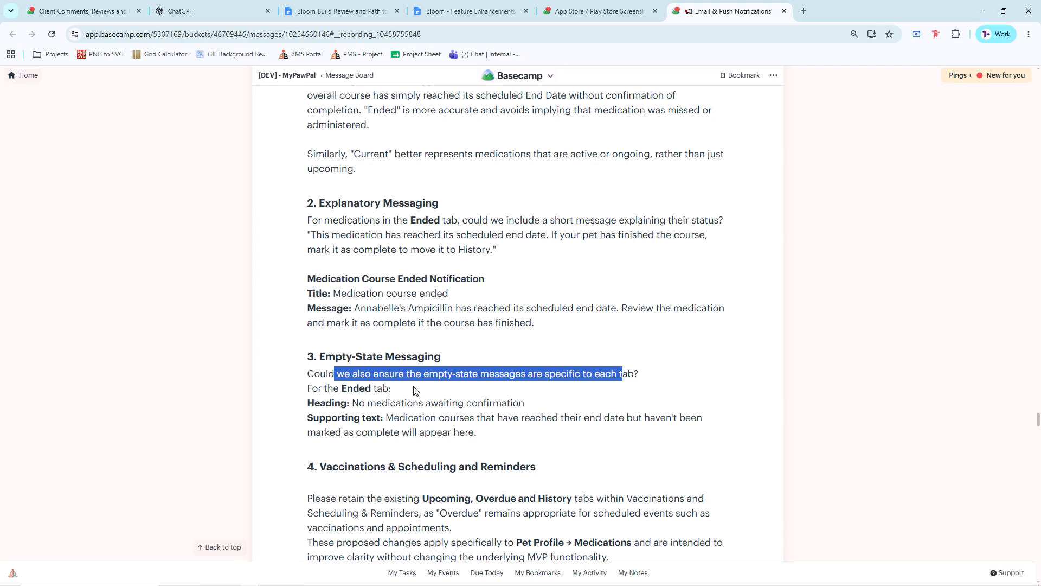
# In Figma, duplicate the "No upcoming medications" empty-state block onto the empty canvas beside the lower Mark as complete screen.
pyautogui.hotkey('alt', 'Tab')
pyautogui.hotkey('ctrl', '\\')
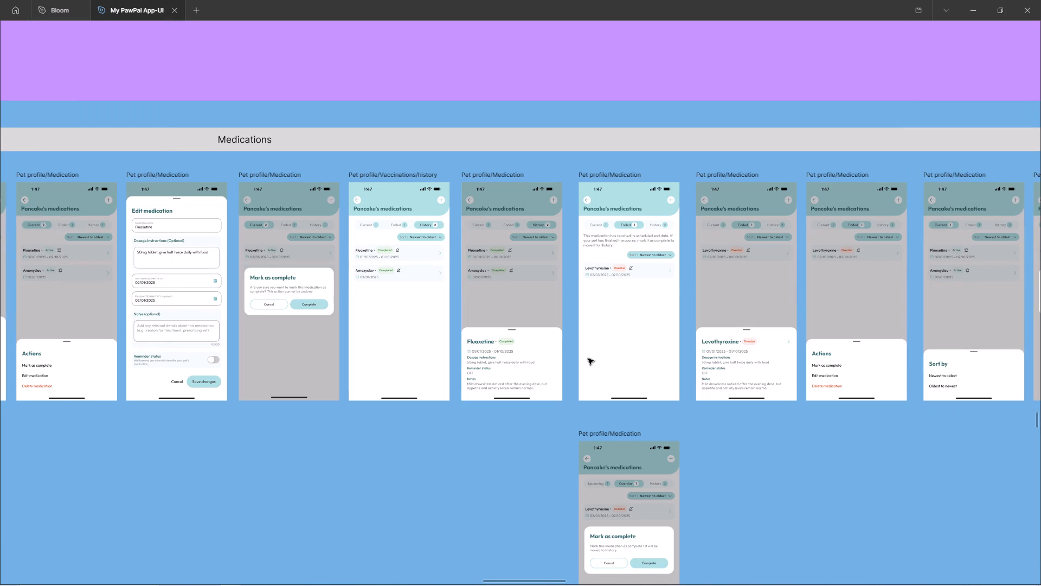
pyautogui.keyDown('shift'); pyautogui.scroll(16, 457, 306); pyautogui.keyUp('shift')
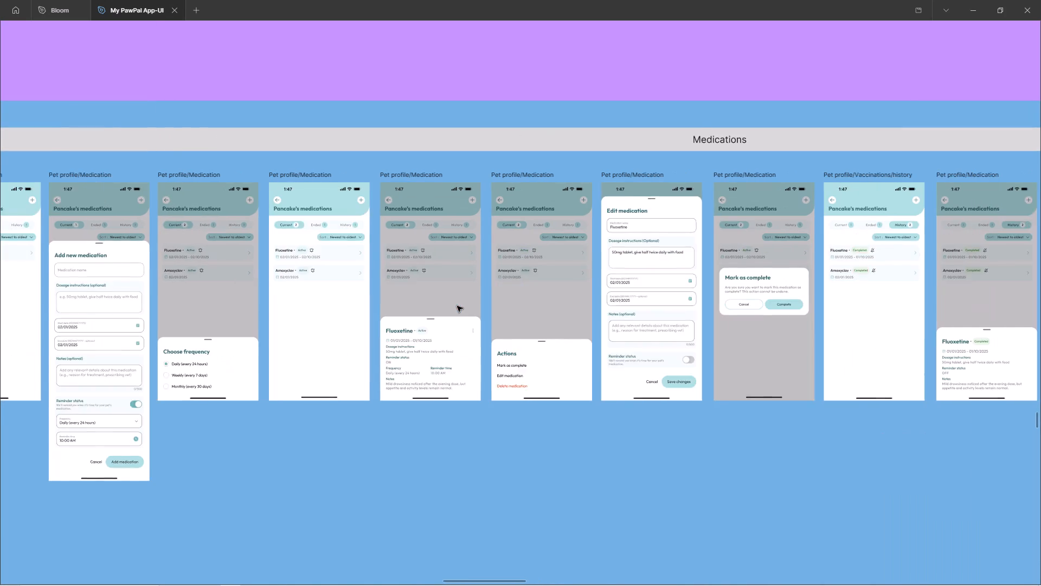
pyautogui.keyDown('shift'); pyautogui.scroll(9, 457, 306); pyautogui.keyUp('shift')
pyautogui.click(361, 266)
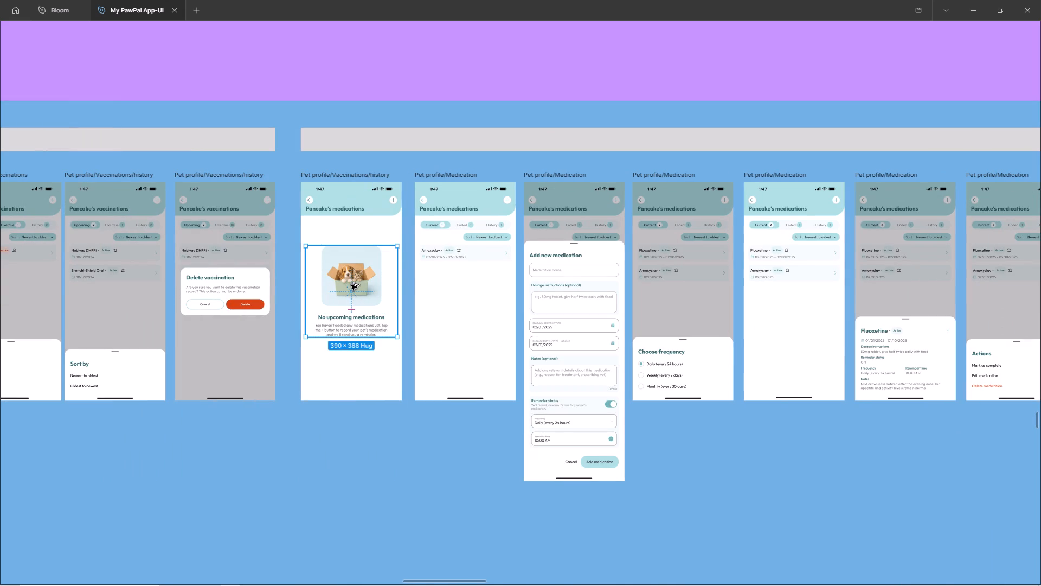
pyautogui.keyDown('alt'); pyautogui.moveTo(345, 285); pyautogui.dragTo(783, 447); pyautogui.keyUp('alt')
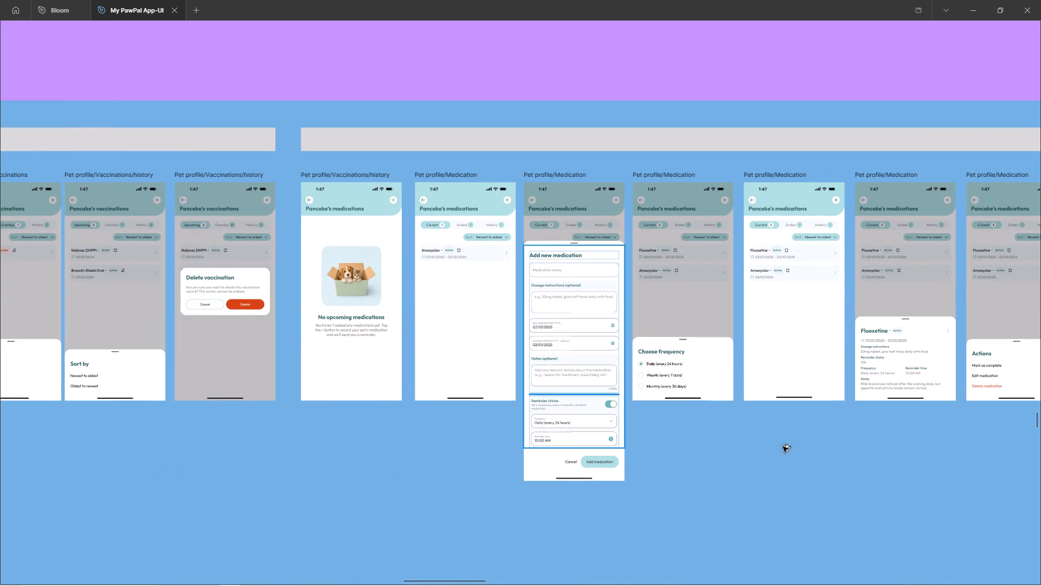
pyautogui.keyDown('alt'); pyautogui.moveTo(783, 447); pyautogui.dragTo(1040, 497); pyautogui.keyUp('alt')
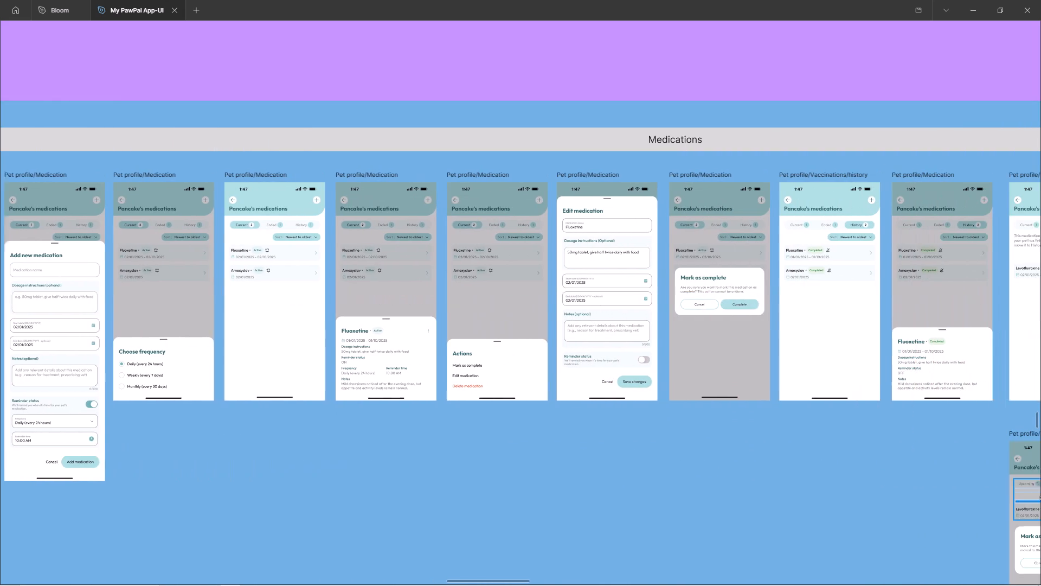
pyautogui.keyDown('alt'); pyautogui.moveTo(1040, 497); pyautogui.dragTo(713, 480); pyautogui.keyUp('alt')
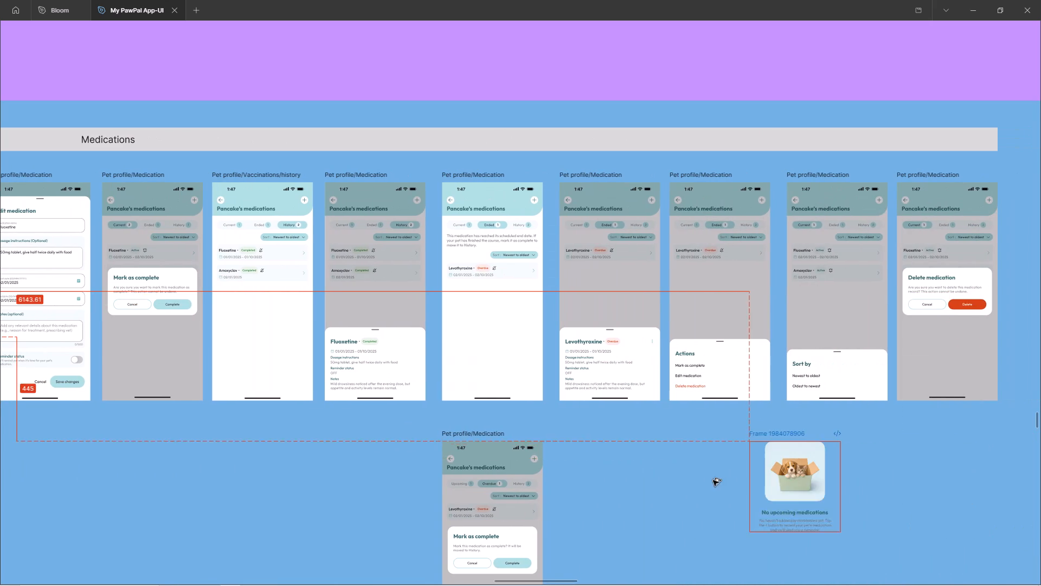
pyautogui.keyDown('alt'); pyautogui.moveTo(713, 480); pyautogui.dragTo(656, 475); pyautogui.keyUp('alt')
# Duplicate the Ended medications screen into the empty canvas below the row, beside the copied empty-state block.
pyautogui.press('space')
pyautogui.press('space')
pyautogui.press('space')
pyautogui.press('space')
pyautogui.press('space')
pyautogui.press('space')
pyautogui.press('space')
pyautogui.press('space')
pyautogui.press('space')
pyautogui.press('space')
pyautogui.press('space')
pyautogui.press('space')
pyautogui.press('space')
pyautogui.press('space')
pyautogui.press('space')
pyautogui.press('space')
pyautogui.press('space')
pyautogui.moveTo(583, 474); pyautogui.dragTo(410, 410)
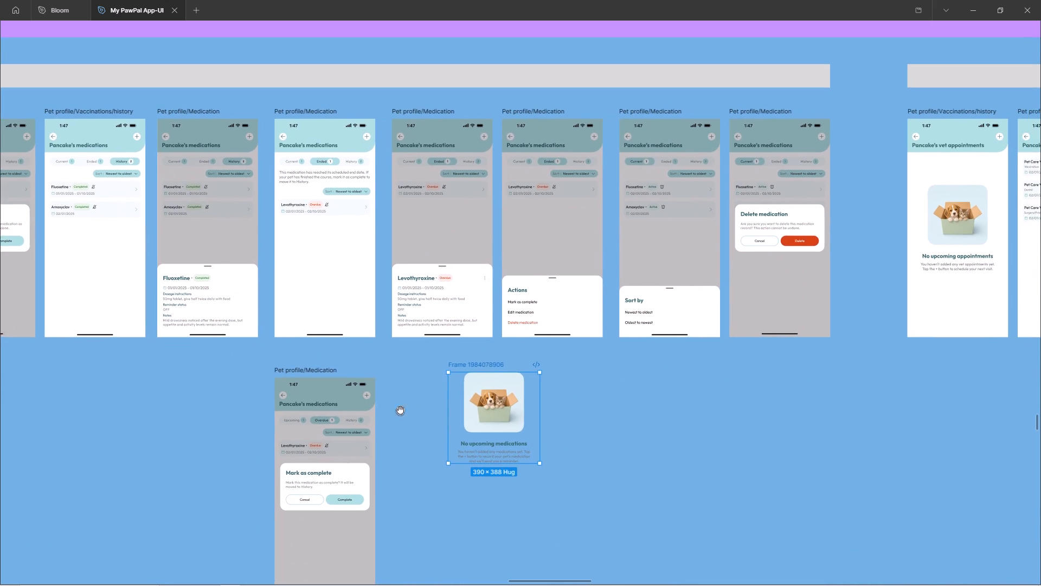
pyautogui.keyDown('ctrl'); pyautogui.scroll(-9, 376, 411); pyautogui.keyUp('ctrl')
pyautogui.press('space')
pyautogui.press('space')
pyautogui.press('space')
pyautogui.press('space')
pyautogui.scroll(-4, 445, 404)
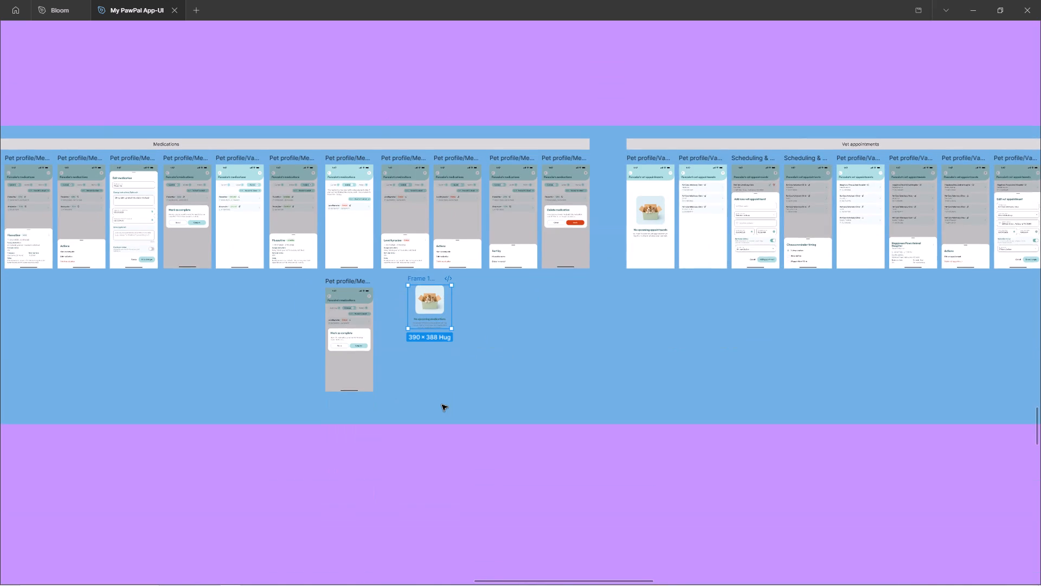
pyautogui.keyDown('shift'); pyautogui.scroll(-20, 440, 406); pyautogui.keyUp('shift')
pyautogui.keyDown('shift'); pyautogui.scroll(-4, 440, 406); pyautogui.keyUp('shift')
pyautogui.keyDown('shift'); pyautogui.scroll(9, 440, 406); pyautogui.keyUp('shift')
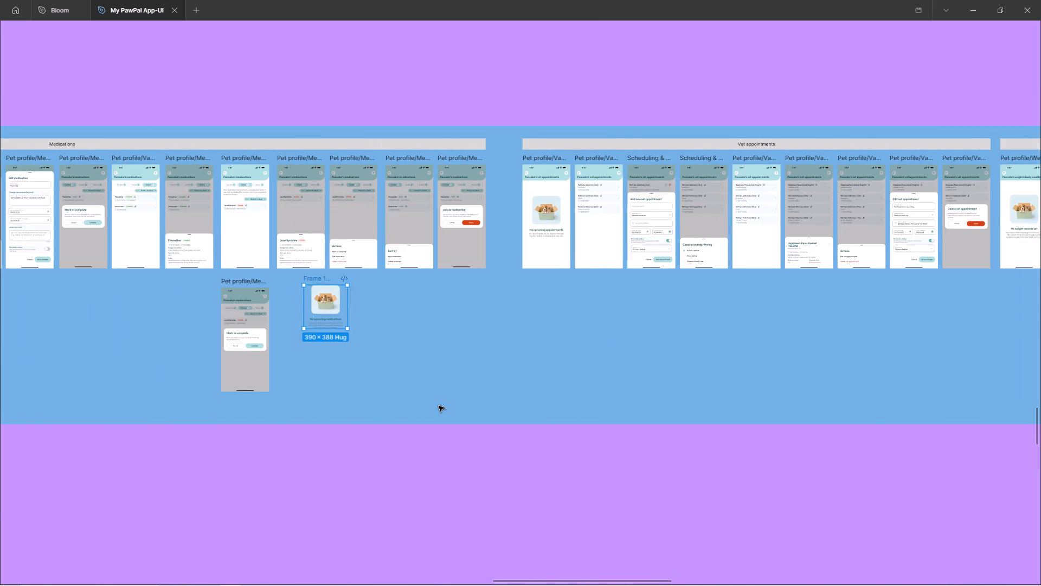
pyautogui.keyDown('shift'); pyautogui.scroll(4, 439, 406); pyautogui.keyUp('shift')
pyautogui.keyDown('ctrl'); pyautogui.scroll(6, 377, 155); pyautogui.keyUp('ctrl')
pyautogui.click(406, 158)
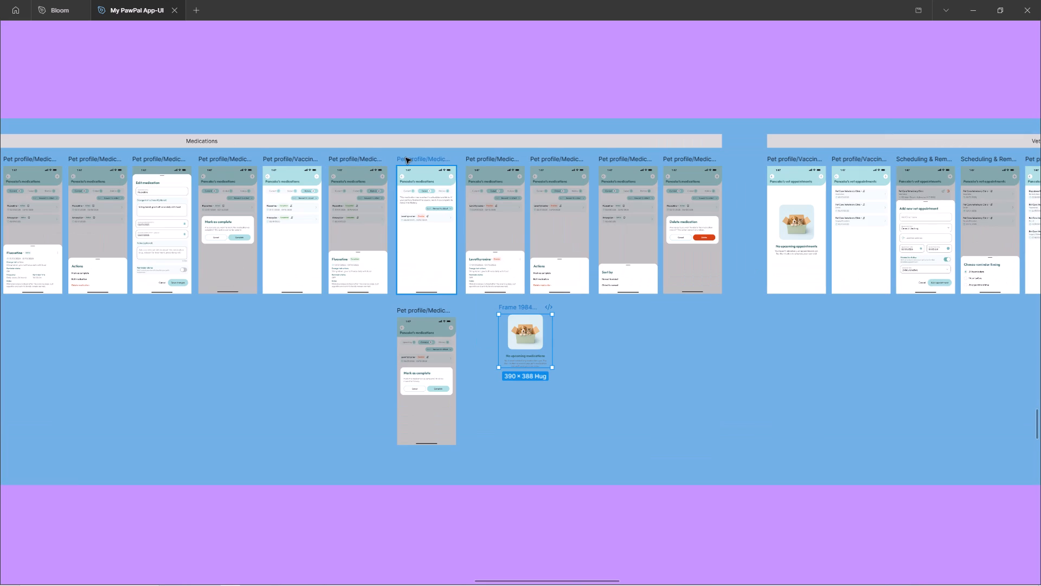
pyautogui.keyDown('alt'); pyautogui.moveTo(416, 199); pyautogui.dragTo(584, 359); pyautogui.keyUp('alt')
# Delete the "Newest to oldest" sort row from the duplicated Ended screen.
pyautogui.keyDown('ctrl'); pyautogui.scroll(11, 632, 373); pyautogui.keyUp('ctrl')
pyautogui.doubleClick(585, 369)
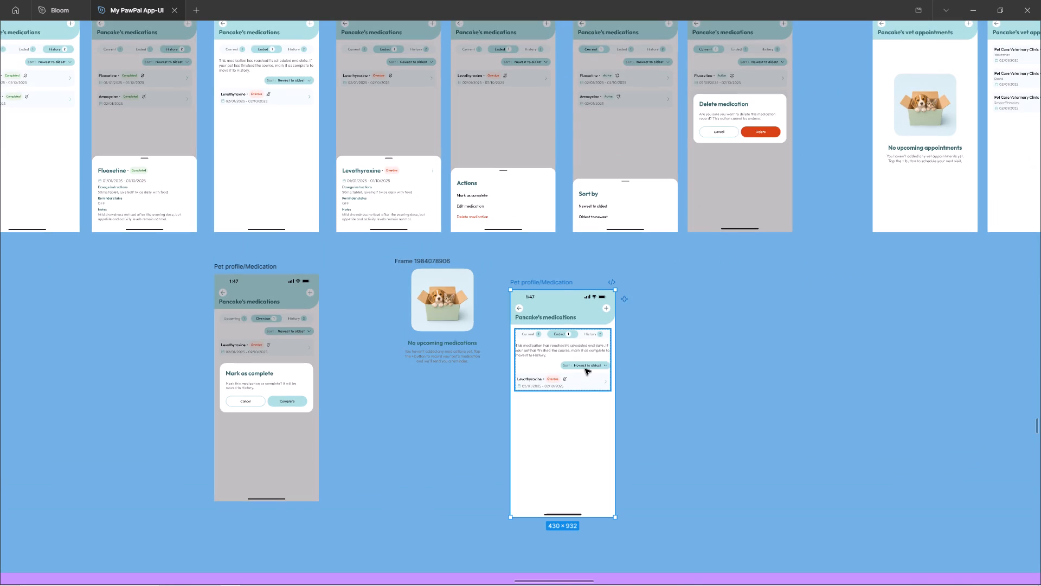
pyautogui.doubleClick(585, 367)
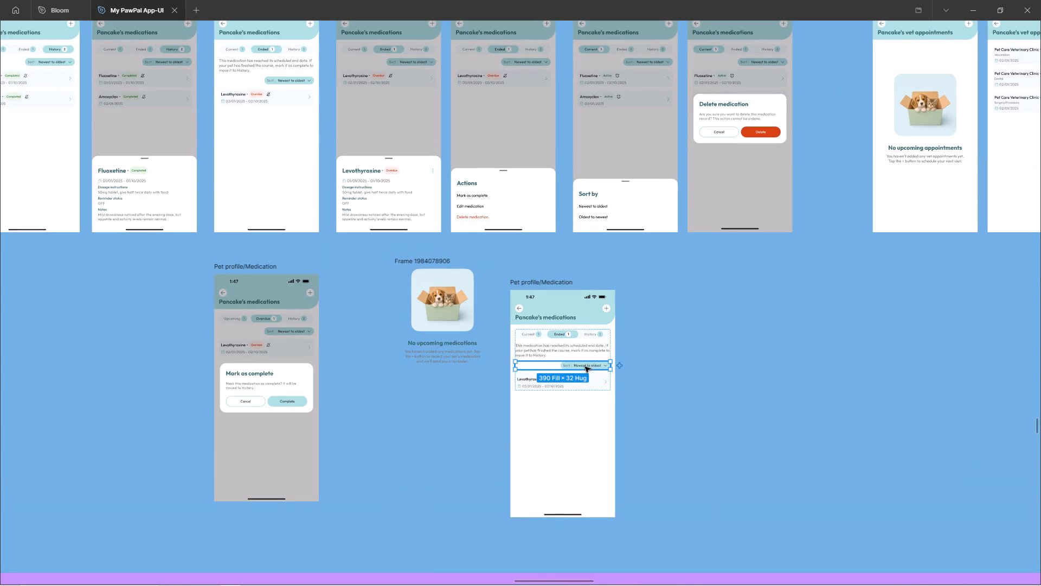
pyautogui.press('Delete')
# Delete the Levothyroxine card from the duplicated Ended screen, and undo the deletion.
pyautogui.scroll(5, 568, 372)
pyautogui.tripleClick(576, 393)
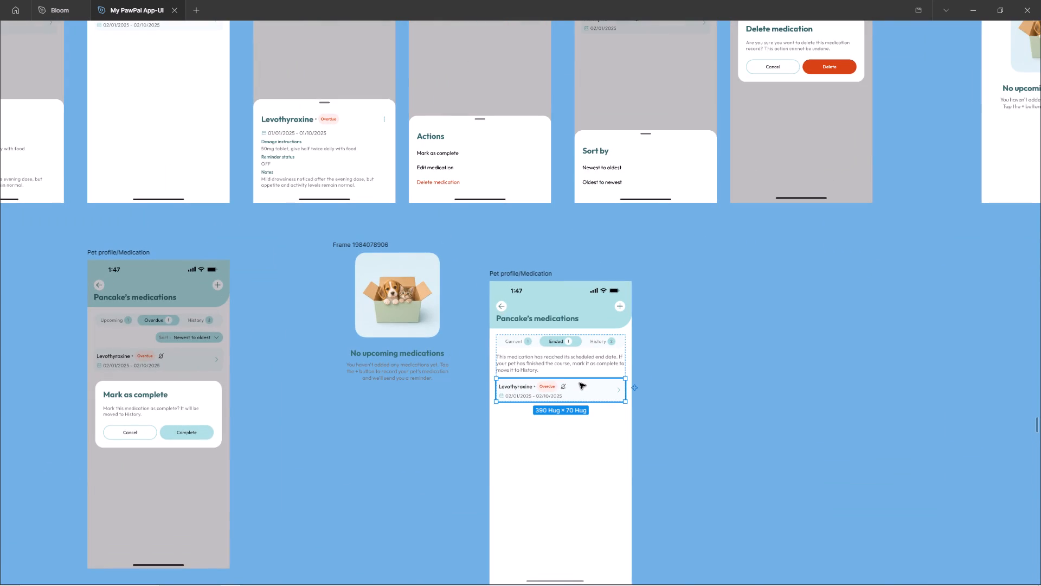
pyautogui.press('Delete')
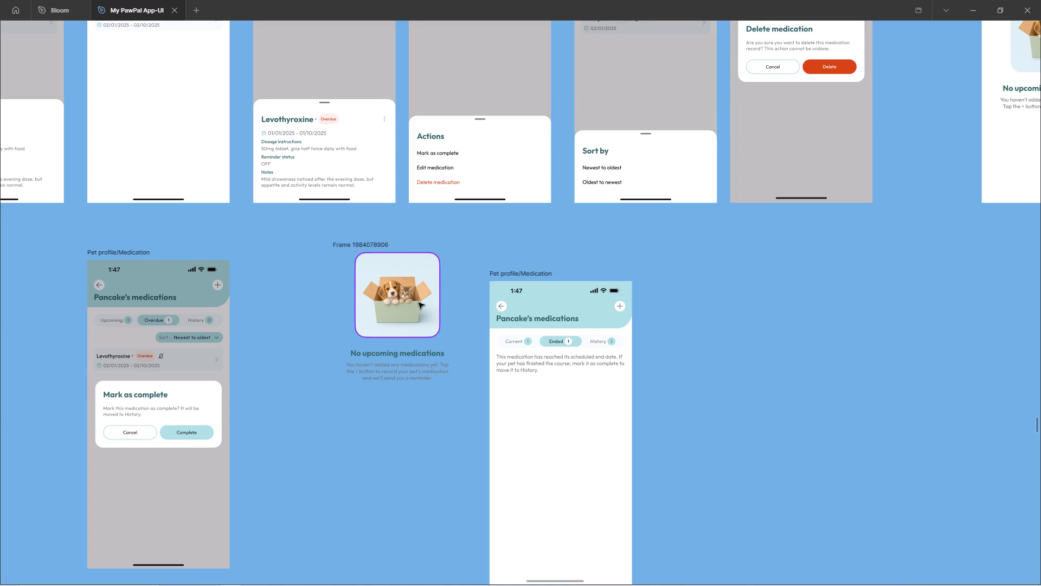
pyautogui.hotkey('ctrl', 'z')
# Cut the copied empty-state block and paste it in place of the Levothyroxine card on the duplicated Ended screen.
pyautogui.click(345, 243)
pyautogui.hotkey('ctrl', 'x')
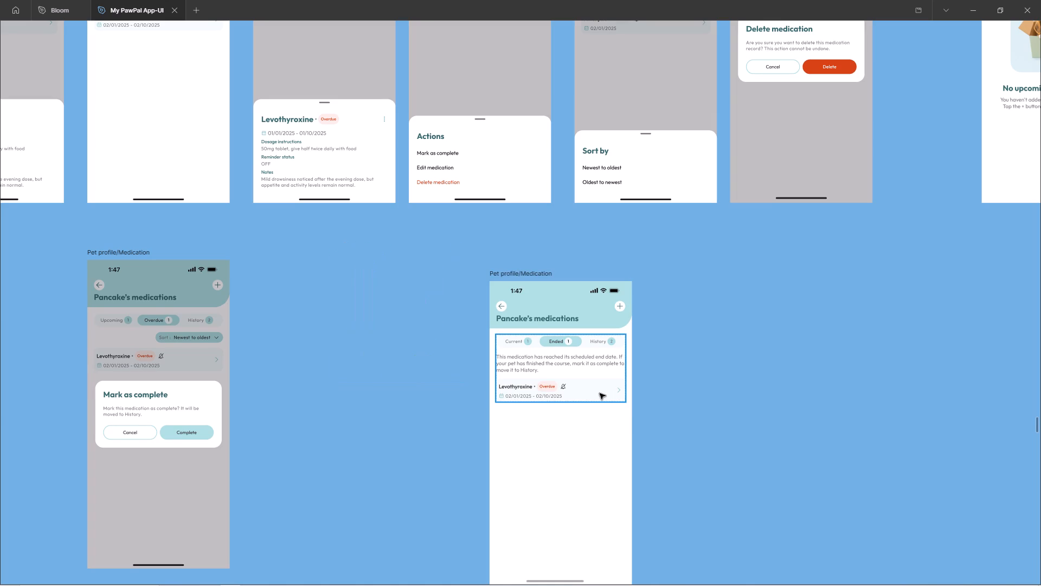
pyautogui.doubleClick(596, 392)
pyautogui.doubleClick(596, 385)
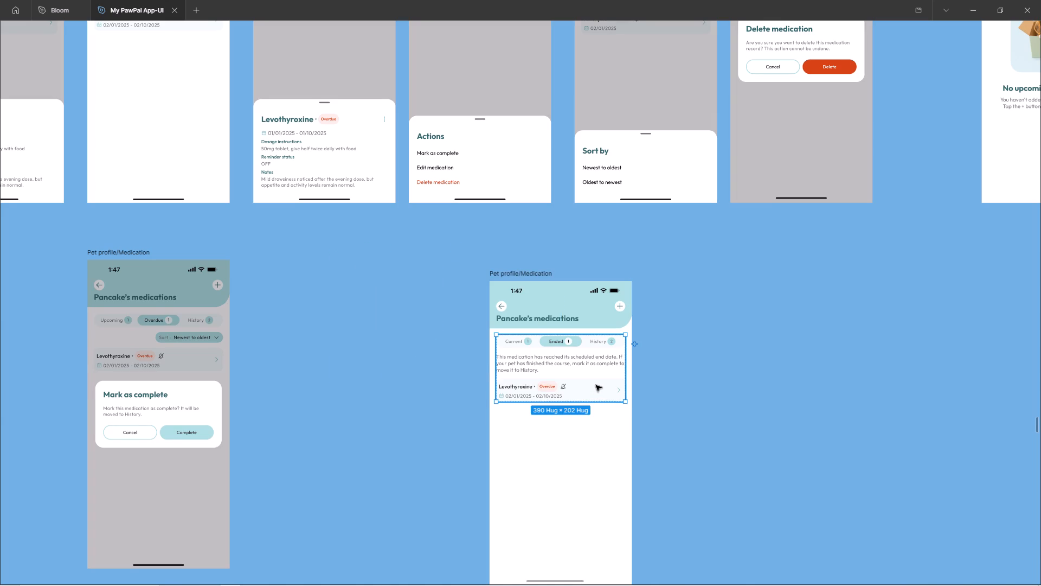
pyautogui.doubleClick(592, 383)
pyautogui.hotkey('ctrl', 'shift', 'r')
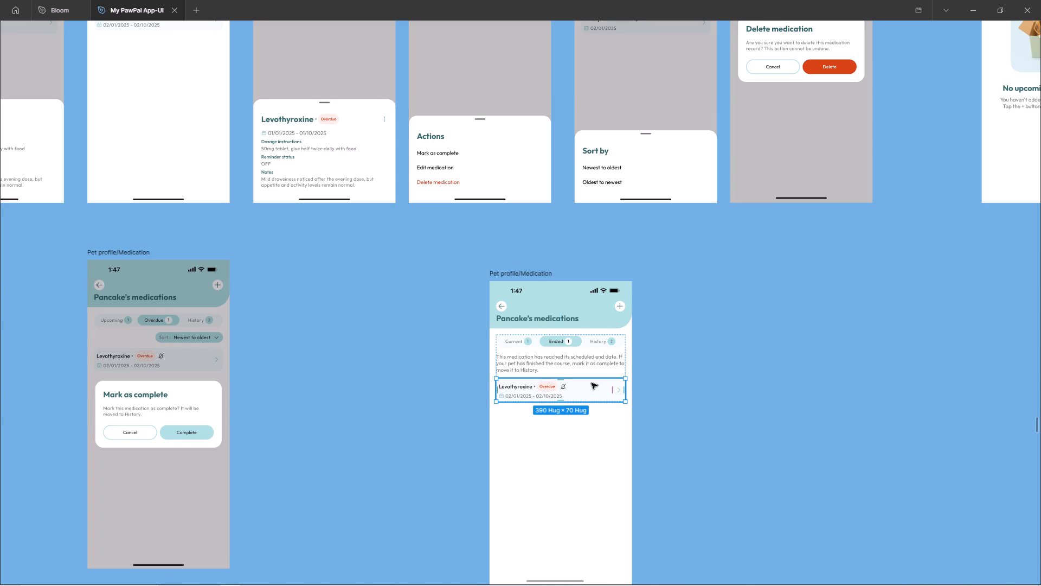
pyautogui.keyDown('ctrl'); pyautogui.scroll(5, 461, 482); pyautogui.keyUp('ctrl')
pyautogui.click(405, 493)
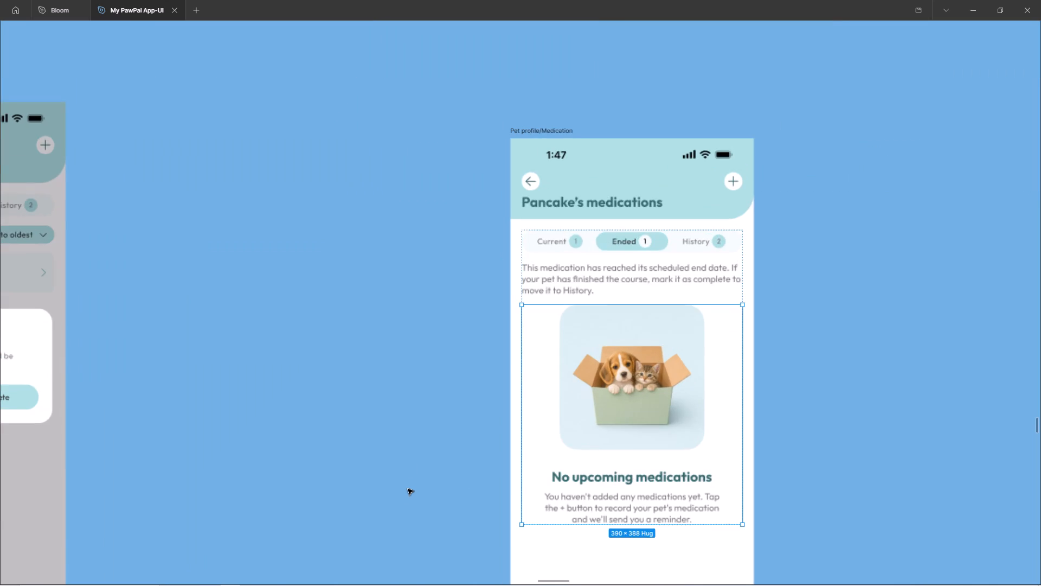
# Ungroup the duplicated screen's content and wrap only the tab bar and explanatory message in an auto layout.
pyautogui.press('space')
pyautogui.moveTo(384, 418); pyautogui.dragTo(277, 332)
pyautogui.keyDown('ctrl'); pyautogui.scroll(-4, 268, 326); pyautogui.keyUp('ctrl')
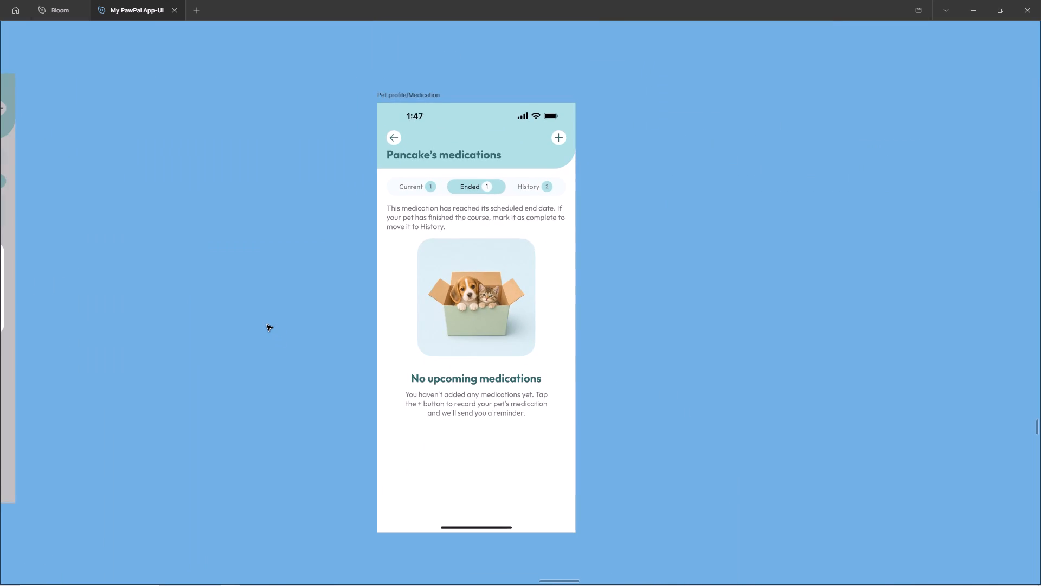
pyautogui.click(513, 272)
pyautogui.hotkey('ctrl', 'shift', 'g')
pyautogui.click(413, 215)
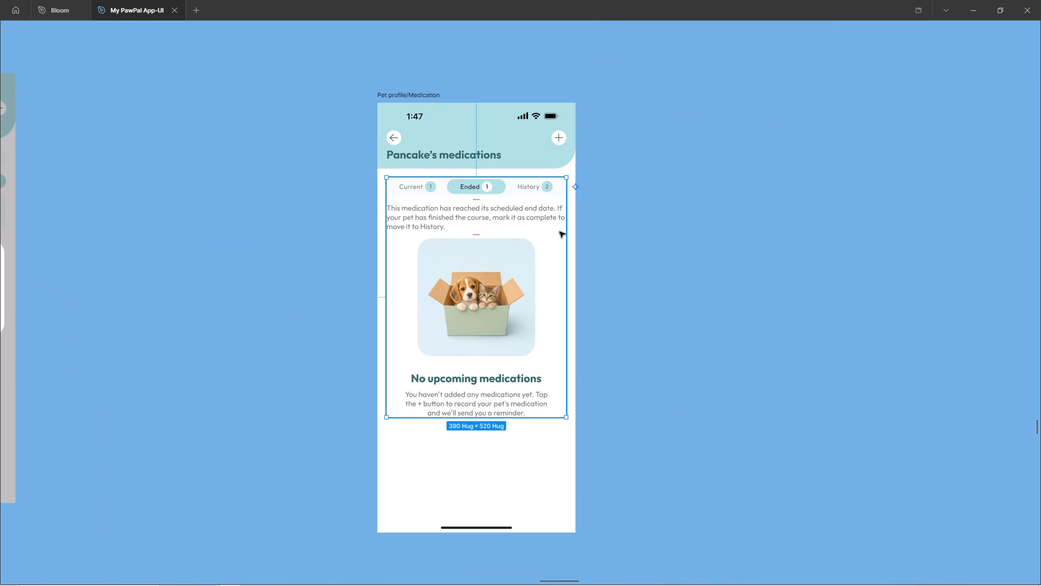
pyautogui.hotkey('ctrl', 'shift', 'g')
pyautogui.click(461, 216)
pyautogui.keyDown('shift'); pyautogui.click(395, 185); pyautogui.keyUp('shift')
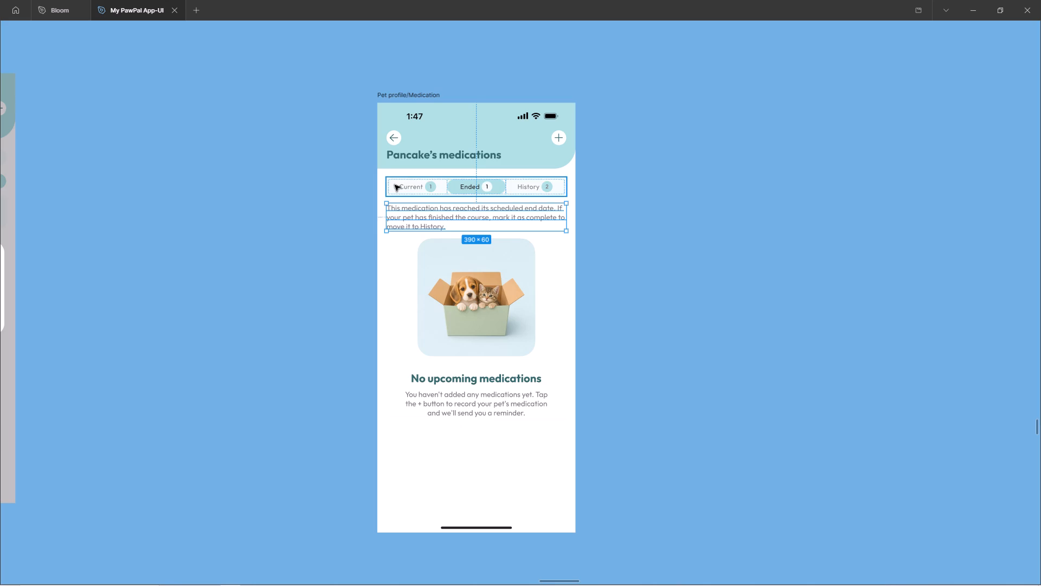
pyautogui.hotkey('shift', 'a')
# Centre the empty-state block horizontally and vertically on the duplicated Ended screen.
pyautogui.click(459, 268)
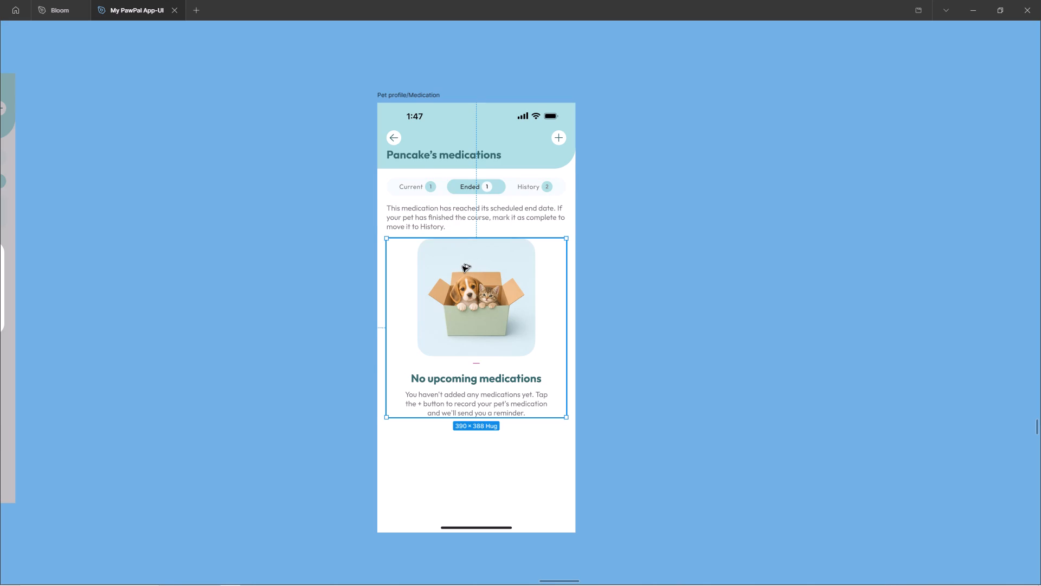
pyautogui.hotkey('alt', 'v')
pyautogui.hotkey('alt', 'h')
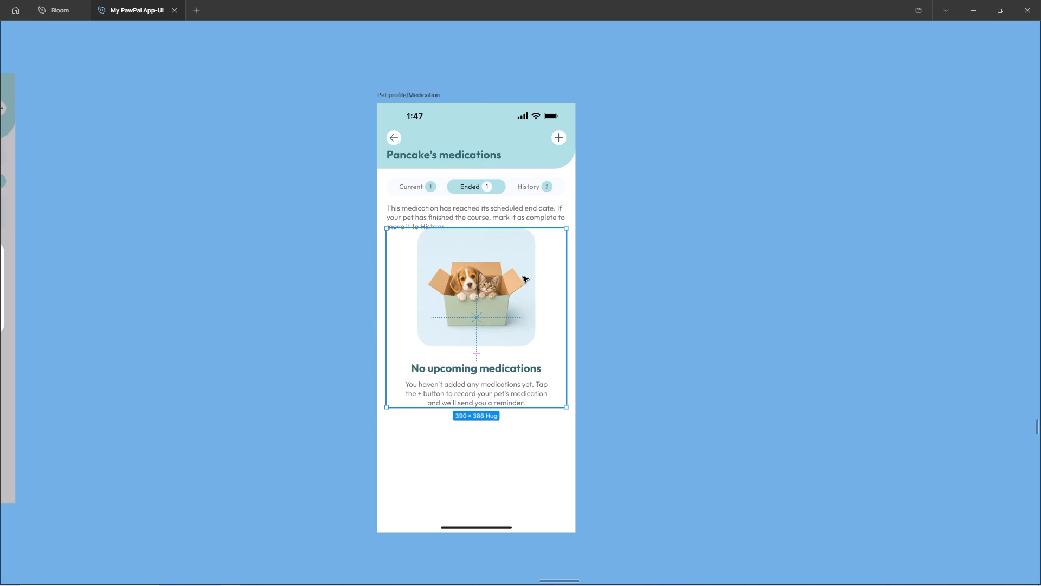
# Nudge the empty-state block down so it sits about 124 px below the explanatory message.
pyautogui.hotkey('shift', 'Down')
pyautogui.hotkey('shift', 'Down')
pyautogui.hotkey('shift', 'Down')
pyautogui.hotkey('shift', 'Down')
pyautogui.hotkey('shift', 'Down')
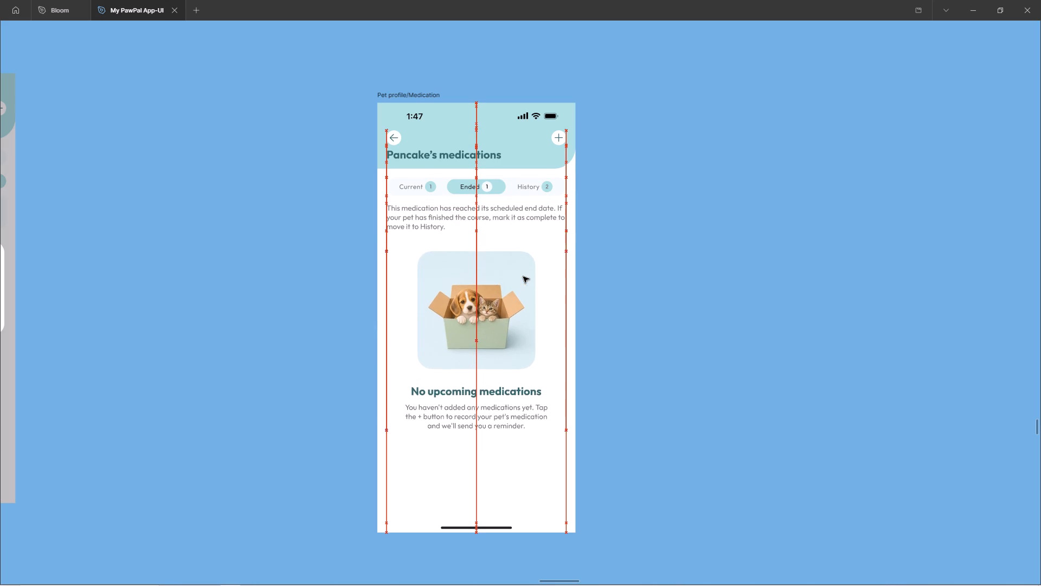
pyautogui.hotkey('shift', 'Down')
pyautogui.hotkey('shift', 'Down')
pyautogui.hotkey('shift', 'Down')
pyautogui.hotkey('shift', 'Down')
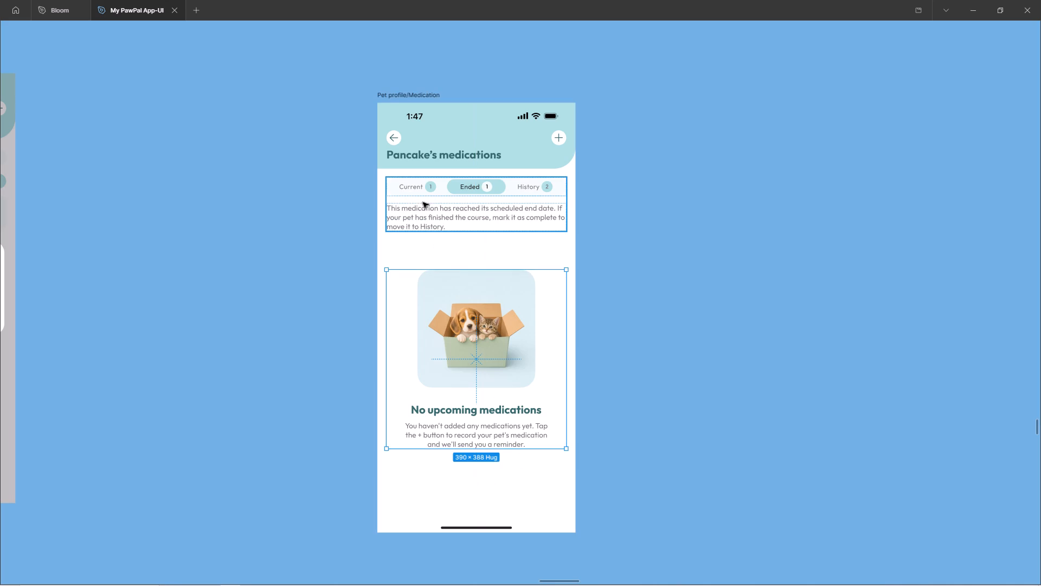
pyautogui.hotkey('shift', 'Down')
pyautogui.hotkey('shift', 'Down')
pyautogui.hotkey('shift', 'Down')
pyautogui.hotkey('shift', 'Up')
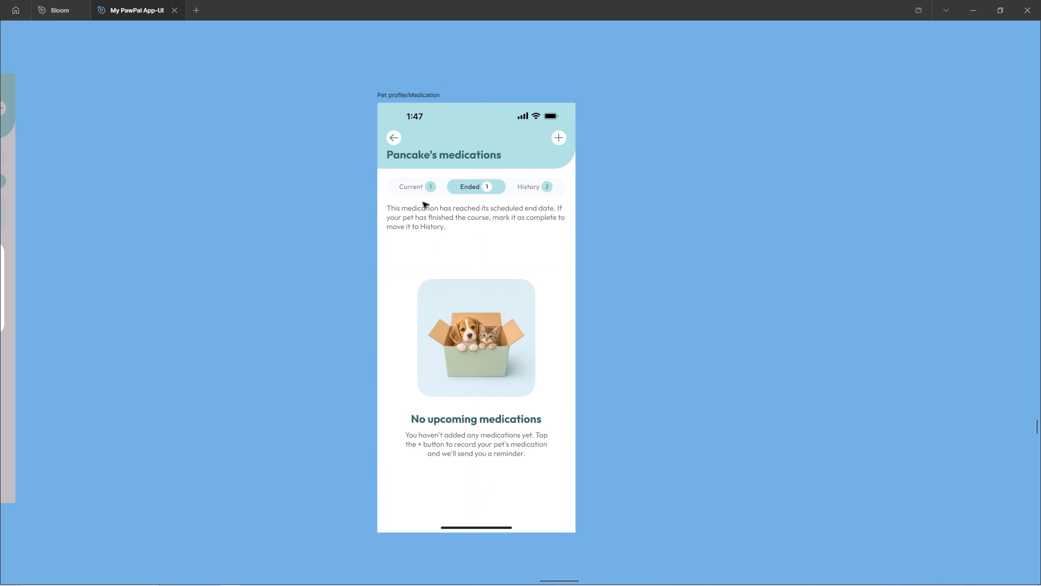
pyautogui.hotkey('shift', 'Up')
pyautogui.hotkey('shift', 'Up')
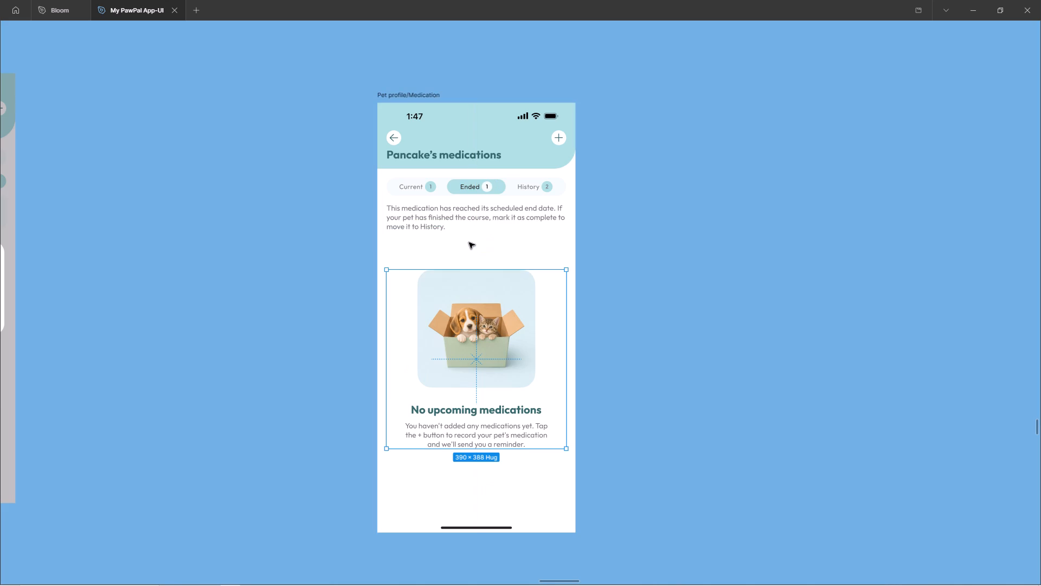
pyautogui.hotkey('shift', 'Down')
pyautogui.hotkey('shift', 'Down')
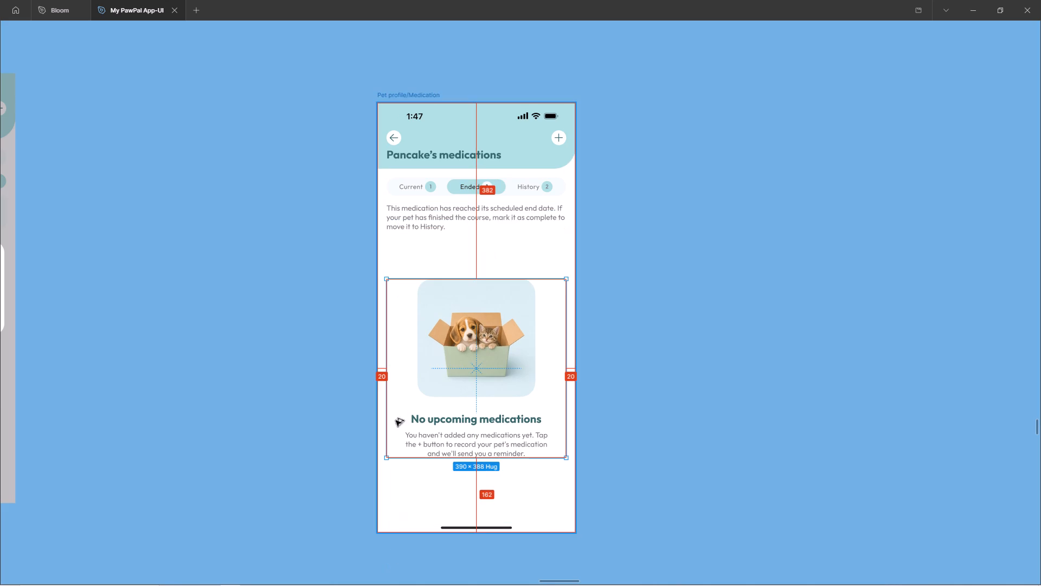
pyautogui.hotkey('shift', 'Down')
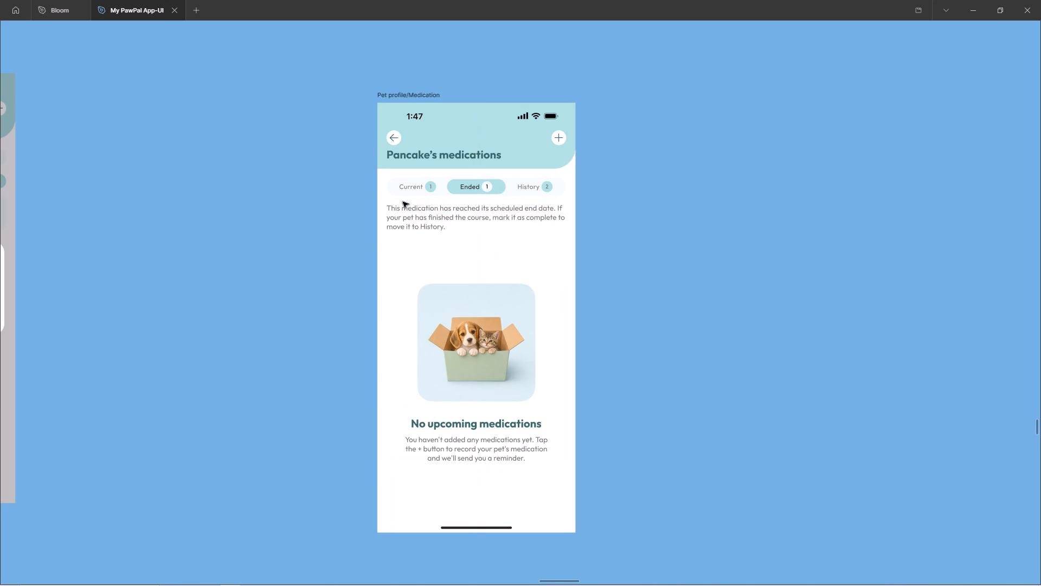
pyautogui.hotkey('shift', 'Down')
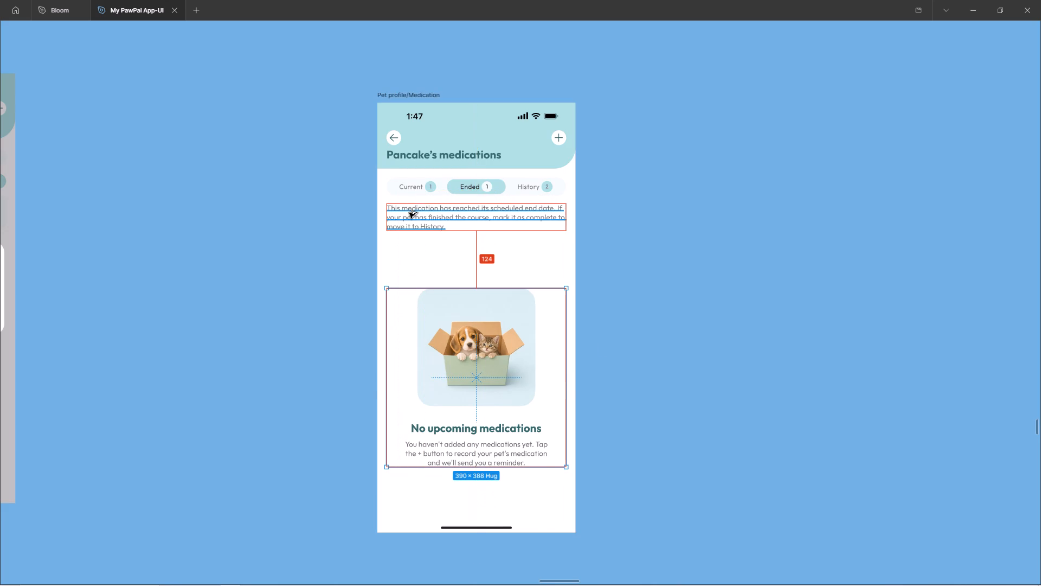
# Nudge the empty-state block about 9 px further down on the duplicated Ended screen.
pyautogui.hotkey('shift', 'Down')
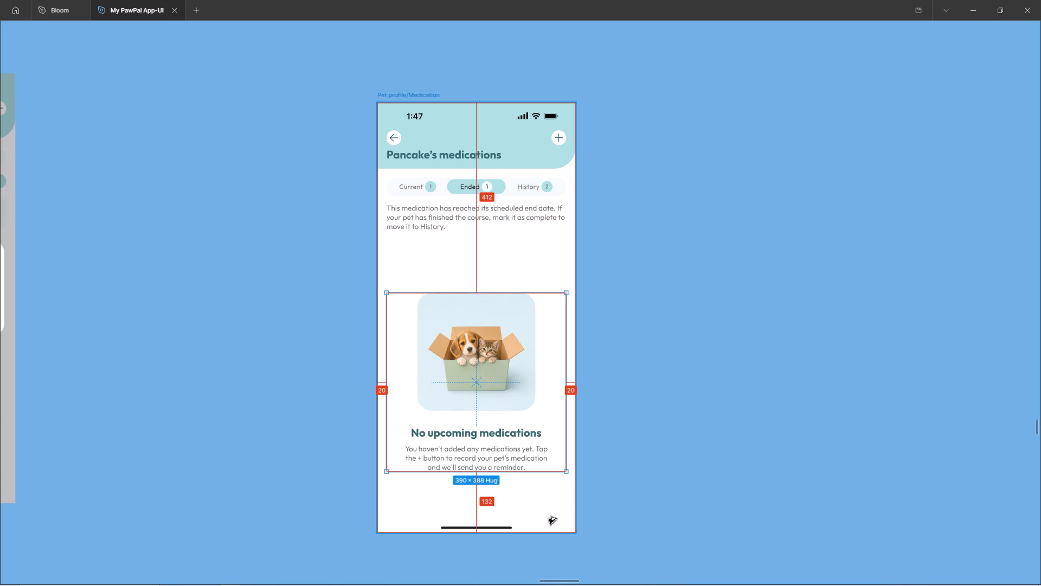
pyautogui.press('Up')
pyautogui.keyDown('ctrl'); pyautogui.click(647, 400); pyautogui.keyUp('ctrl')
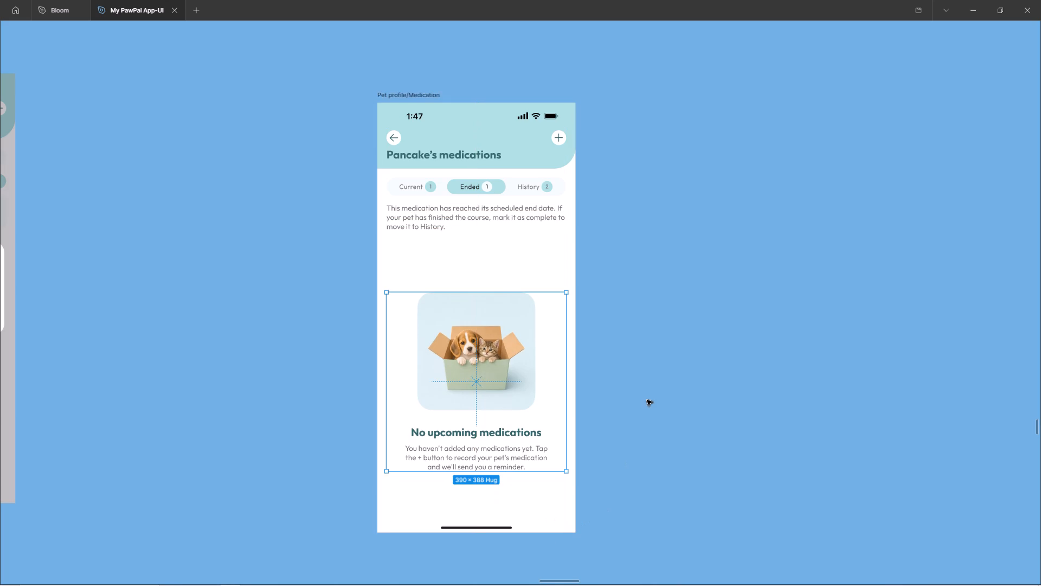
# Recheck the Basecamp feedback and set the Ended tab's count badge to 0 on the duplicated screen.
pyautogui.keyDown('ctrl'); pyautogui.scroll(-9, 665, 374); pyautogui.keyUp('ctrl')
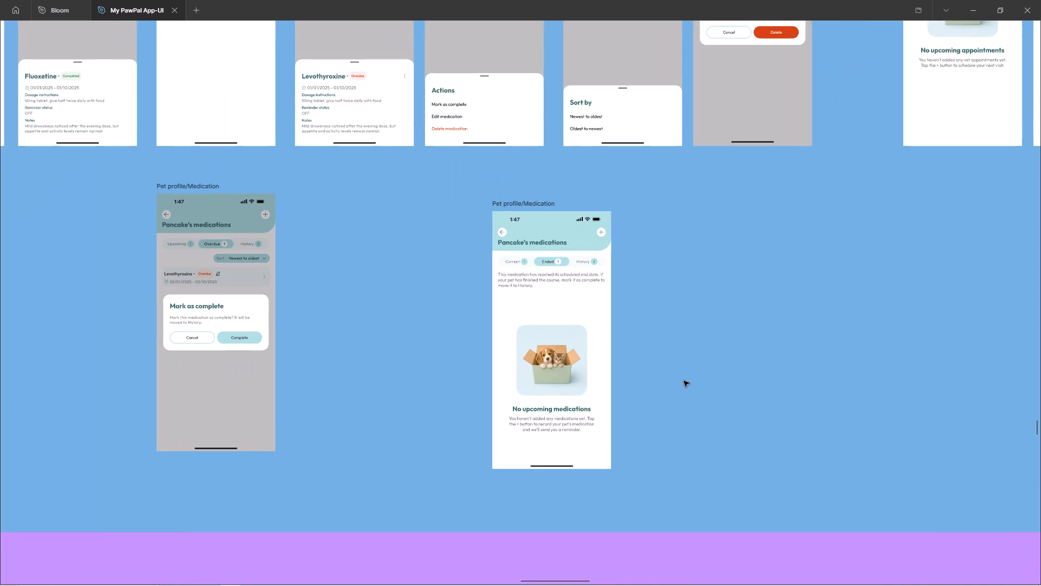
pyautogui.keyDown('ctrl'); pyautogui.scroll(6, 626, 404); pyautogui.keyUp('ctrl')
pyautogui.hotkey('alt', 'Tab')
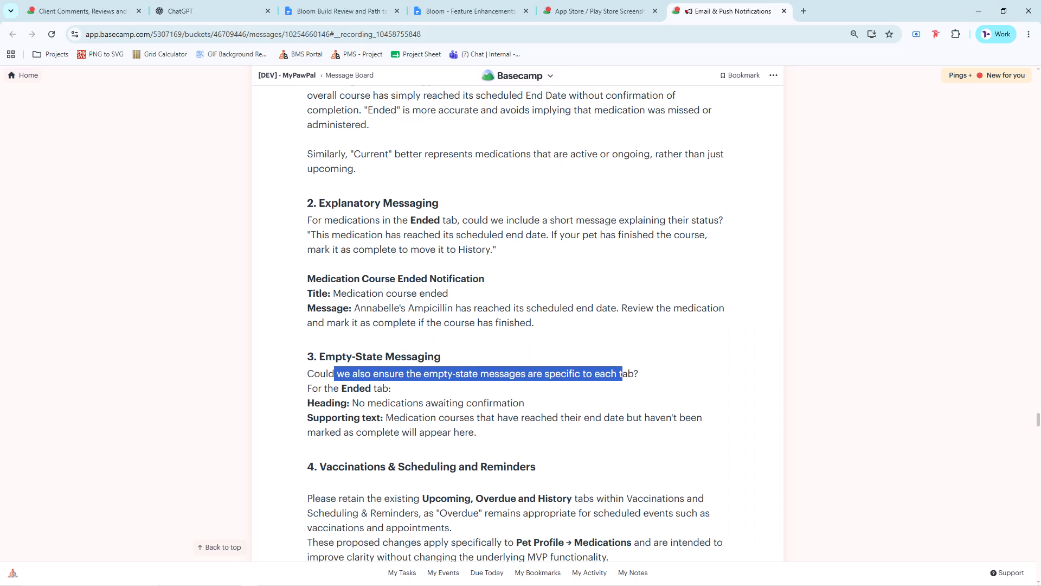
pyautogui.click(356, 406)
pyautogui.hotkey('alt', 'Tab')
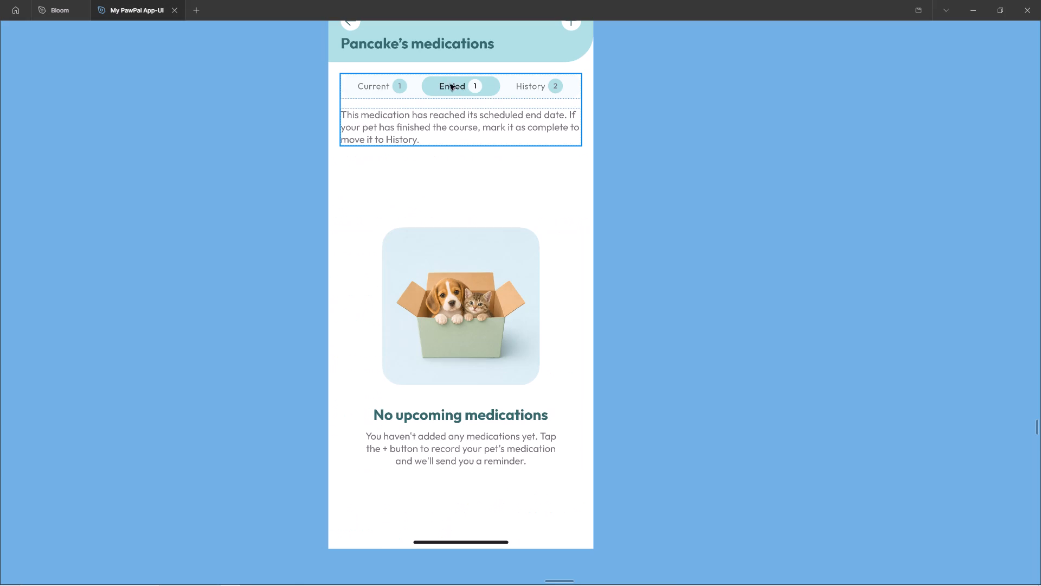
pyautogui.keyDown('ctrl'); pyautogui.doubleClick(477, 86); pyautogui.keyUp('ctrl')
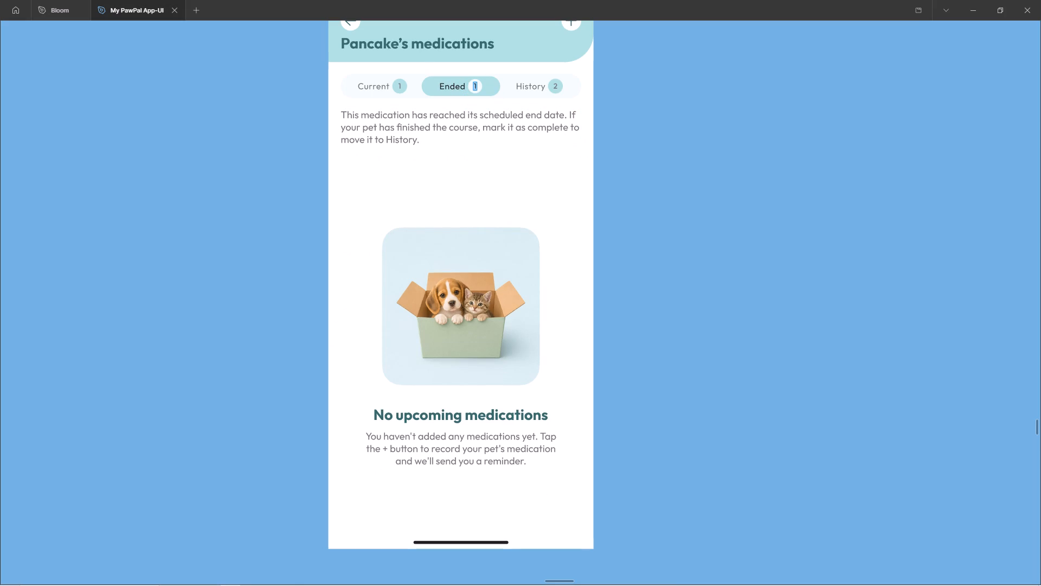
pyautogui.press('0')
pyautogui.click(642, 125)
# Remove the whole count badge from the Ended tab so only its label remains, centred in the tab.
pyautogui.hotkey('shift', 'Return')
pyautogui.press('Delete')
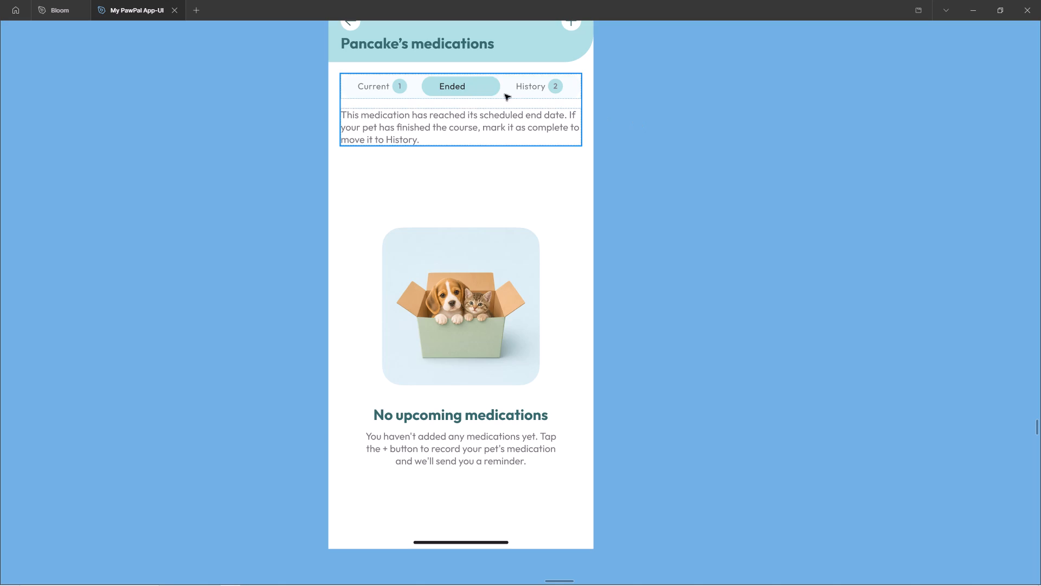
pyautogui.hotkey('ctrl', 'z')
pyautogui.hotkey('shift', 'Return')
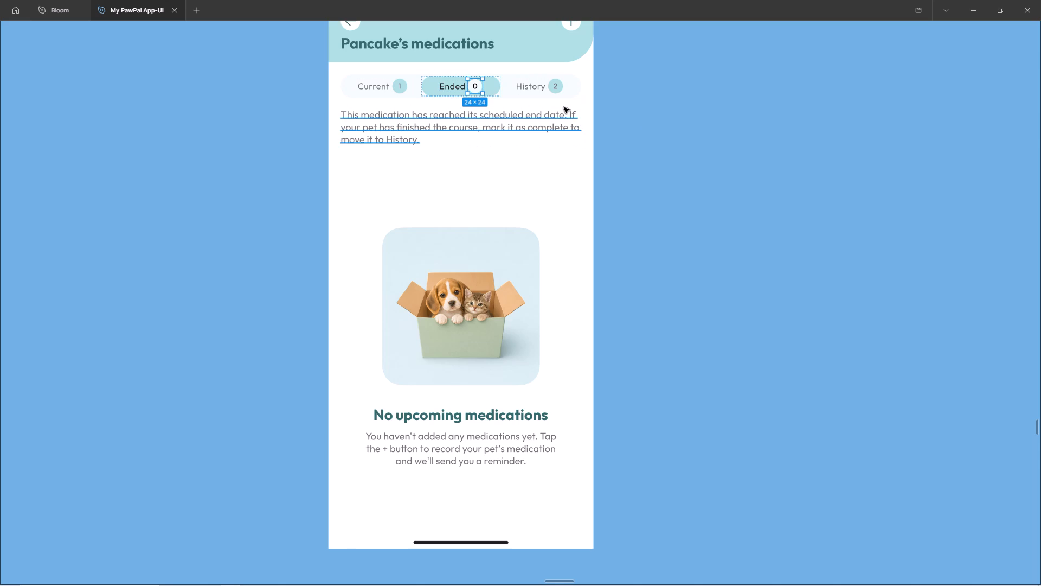
pyautogui.press('Delete')
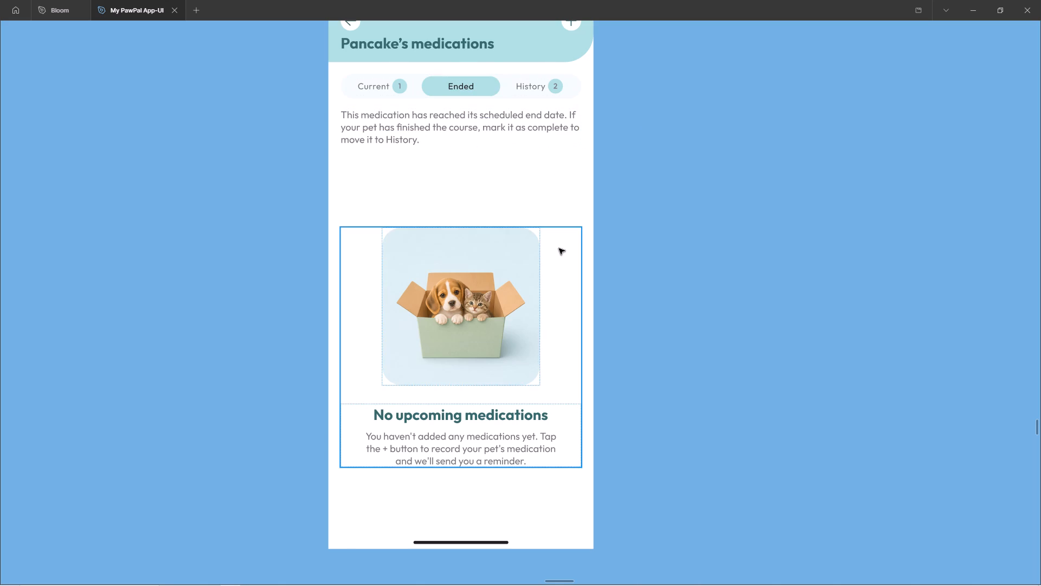
# Replace the empty-state heading with "No medications awaiting confirmation", copied from the Basecamp feedback.
pyautogui.hotkey('alt', 'Tab')
pyautogui.hotkey('alt', 'Tab')
pyautogui.hotkey('alt', 'Tab')
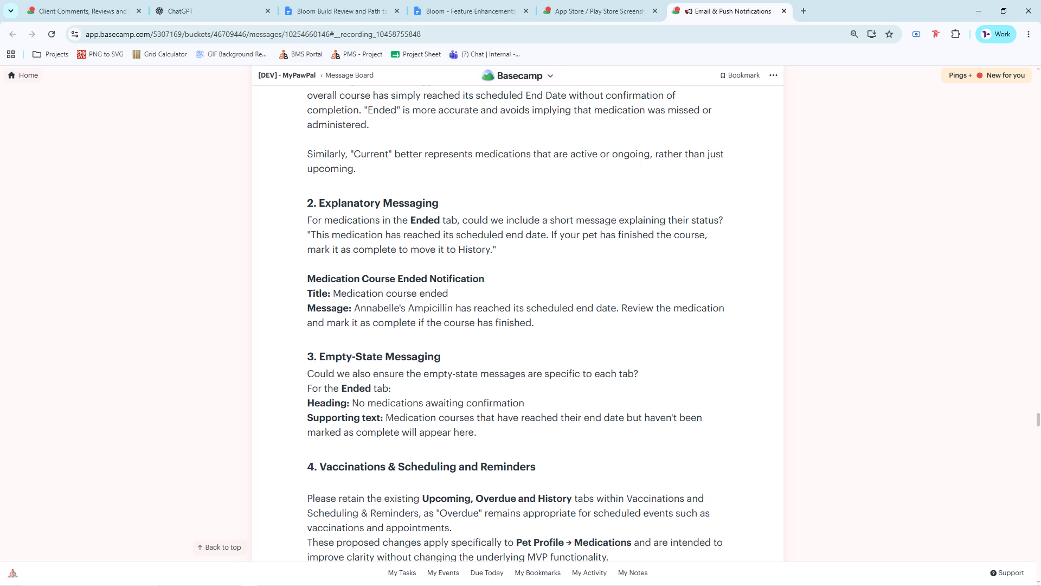
pyautogui.moveTo(352, 405); pyautogui.dragTo(524, 409)
pyautogui.hotkey('ctrl', 'c')
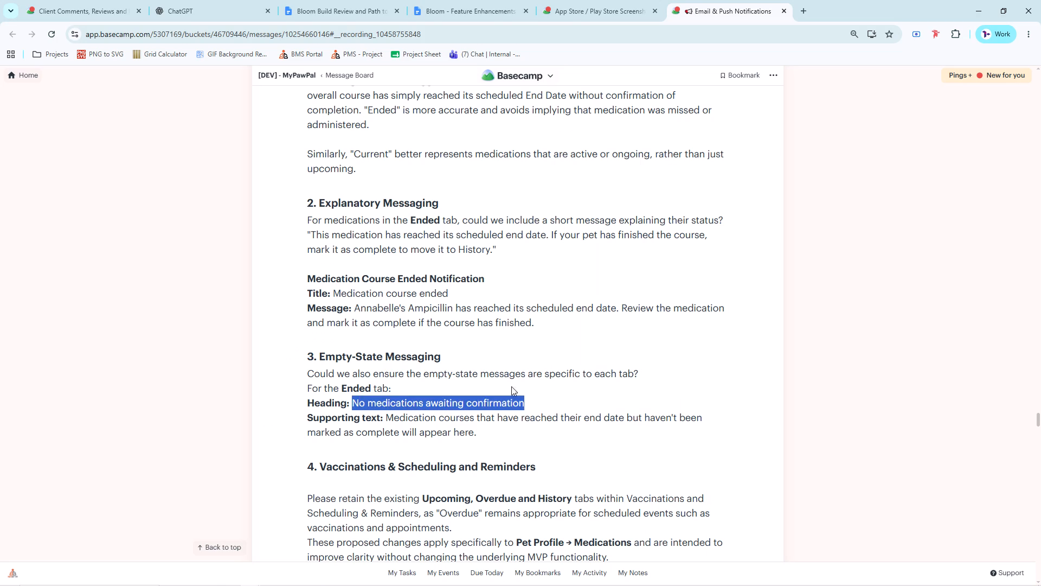
pyautogui.hotkey('alt', 'Tab')
pyautogui.keyDown('ctrl'); pyautogui.click(461, 408); pyautogui.keyUp('ctrl')
pyautogui.keyDown('ctrl'); pyautogui.tripleClick(458, 417); pyautogui.keyUp('ctrl')
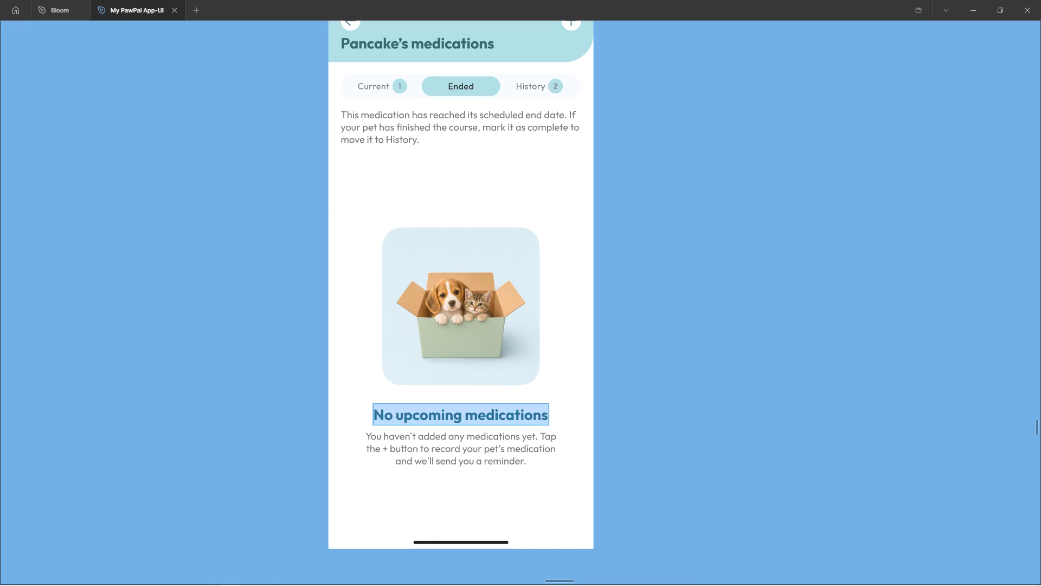
pyautogui.hotkey('ctrl', 'shift', 'v')
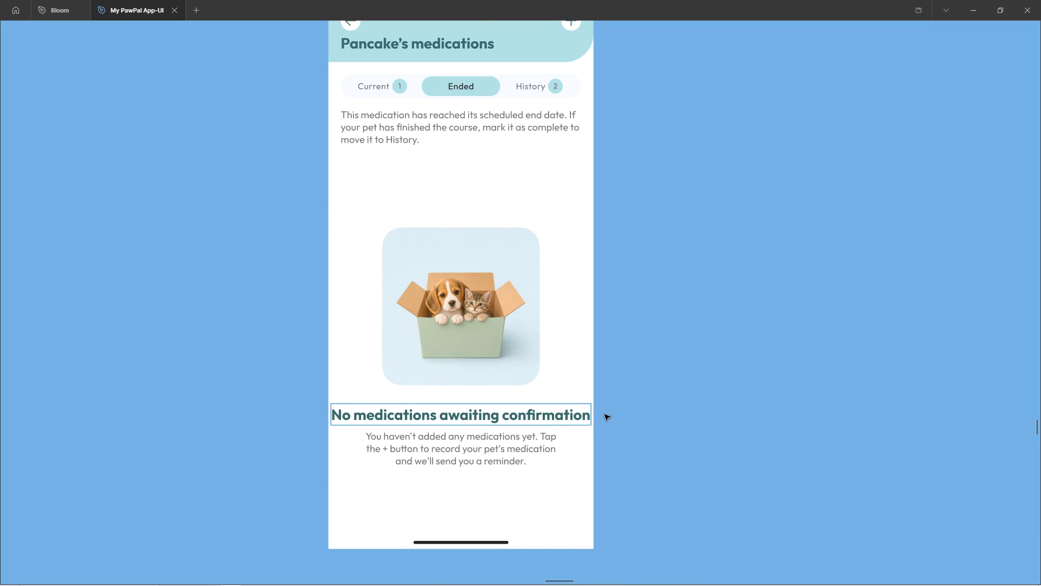
# Replace the empty-state supporting text with Basecamp's "Medication courses that have reached their end date but haven't been marked as complete will appear here.".
pyautogui.hotkey('alt', 'Tab')
pyautogui.moveTo(484, 431); pyautogui.dragTo(391, 422)
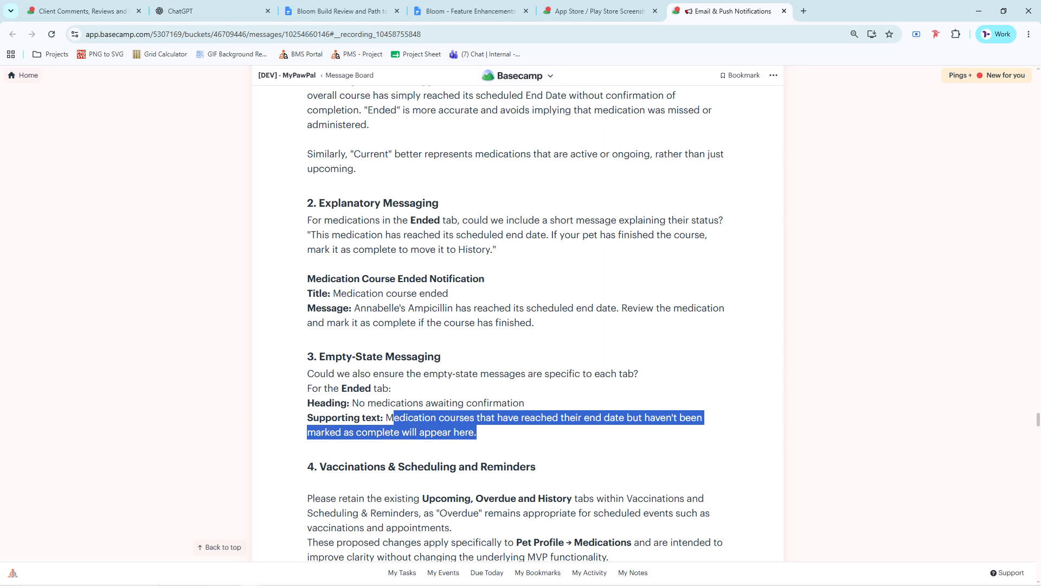
pyautogui.moveTo(391, 422); pyautogui.dragTo(385, 422)
pyautogui.hotkey('ctrl', 'c')
pyautogui.hotkey('alt', 'Tab')
pyautogui.keyDown('ctrl'); pyautogui.click(445, 446); pyautogui.keyUp('ctrl')
pyautogui.hotkey('ctrl', 'a')
pyautogui.hotkey('ctrl', 'shift', 'v')
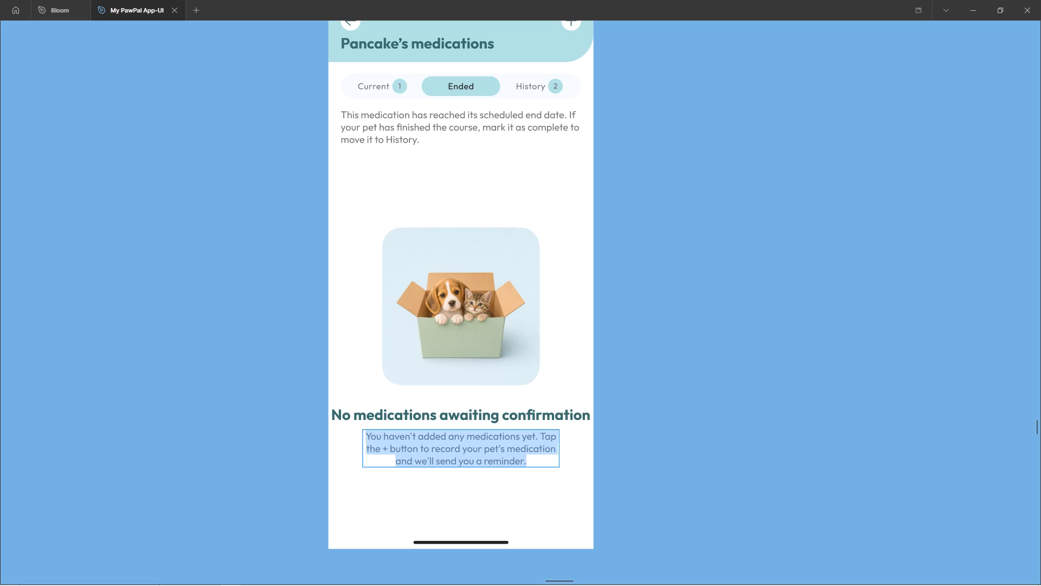
pyautogui.doubleClick(608, 447)
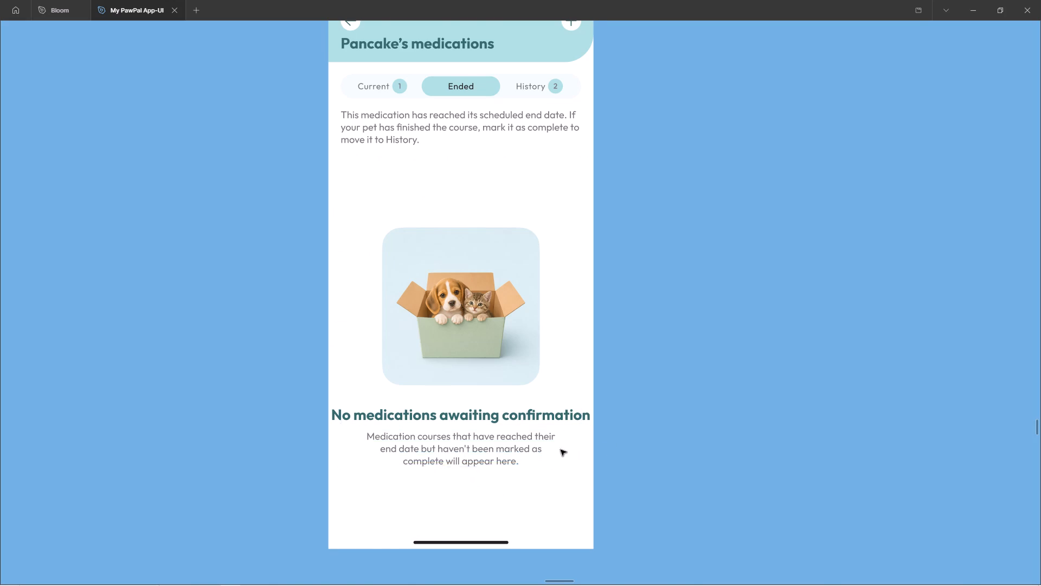
pyautogui.keyDown('ctrl'); pyautogui.scroll(3, 487, 454); pyautogui.keyUp('ctrl')
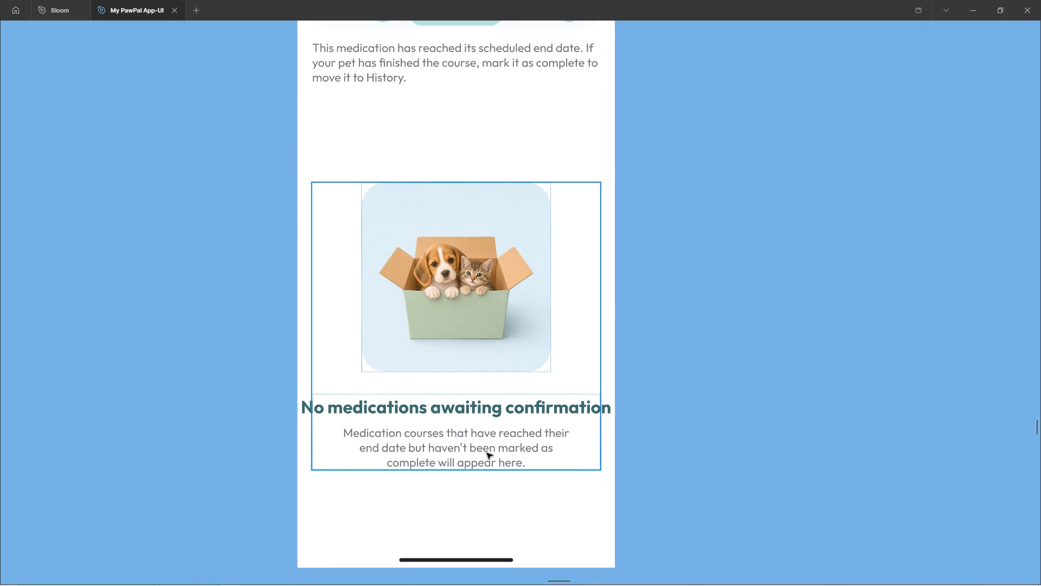
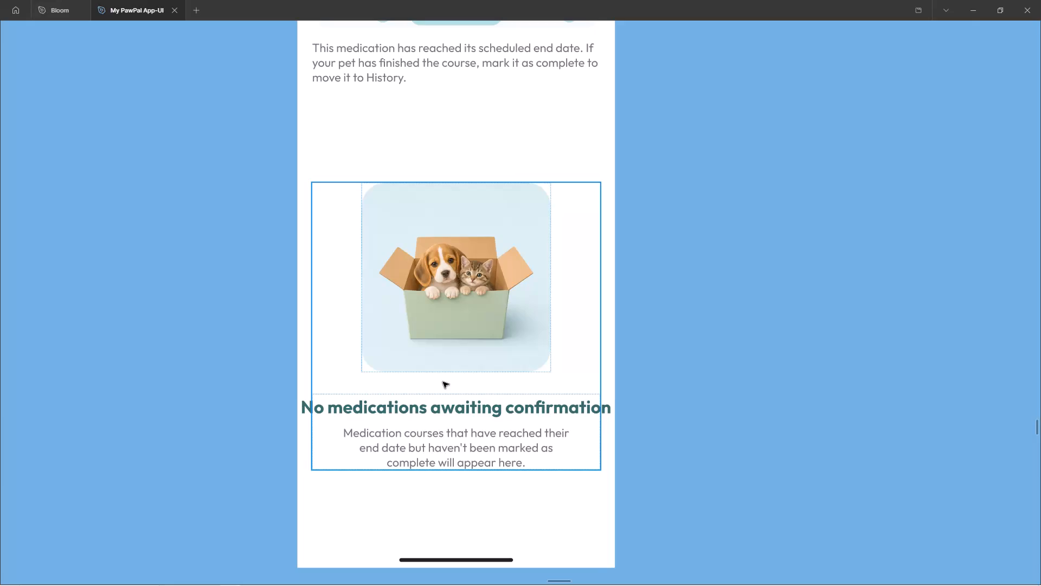
# Make the empty-state heading "No medications awaiting confirmation" fill its container's width and centre-align its text.
pyautogui.keyDown('ctrl'); pyautogui.click(454, 405); pyautogui.keyUp('ctrl')
pyautogui.hotkey('ctrl', '\\')
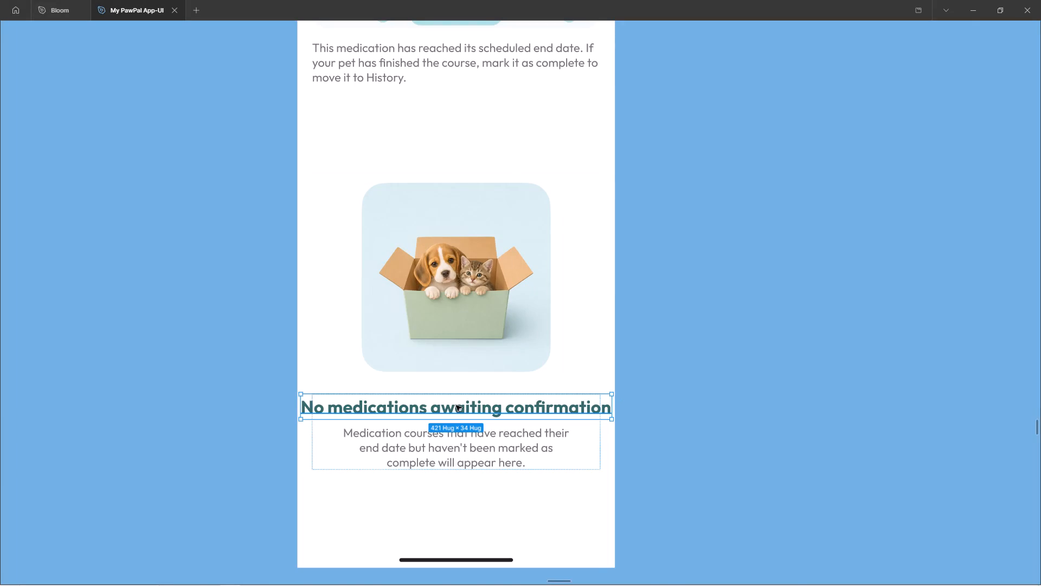
pyautogui.click(956, 259)
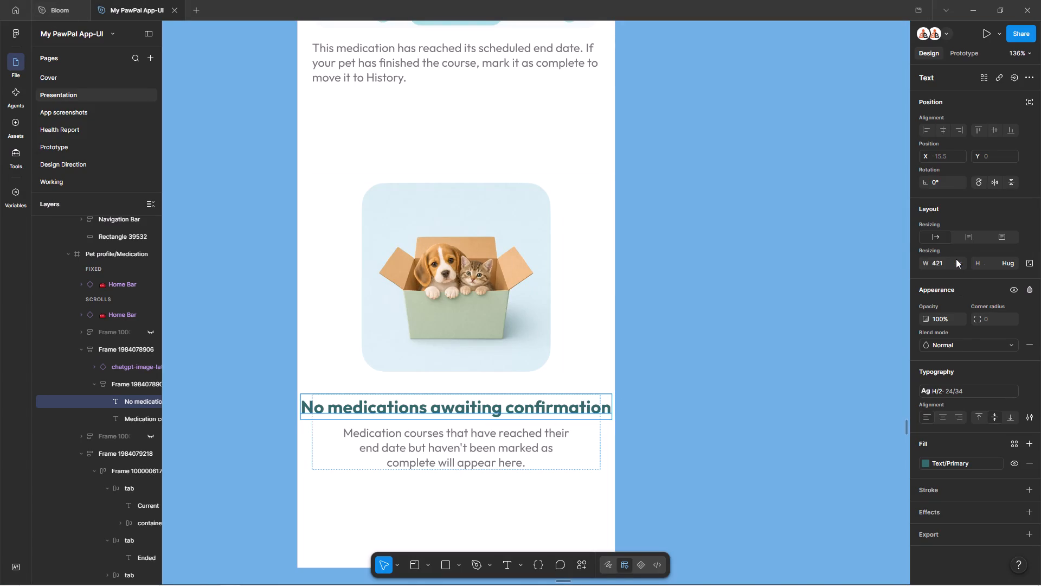
pyautogui.click(943, 278)
pyautogui.click(704, 346)
pyautogui.keyDown('ctrl'); pyautogui.click(471, 400); pyautogui.keyUp('ctrl')
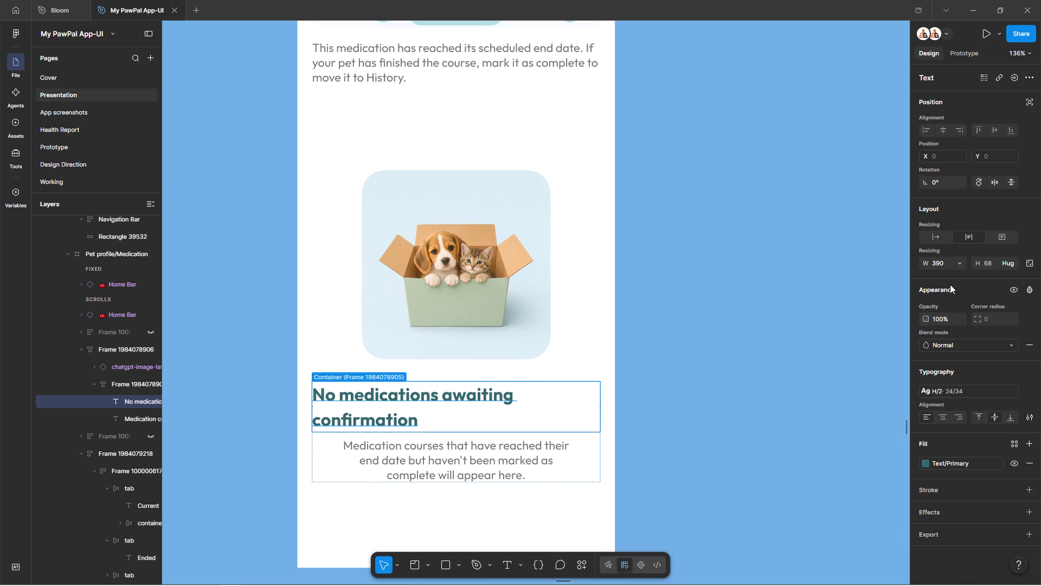
pyautogui.click(945, 421)
pyautogui.click(747, 364)
pyautogui.keyDown('ctrl'); pyautogui.scroll(-2, 716, 338); pyautogui.keyUp('ctrl')
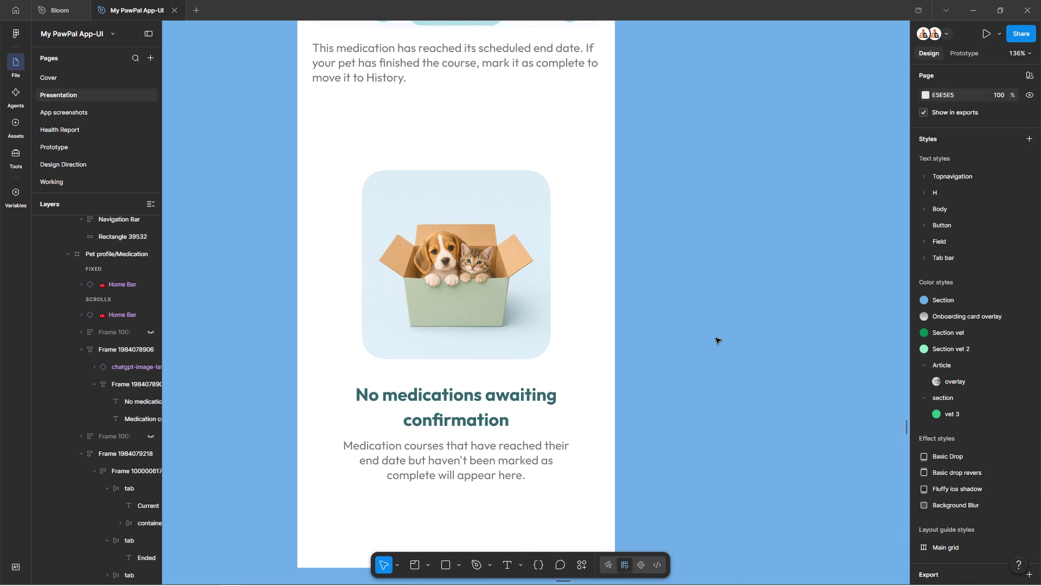
pyautogui.keyDown('ctrl'); pyautogui.scroll(-3, 716, 338); pyautogui.keyUp('ctrl')
pyautogui.keyDown('ctrl'); pyautogui.scroll(6, 483, 492); pyautogui.keyUp('ctrl')
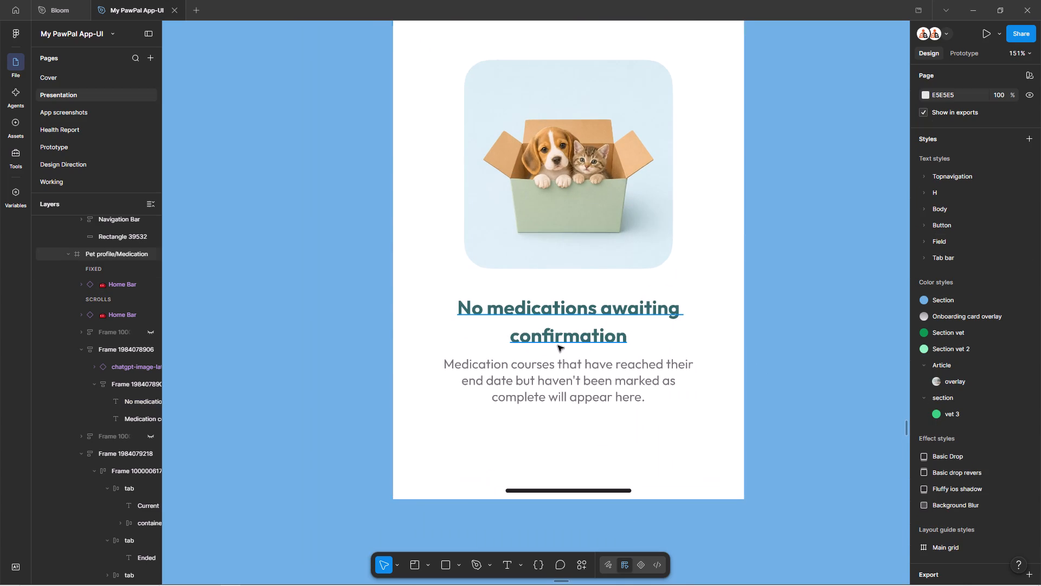
pyautogui.keyDown('ctrl'); pyautogui.click(558, 333); pyautogui.keyUp('ctrl')
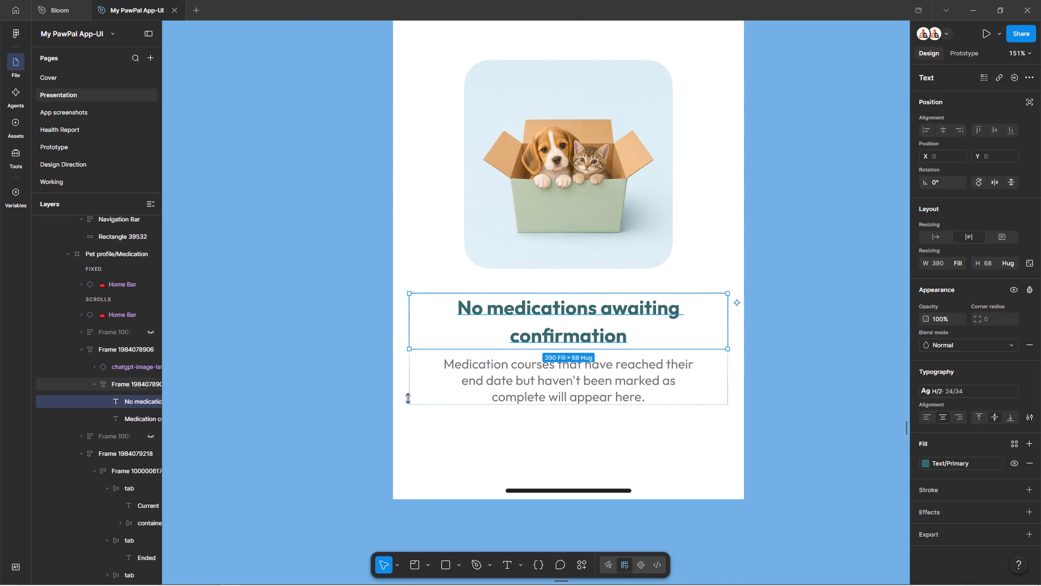
pyautogui.click(350, 394)
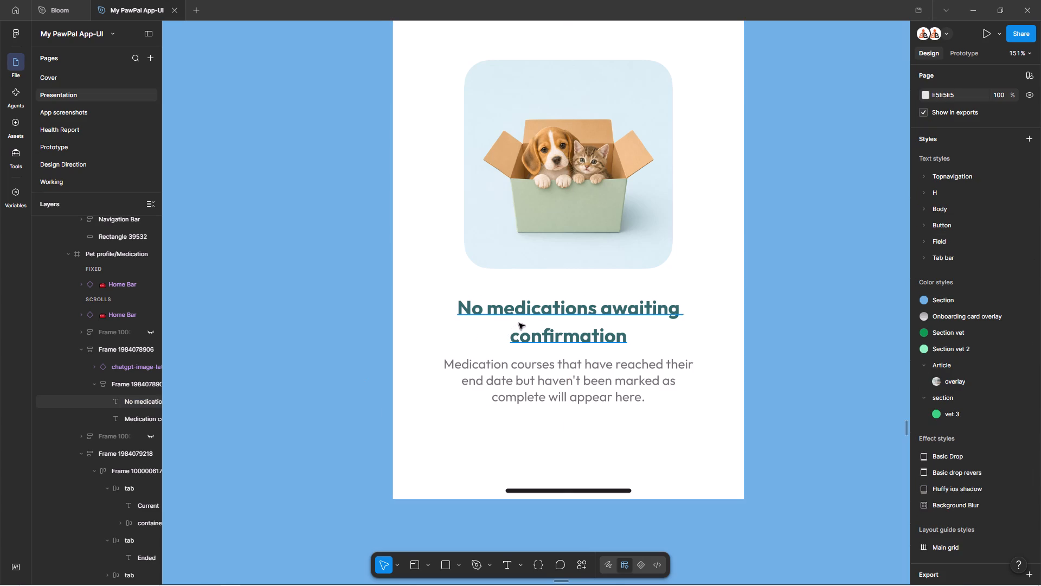
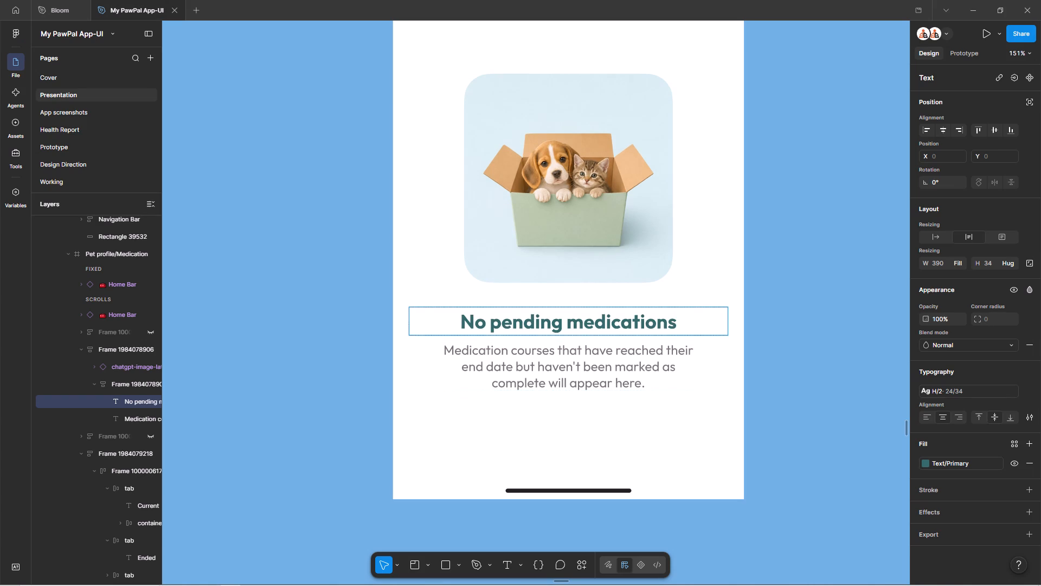
# Replace "pending" with "active" in the heading of the Ended tab's empty state on the Pet profile/Medication screen.
pyautogui.keyDown('ctrl'); pyautogui.scroll(-5, 670, 311); pyautogui.keyUp('ctrl')
pyautogui.doubleClick(793, 329)
pyautogui.keyDown('ctrl'); pyautogui.scroll(-7, 755, 307); pyautogui.keyUp('ctrl')
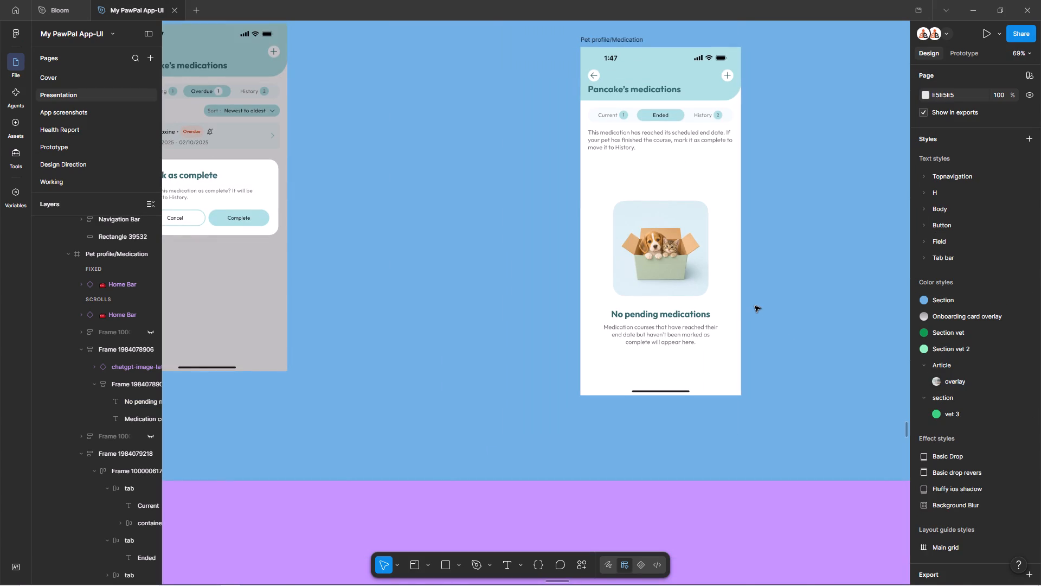
pyautogui.keyDown('ctrl'); pyautogui.scroll(6, 727, 317); pyautogui.keyUp('ctrl')
pyautogui.keyDown('ctrl'); pyautogui.click(589, 319); pyautogui.keyUp('ctrl')
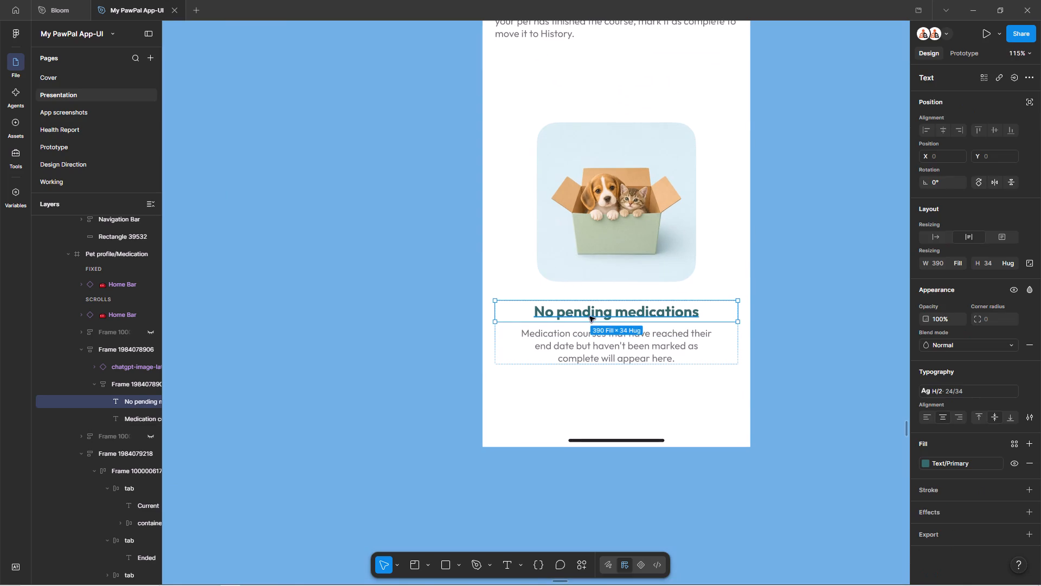
pyautogui.keyDown('ctrl'); pyautogui.doubleClick(590, 310); pyautogui.keyUp('ctrl')
pyautogui.keyDown('ctrl'); pyautogui.doubleClick(583, 309); pyautogui.keyUp('ctrl')
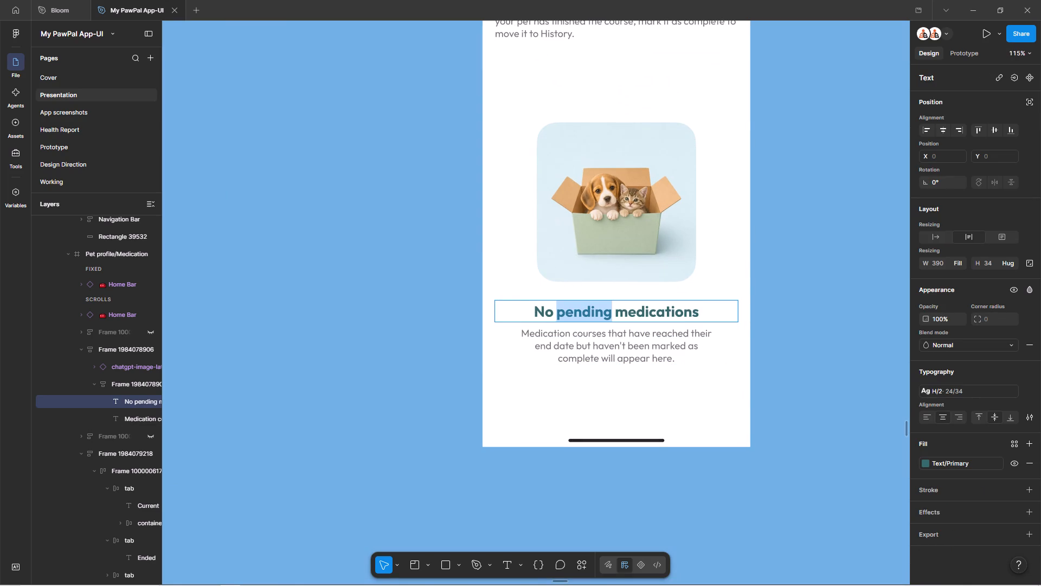
pyautogui.write('active')
pyautogui.press('BackSpace')
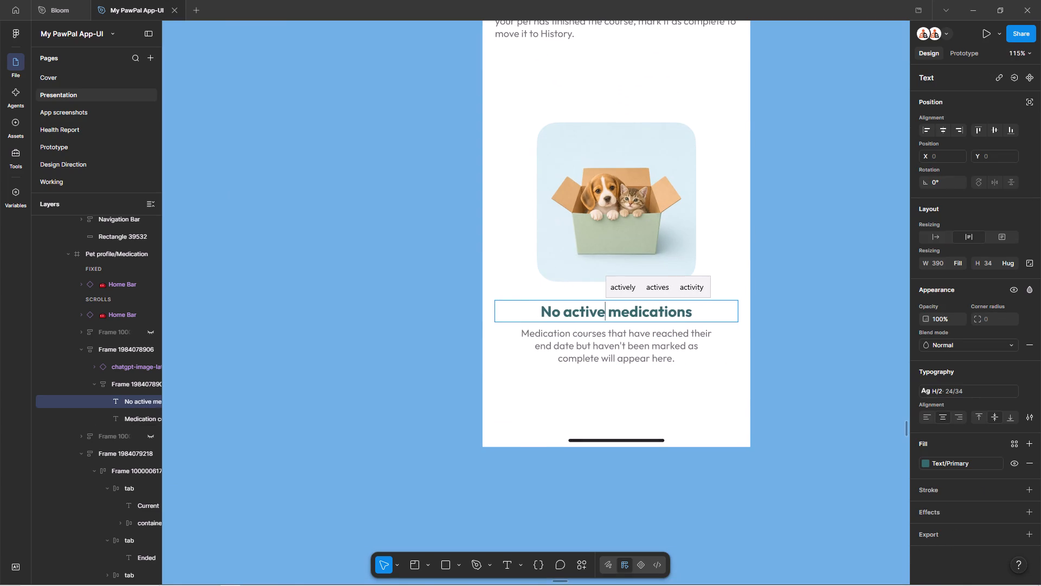
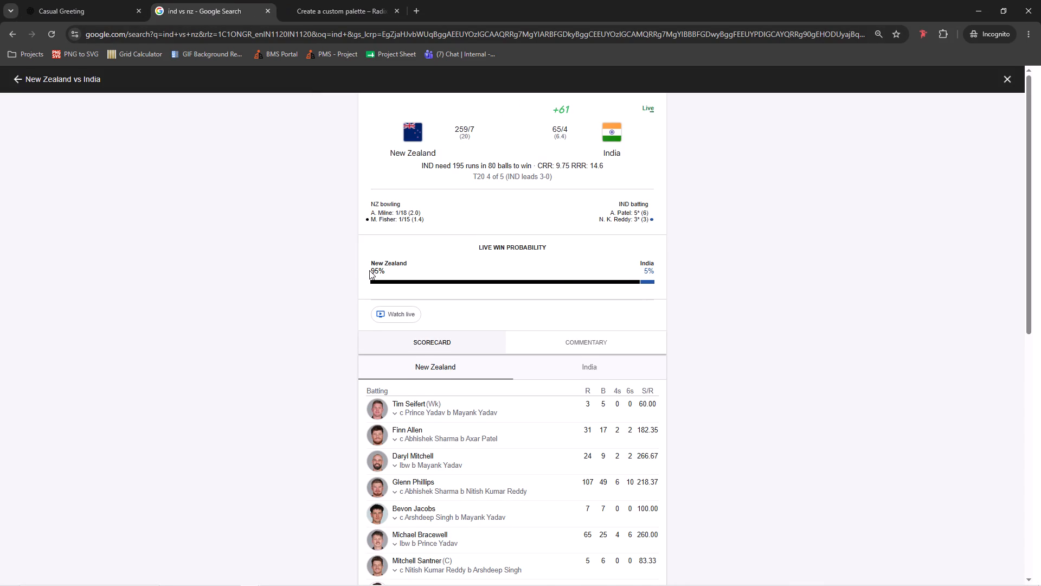
# Reload the New Zealand vs India live match page in Chrome and check the commentary and India's batting scorecard.
pyautogui.hotkey('ctrl', 'shift', 'r')
pyautogui.scroll(-2, 390, 430)
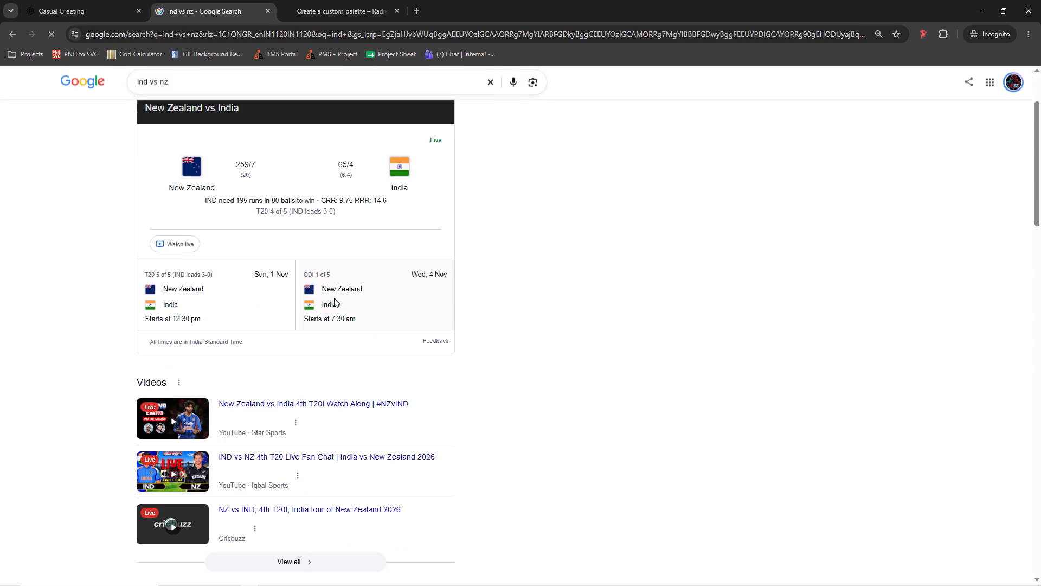
pyautogui.scroll(-2, 465, 314)
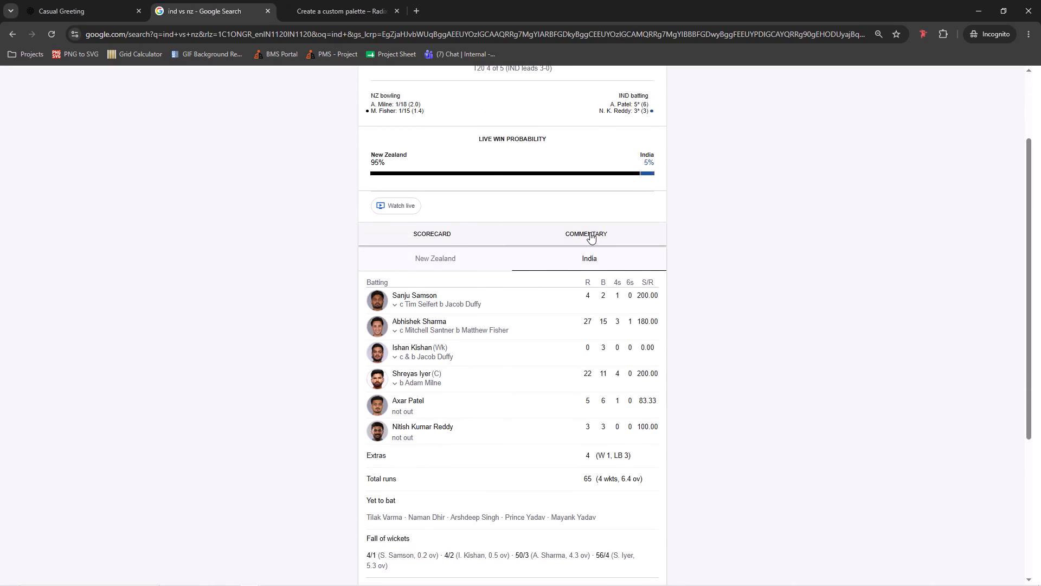
pyautogui.click(590, 232)
pyautogui.click(451, 238)
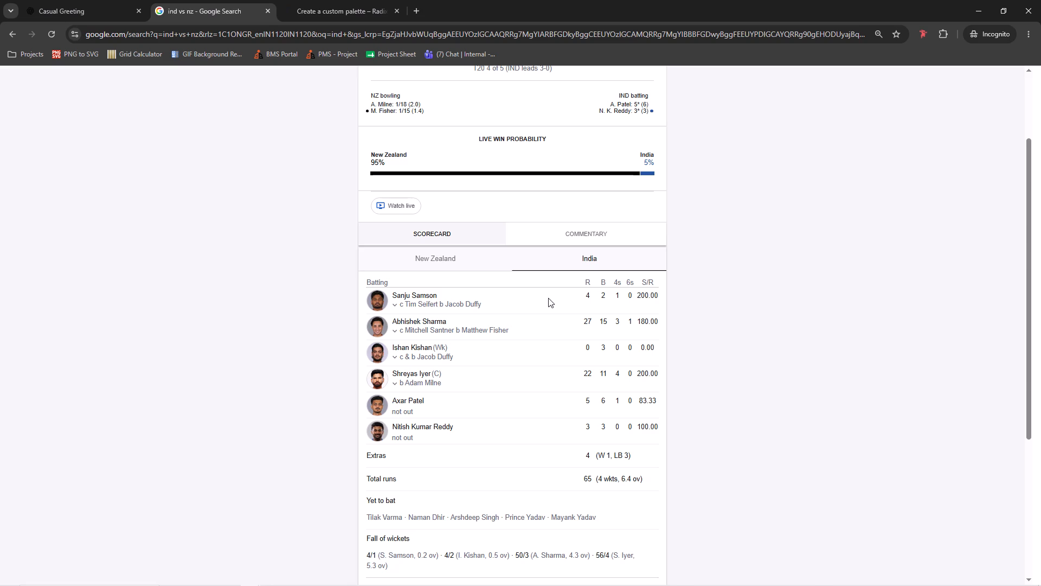
pyautogui.scroll(2, 544, 295)
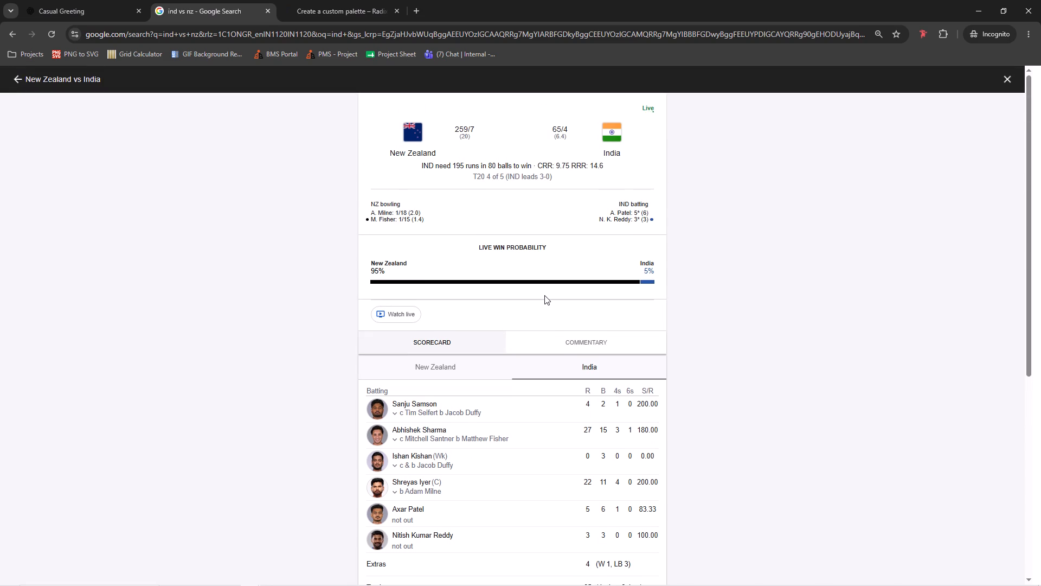
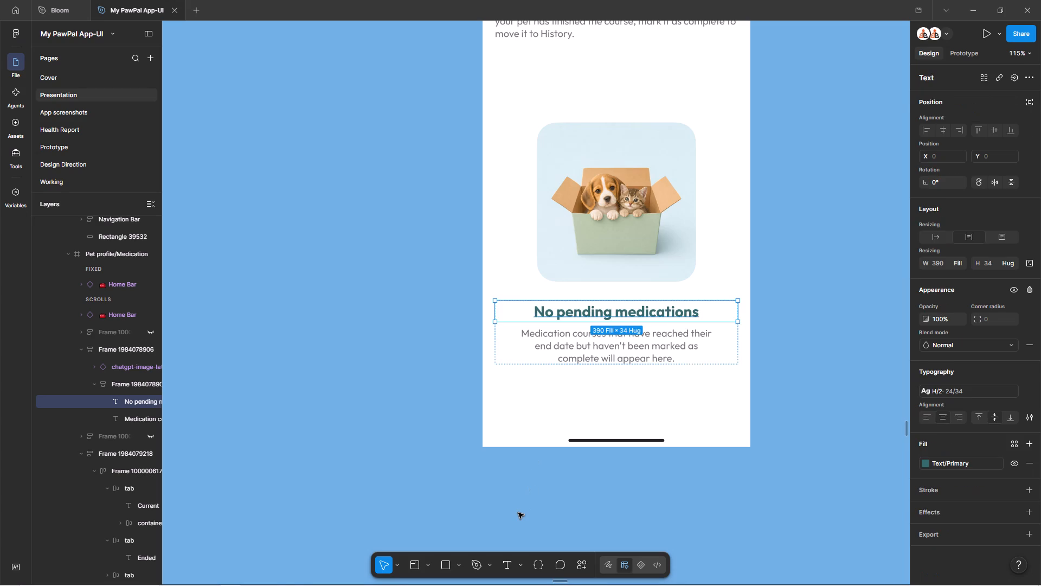
# Undo the latest edits that changed the empty-state heading to "No pending medications".
pyautogui.hotkey('ctrl', 'z')
pyautogui.hotkey('ctrl', 'z')
pyautogui.hotkey('ctrl', 'z')
pyautogui.keyDown('ctrl'); pyautogui.click(488, 508); pyautogui.keyUp('ctrl')
pyautogui.keyDown('ctrl'); pyautogui.scroll(-5, 485, 494); pyautogui.keyUp('ctrl')
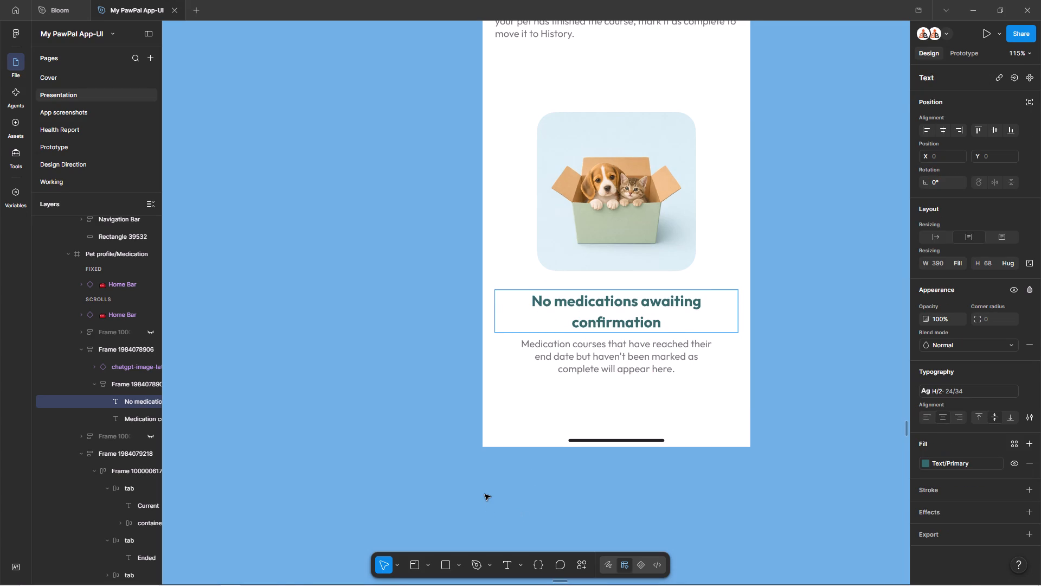
pyautogui.keyDown('ctrl'); pyautogui.click(485, 493); pyautogui.keyUp('ctrl')
# Open the message below the empty-state heading for editing with its whole text selected.
pyautogui.keyDown('ctrl'); pyautogui.scroll(4, 586, 413); pyautogui.keyUp('ctrl')
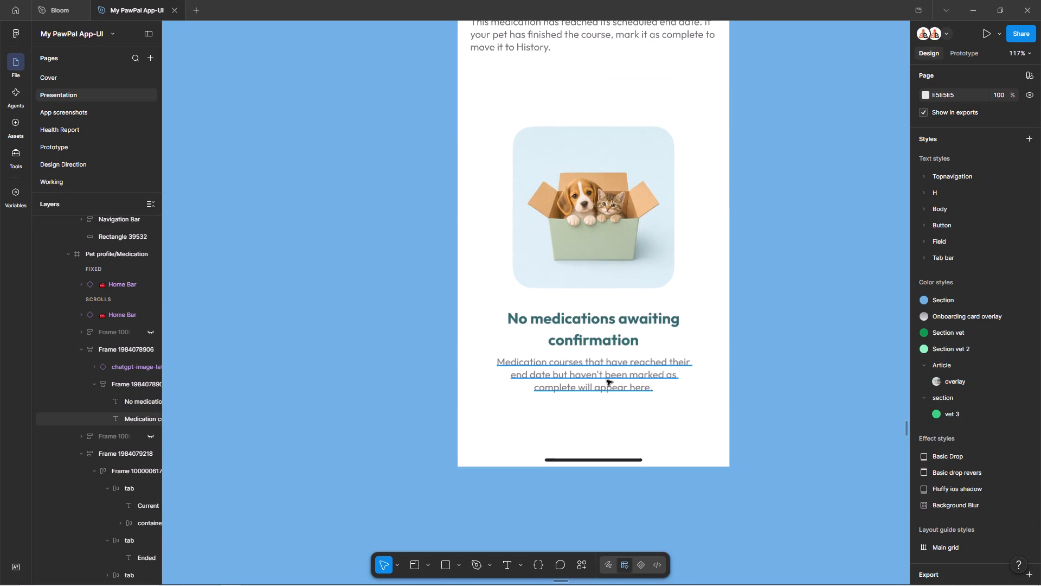
pyautogui.keyDown('ctrl'); pyautogui.tripleClick(573, 384); pyautogui.keyUp('ctrl')
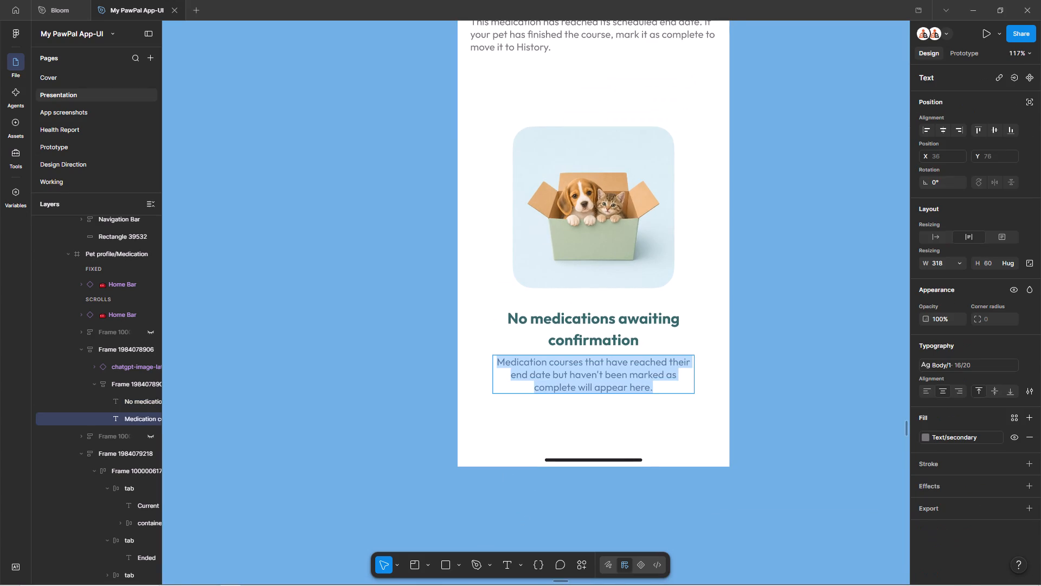
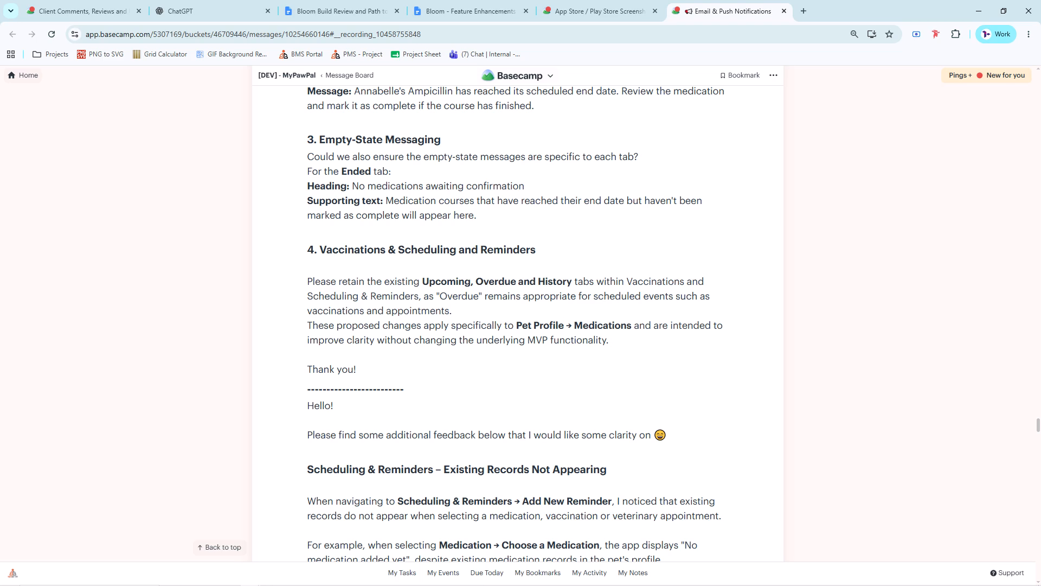
pyautogui.click(553, 336)
pyautogui.click(579, 336)
# Read the additional feedback from its introduction through the opening paragraph of "Scheduling & Reminders – Existing Records Not Appearing".
pyautogui.scroll(-2, 609, 337)
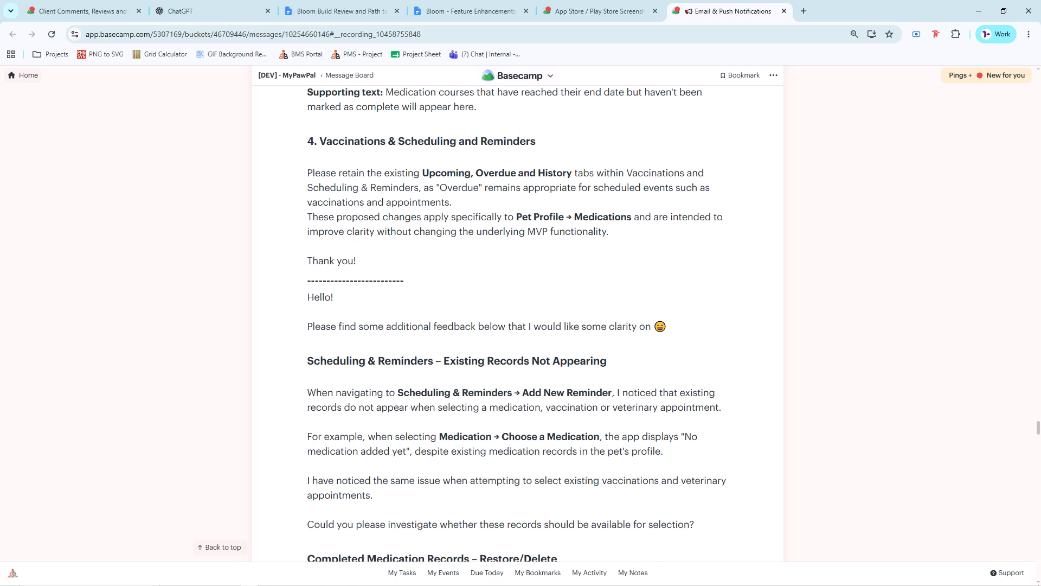
pyautogui.click(349, 324)
pyautogui.click(386, 321)
pyautogui.click(433, 317)
pyautogui.click(481, 323)
pyautogui.click(510, 326)
pyautogui.click(547, 327)
pyautogui.scroll(-2, 593, 327)
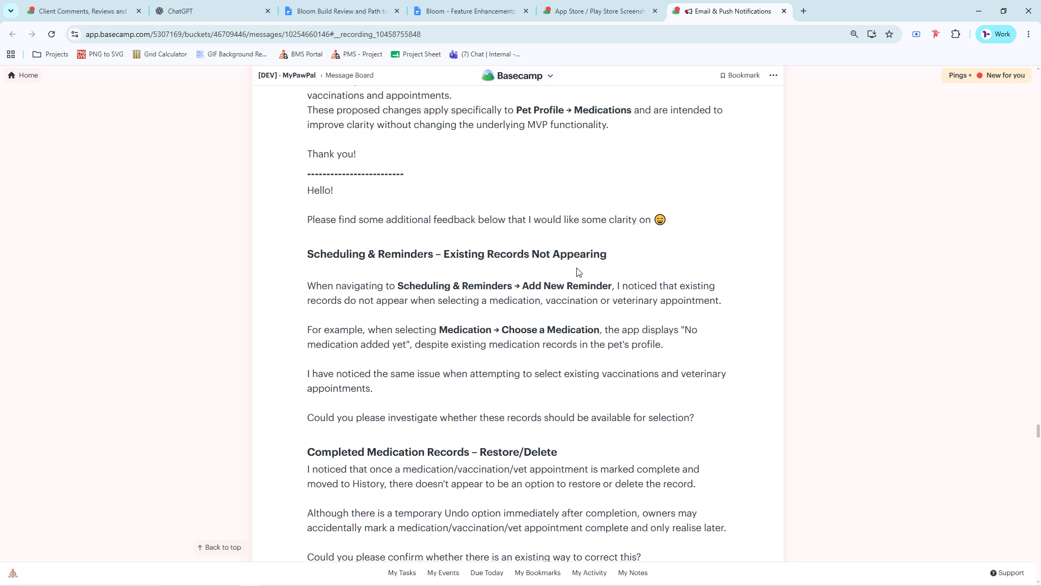
pyautogui.click(374, 257)
pyautogui.click(423, 260)
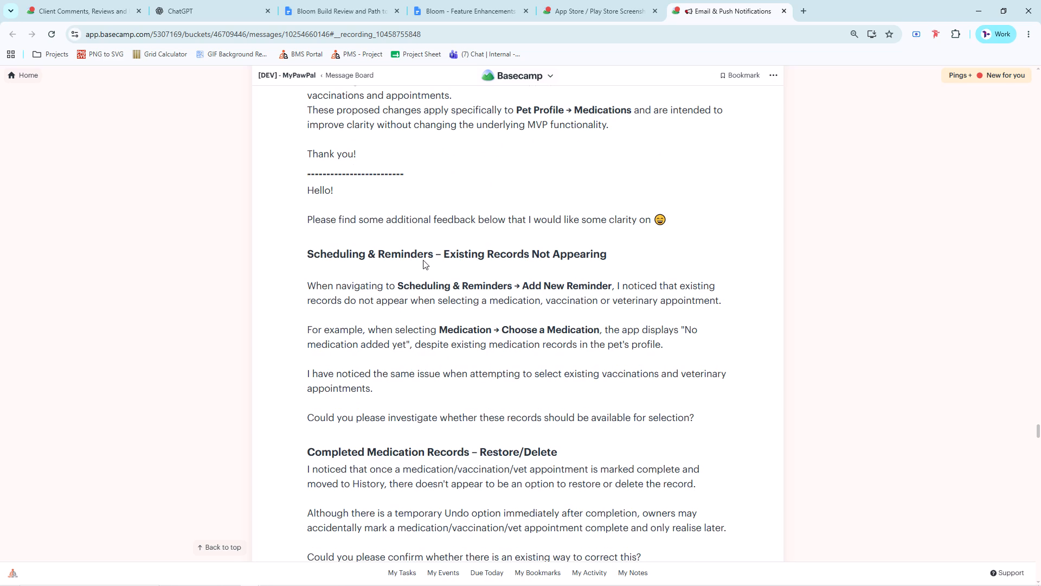
pyautogui.click(407, 258)
pyautogui.click(436, 257)
pyautogui.click(457, 256)
pyautogui.click(494, 255)
pyautogui.click(552, 255)
pyautogui.click(578, 251)
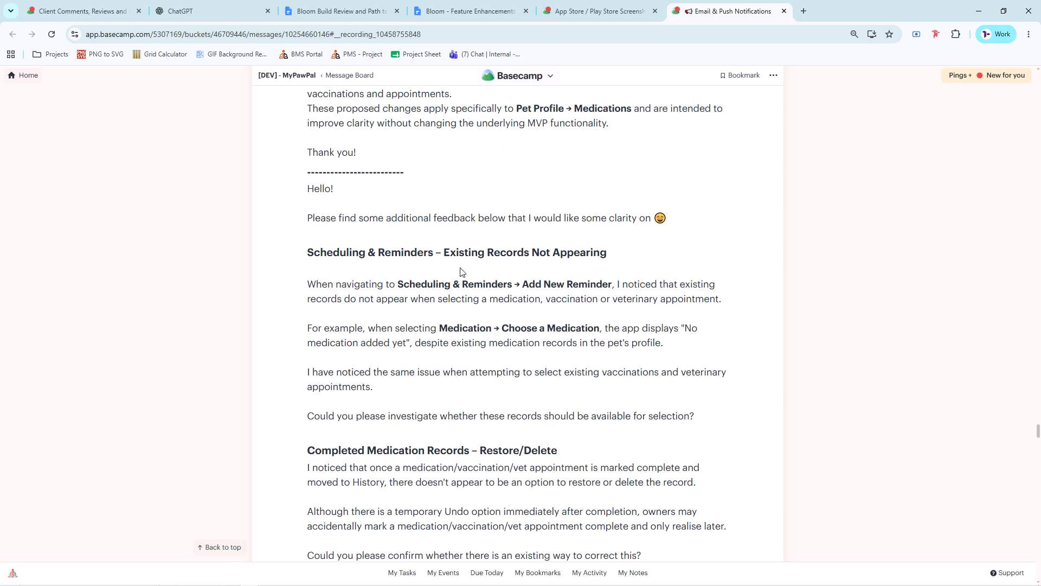
pyautogui.click(391, 279)
pyautogui.click(481, 279)
pyautogui.click(555, 282)
pyautogui.click(610, 286)
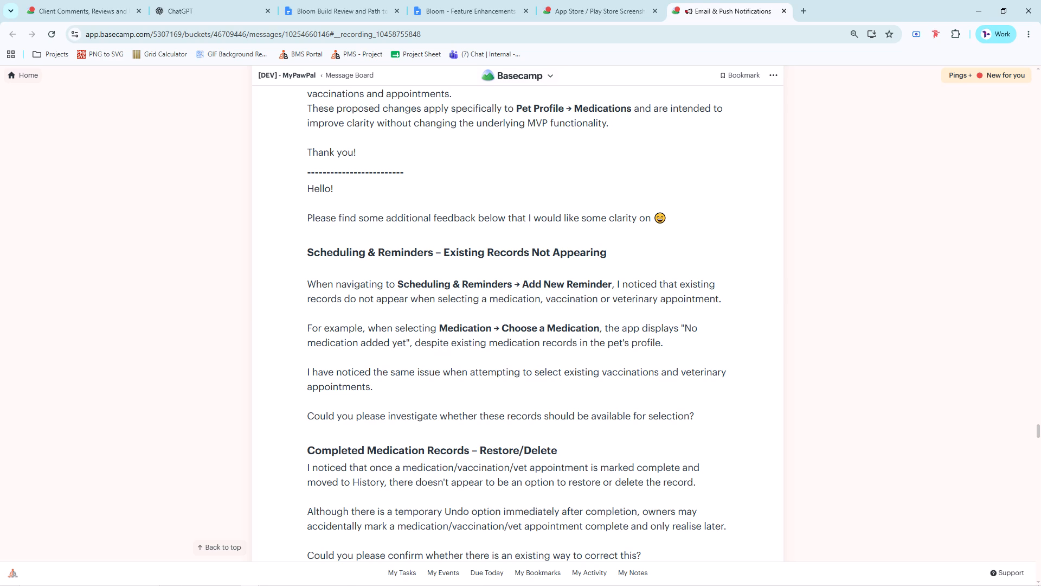
pyautogui.click(659, 286)
pyautogui.click(694, 286)
pyautogui.click(346, 302)
pyautogui.click(382, 300)
pyautogui.click(432, 300)
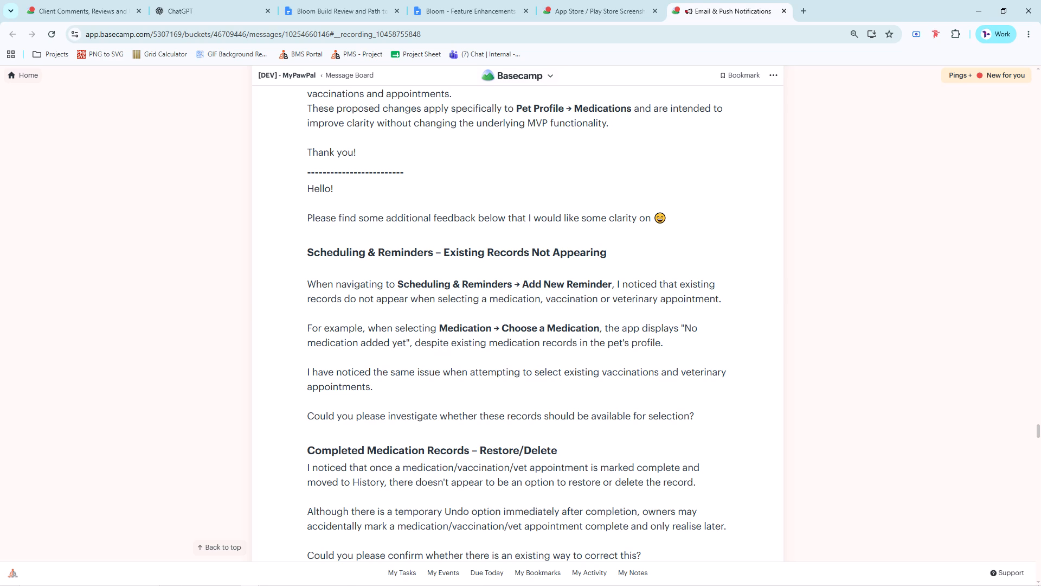
pyautogui.click(476, 300)
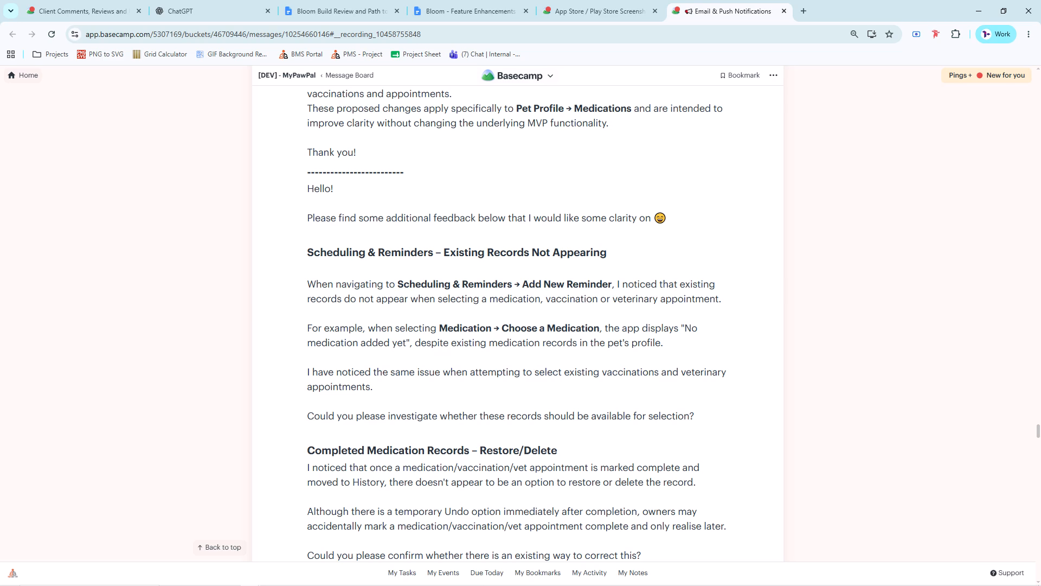
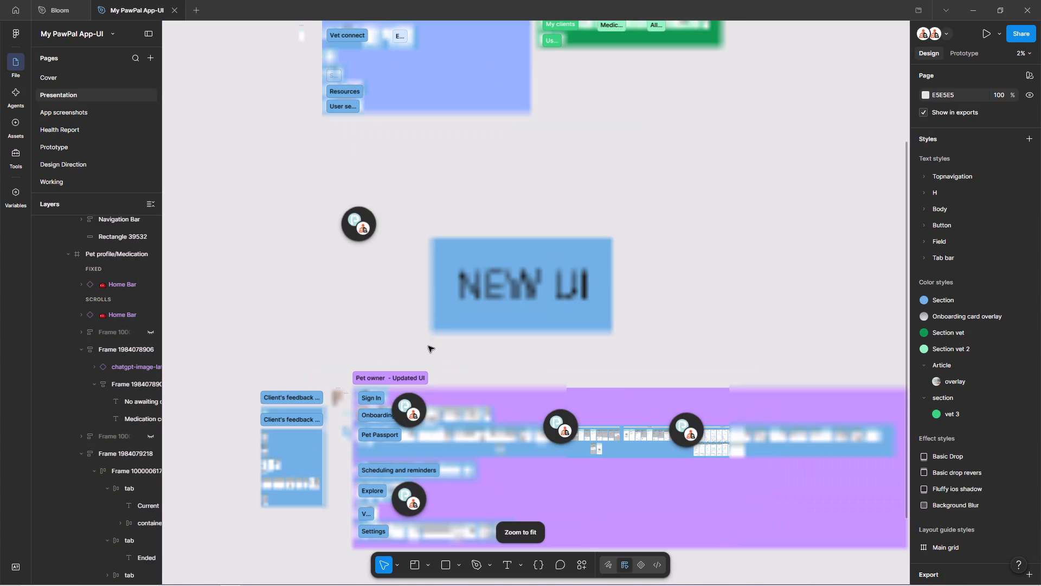
pyautogui.keyDown('ctrl'); pyautogui.scroll(11, 358, 518); pyautogui.keyUp('ctrl')
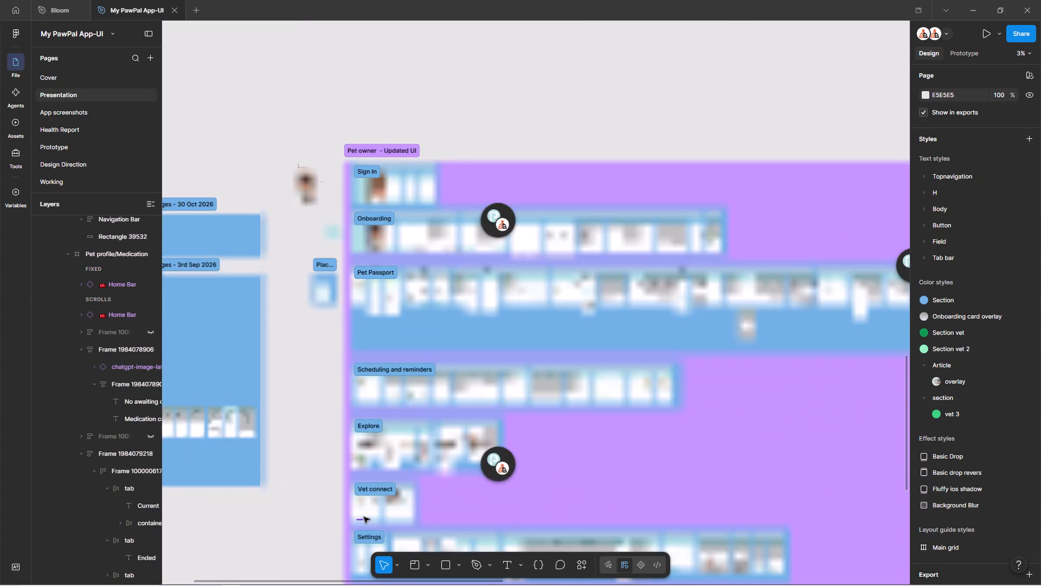
pyautogui.keyDown('ctrl'); pyautogui.scroll(5, 391, 505); pyautogui.keyUp('ctrl')
pyautogui.keyDown('ctrl'); pyautogui.scroll(5, 341, 365); pyautogui.keyUp('ctrl')
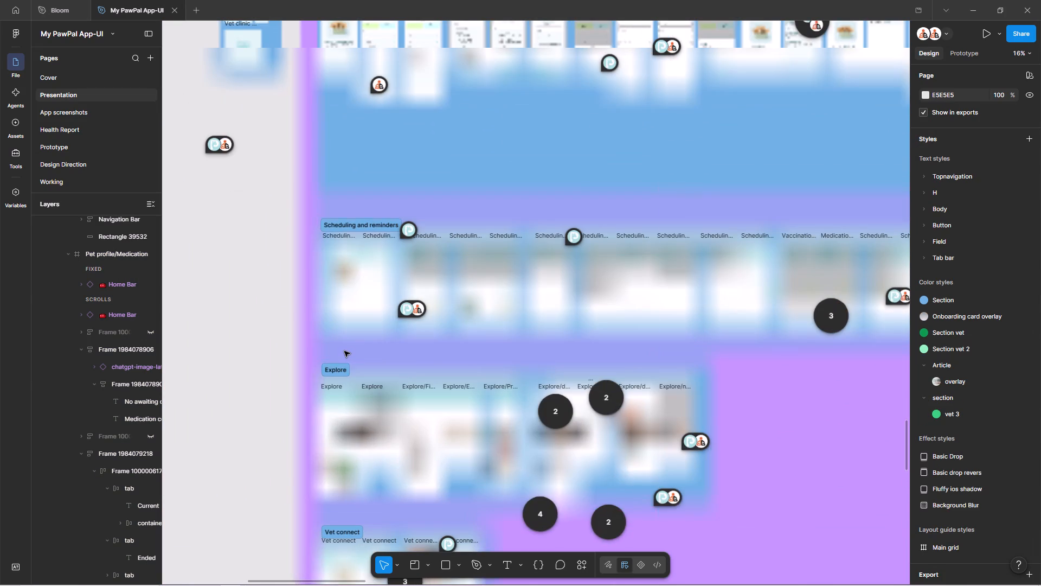
pyautogui.hotkey('alt', 'Tab')
pyautogui.hotkey('alt', 'Tab')
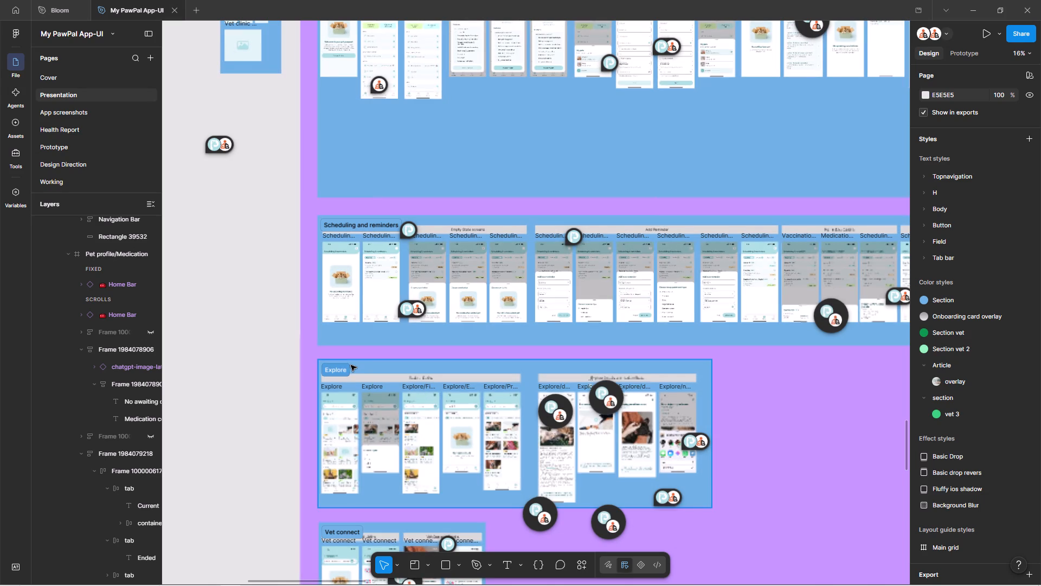
pyautogui.hotkey('shift', '!')
pyautogui.keyDown('ctrl'); pyautogui.scroll(11, 512, 421); pyautogui.keyUp('ctrl')
pyautogui.keyDown('ctrl'); pyautogui.scroll(-1, 562, 419); pyautogui.keyUp('ctrl')
pyautogui.keyDown('ctrl'); pyautogui.scroll(3, 562, 419); pyautogui.keyUp('ctrl')
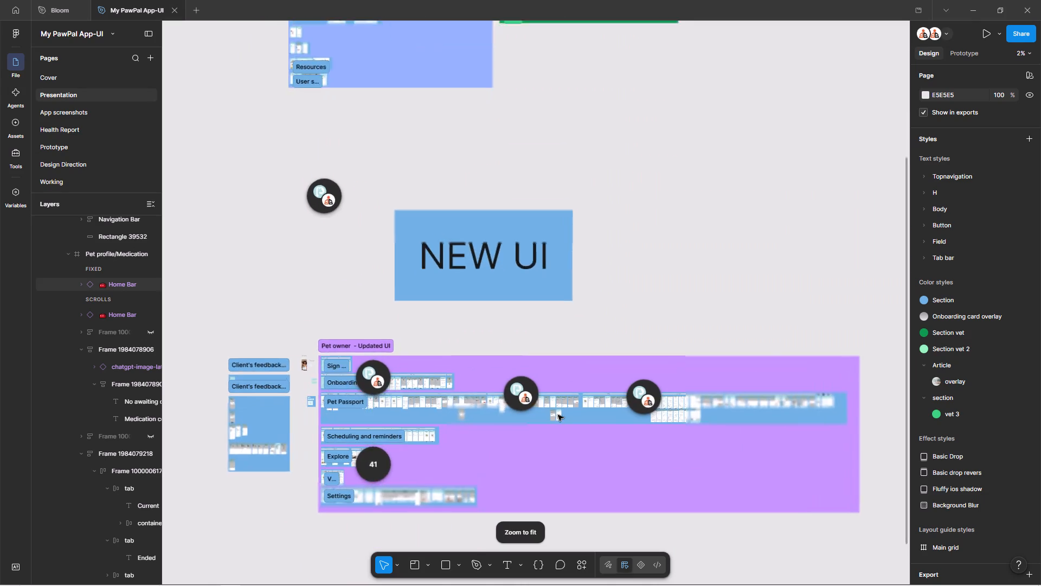
pyautogui.keyDown('ctrl'); pyautogui.scroll(20, 558, 415); pyautogui.keyUp('ctrl')
pyautogui.keyDown('ctrl'); pyautogui.scroll(15, 558, 415); pyautogui.keyUp('ctrl')
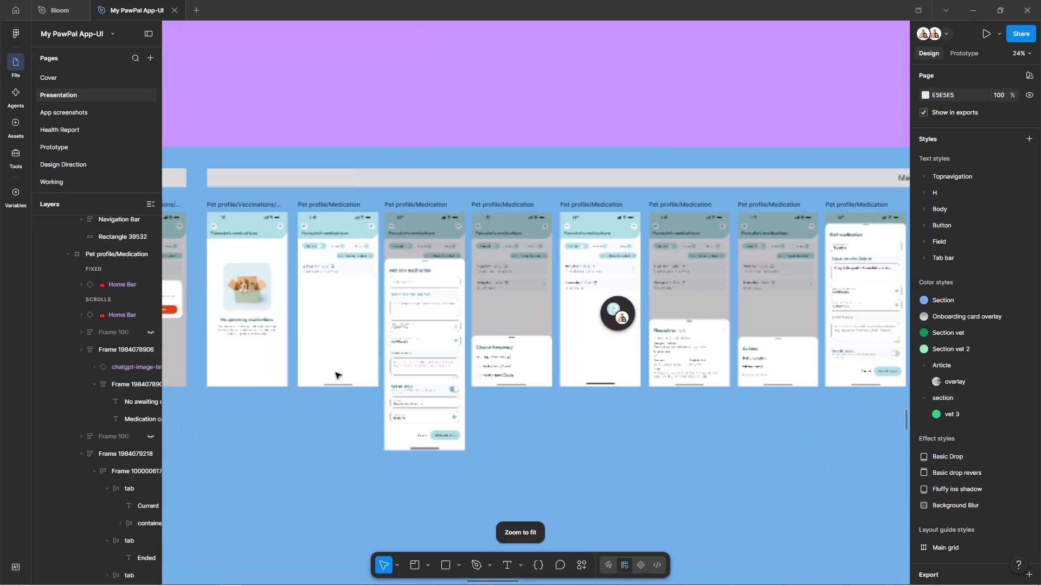
pyautogui.keyDown('shift'); pyautogui.scroll(4, 254, 238); pyautogui.keyUp('shift')
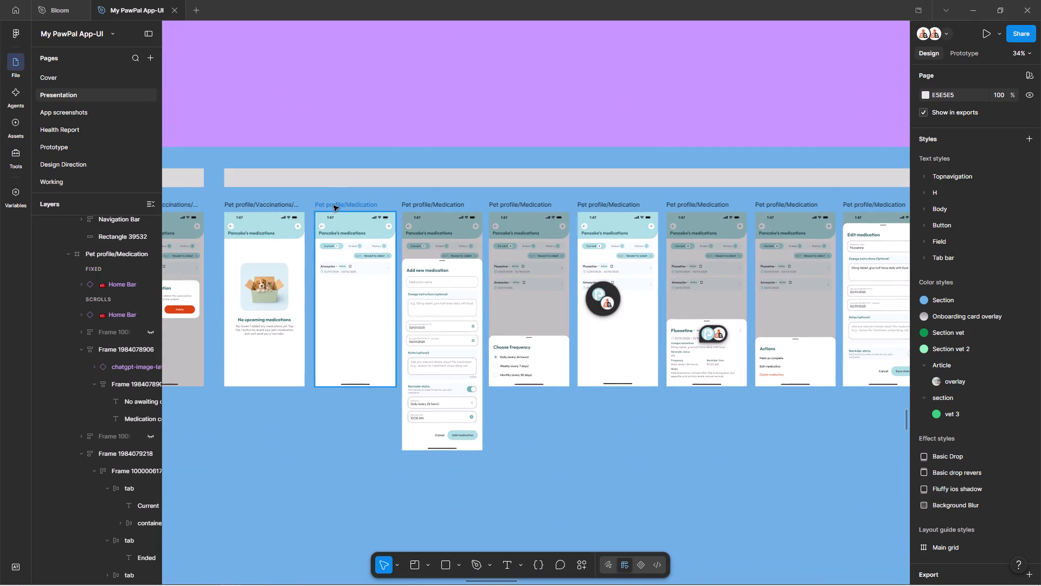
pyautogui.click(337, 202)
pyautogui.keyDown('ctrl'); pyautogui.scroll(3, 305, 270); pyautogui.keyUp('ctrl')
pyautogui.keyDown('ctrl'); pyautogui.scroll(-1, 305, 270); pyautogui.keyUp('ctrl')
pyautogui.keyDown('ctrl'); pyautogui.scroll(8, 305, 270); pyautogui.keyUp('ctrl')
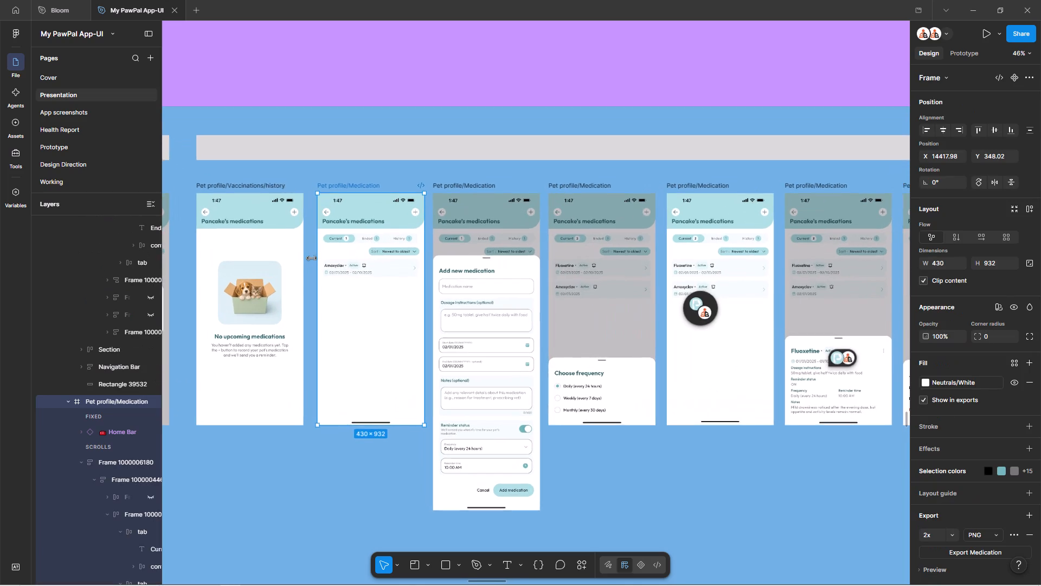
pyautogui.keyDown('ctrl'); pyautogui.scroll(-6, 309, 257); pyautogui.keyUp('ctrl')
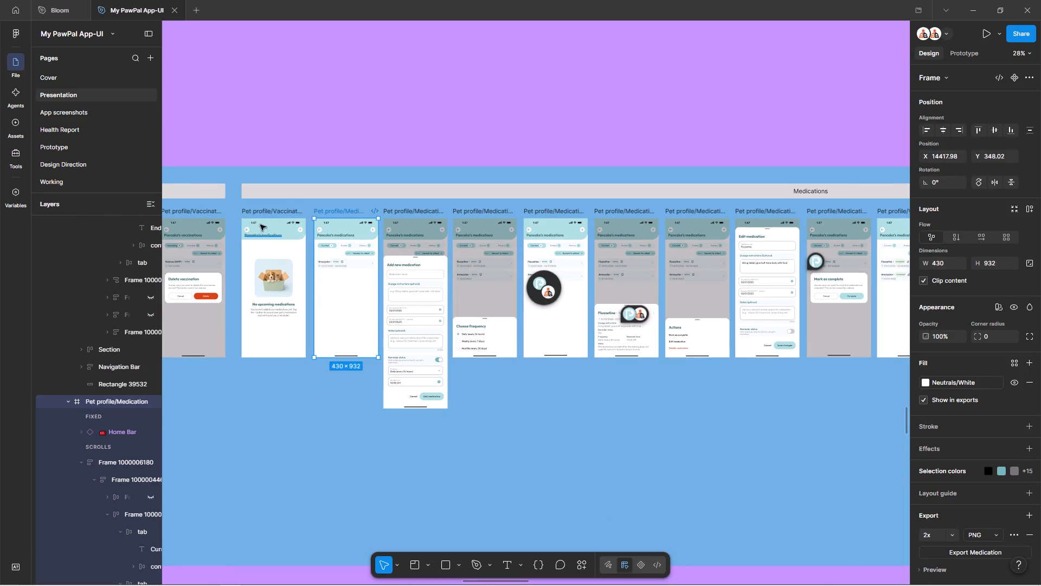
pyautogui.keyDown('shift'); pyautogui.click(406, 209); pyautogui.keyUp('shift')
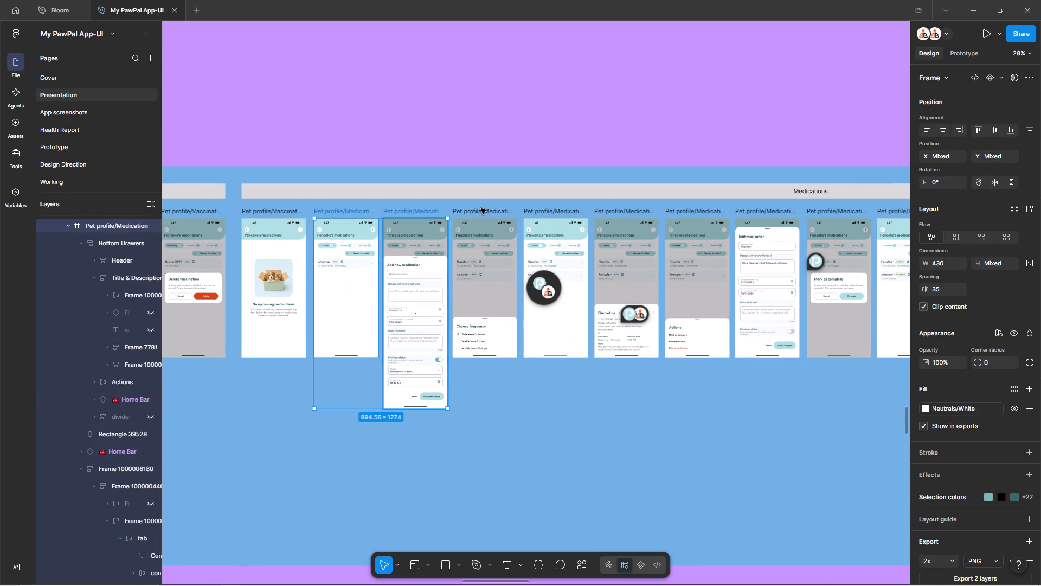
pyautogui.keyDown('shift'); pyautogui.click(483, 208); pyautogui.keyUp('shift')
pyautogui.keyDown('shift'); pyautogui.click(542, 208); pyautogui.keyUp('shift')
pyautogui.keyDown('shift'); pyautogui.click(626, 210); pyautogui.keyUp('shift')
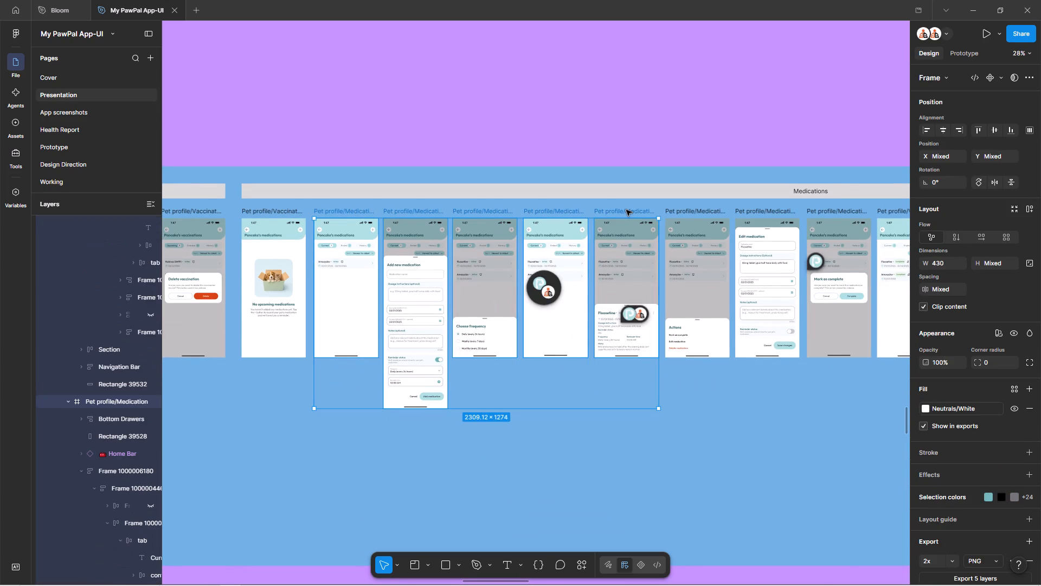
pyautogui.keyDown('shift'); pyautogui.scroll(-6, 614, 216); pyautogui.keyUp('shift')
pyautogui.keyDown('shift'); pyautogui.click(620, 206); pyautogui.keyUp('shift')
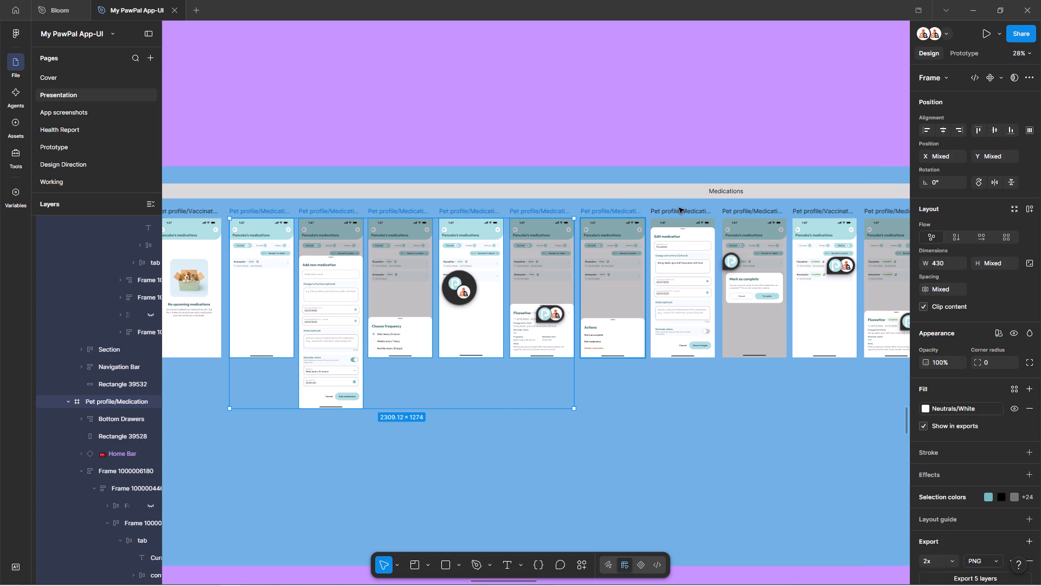
# Duplicate the Current-tab medication list frame from the Medications row and place the copy just below the Pet Passport section.
pyautogui.click(259, 212)
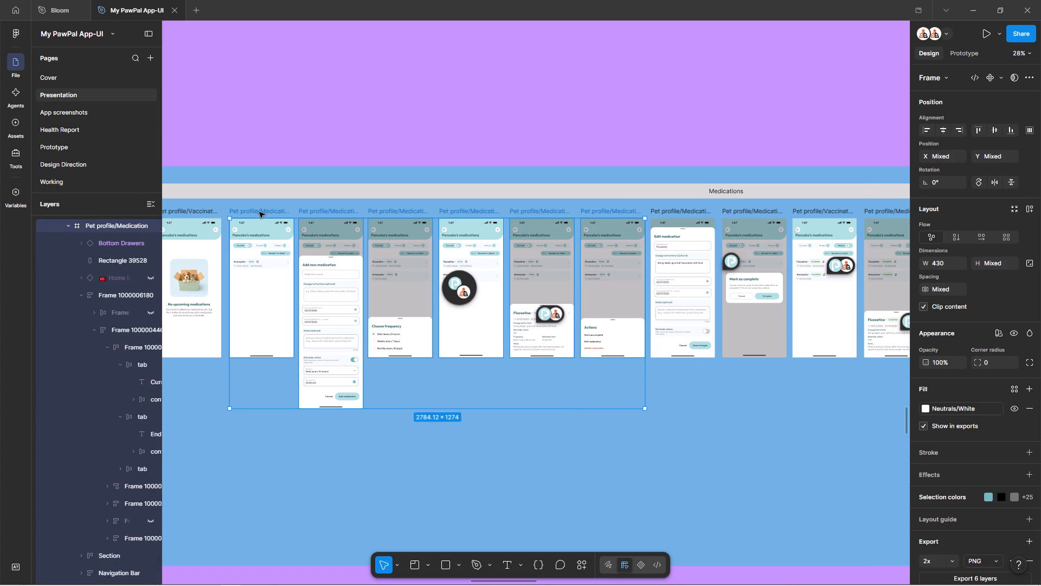
pyautogui.keyDown('ctrl'); pyautogui.scroll(-8, 269, 210); pyautogui.keyUp('ctrl')
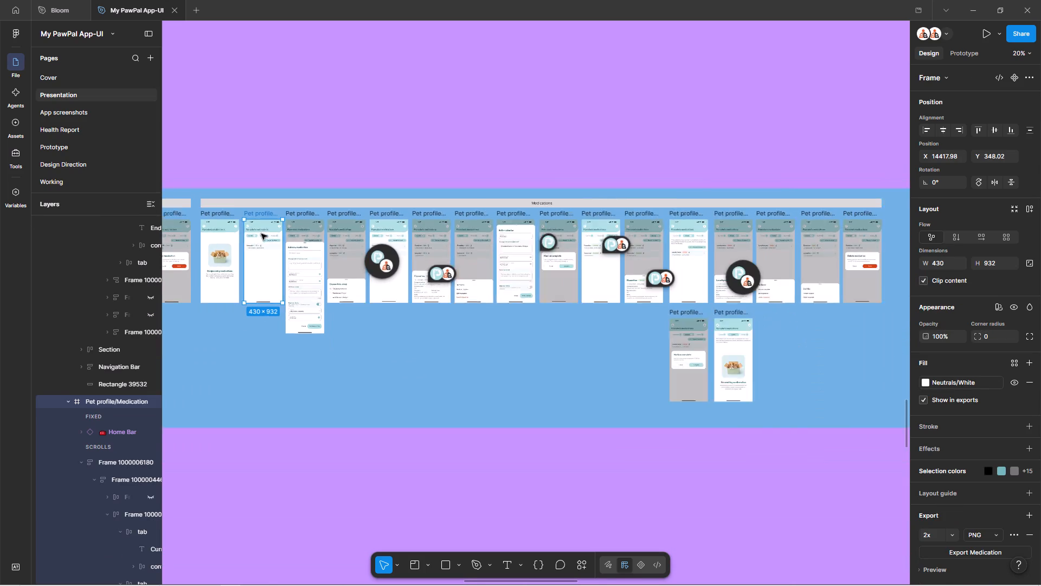
pyautogui.keyDown('alt'); pyautogui.moveTo(262, 255); pyautogui.dragTo(526, 350); pyautogui.keyUp('alt')
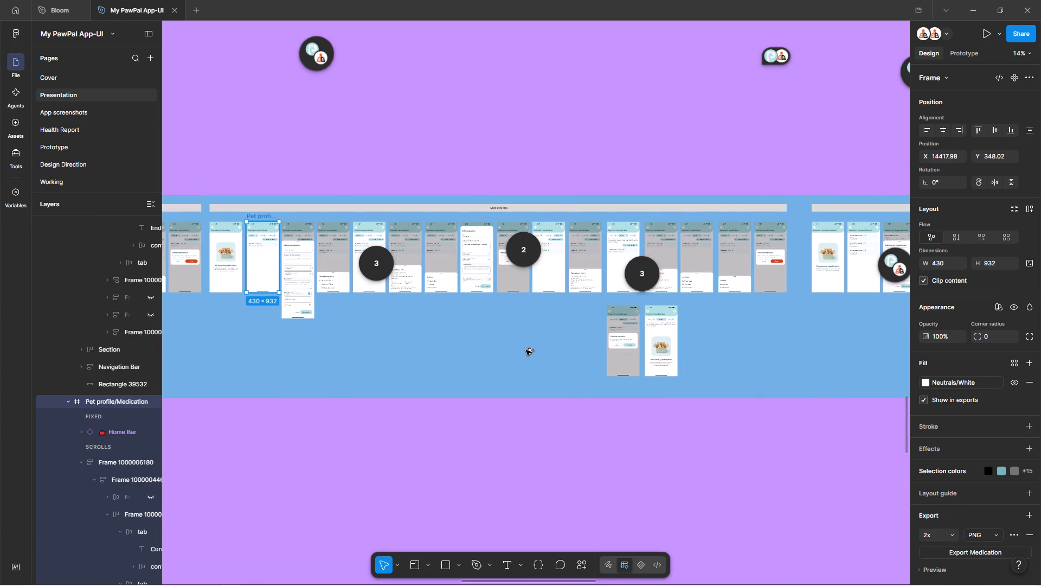
pyautogui.keyDown('alt'); pyautogui.moveTo(526, 350); pyautogui.dragTo(539, 424); pyautogui.keyUp('alt')
# Duplicate the "No awaiting confirmation" medication frame and place the copy directly beside the copied medication list frame.
pyautogui.keyDown('ctrl'); pyautogui.scroll(4, 721, 376); pyautogui.keyUp('ctrl')
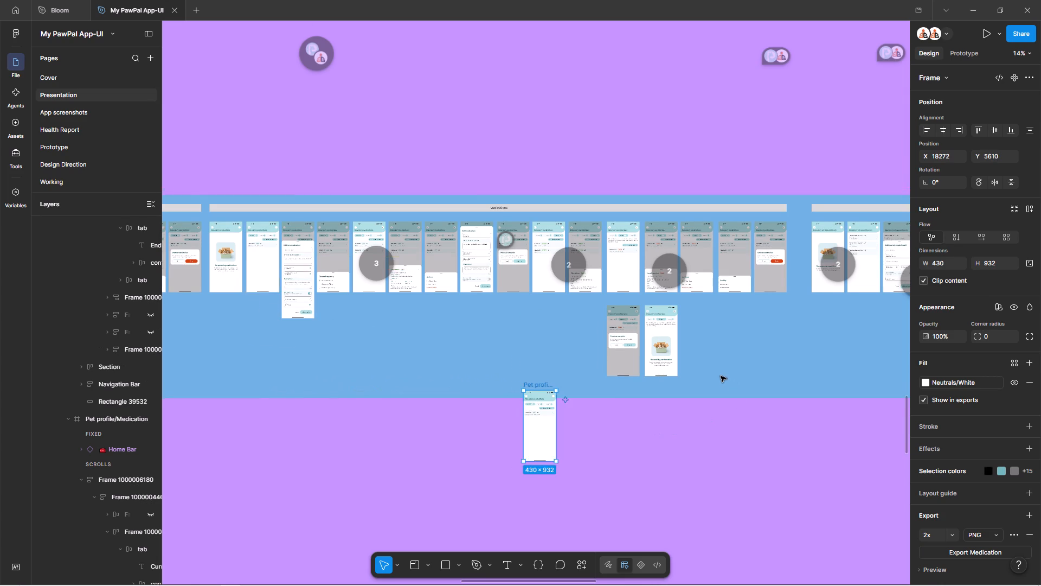
pyautogui.keyDown('ctrl'); pyautogui.scroll(7, 721, 376); pyautogui.keyUp('ctrl')
pyautogui.keyDown('ctrl'); pyautogui.scroll(-1, 719, 376); pyautogui.keyUp('ctrl')
pyautogui.keyDown('ctrl'); pyautogui.scroll(1, 719, 376); pyautogui.keyUp('ctrl')
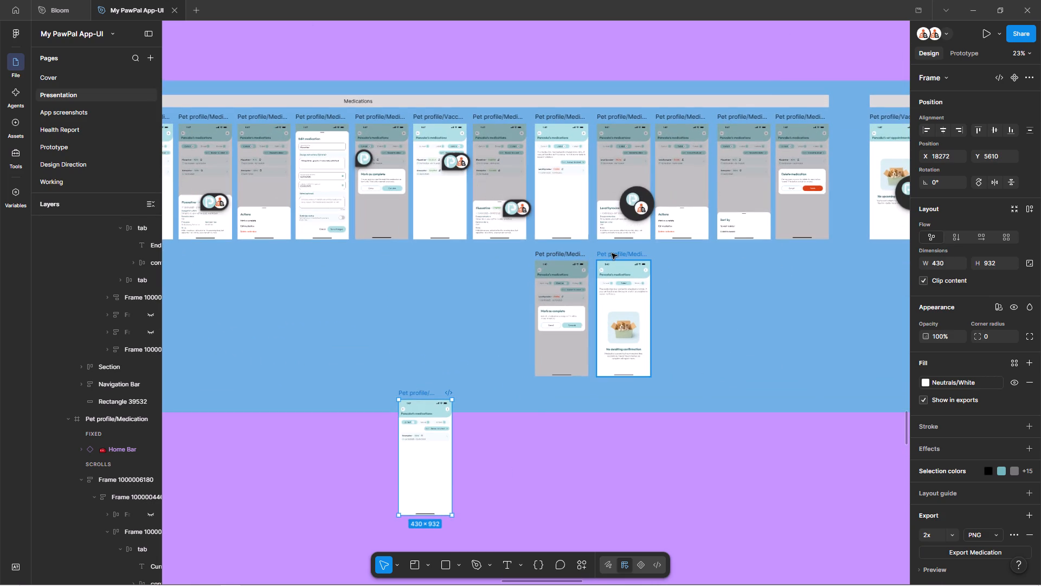
pyautogui.click(612, 253)
pyautogui.keyDown('ctrl'); pyautogui.scroll(-12, 695, 276); pyautogui.keyUp('ctrl')
pyautogui.keyDown('ctrl'); pyautogui.scroll(-3, 622, 298); pyautogui.keyUp('ctrl')
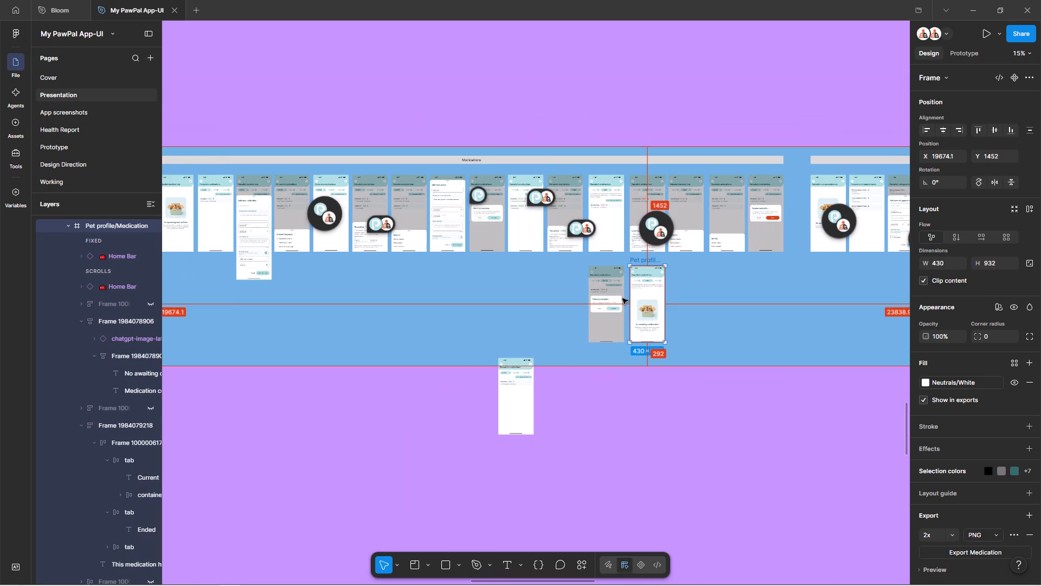
pyautogui.keyDown('ctrl'); pyautogui.scroll(-2, 622, 298); pyautogui.keyUp('ctrl')
pyautogui.keyDown('alt'); pyautogui.moveTo(644, 297); pyautogui.dragTo(582, 364); pyautogui.keyUp('alt')
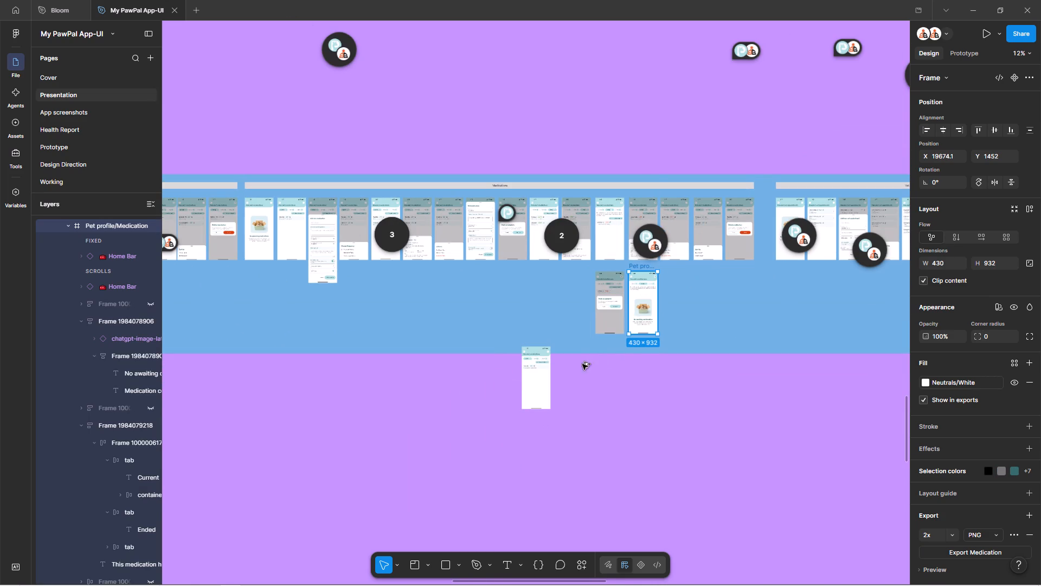
pyautogui.keyDown('alt'); pyautogui.moveTo(582, 364); pyautogui.dragTo(569, 371); pyautogui.keyUp('alt')
# Cut the two copied medication frames from below the Pet Passport section.
pyautogui.keyDown('ctrl'); pyautogui.scroll(5, 639, 248); pyautogui.keyUp('ctrl')
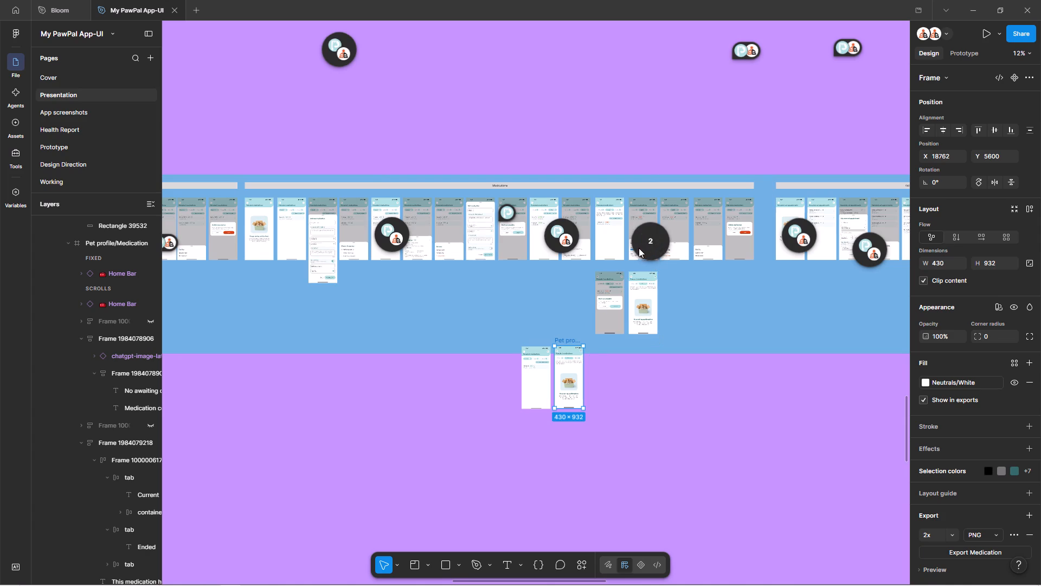
pyautogui.keyDown('ctrl'); pyautogui.scroll(11, 639, 248); pyautogui.keyUp('ctrl')
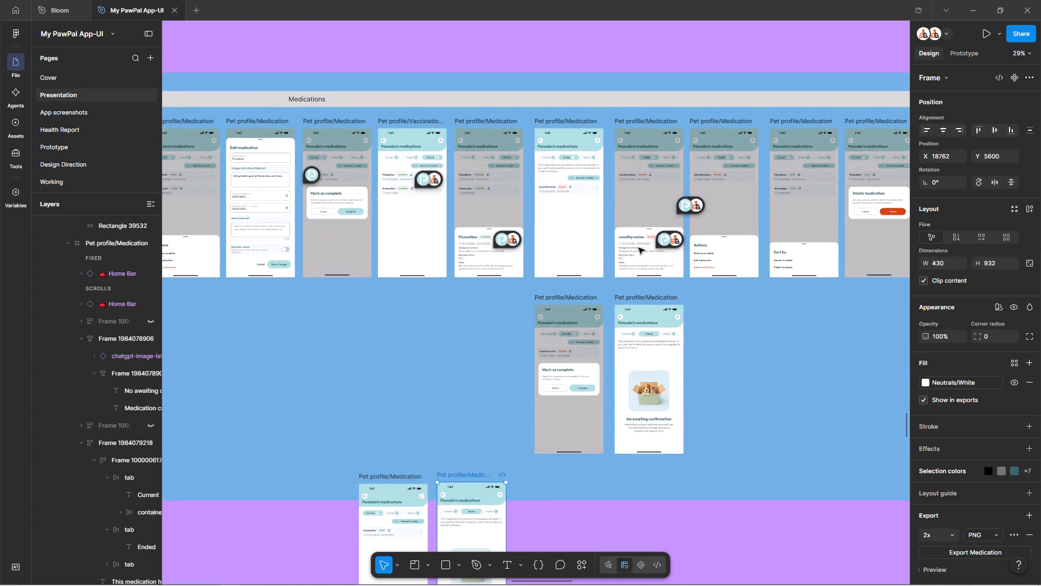
pyautogui.keyDown('ctrl'); pyautogui.scroll(-9, 639, 248); pyautogui.keyUp('ctrl')
pyautogui.keyDown('shift'); pyautogui.click(509, 356); pyautogui.keyUp('shift')
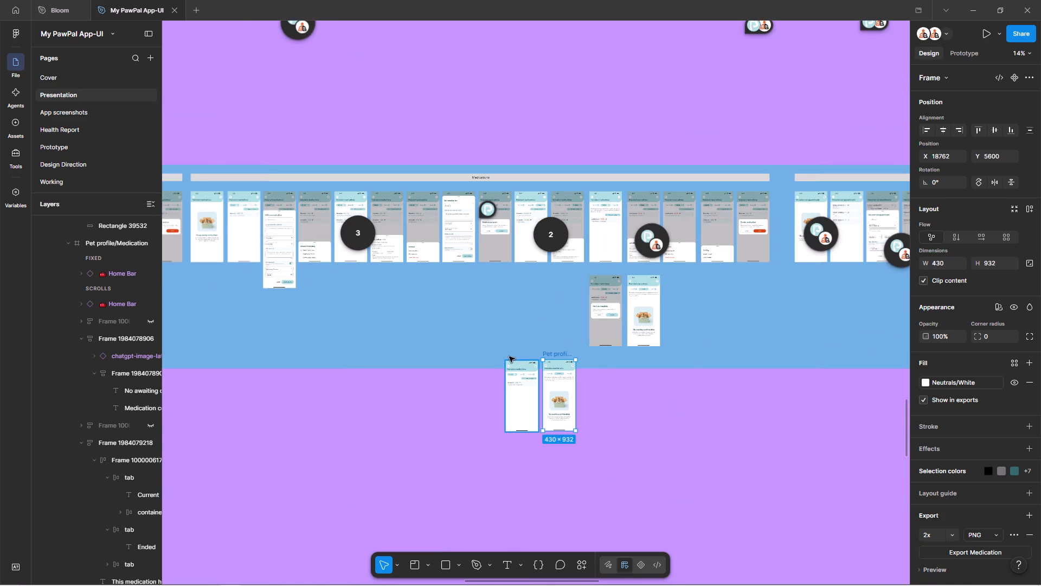
pyautogui.keyDown('ctrl'); pyautogui.scroll(-19, 690, 368); pyautogui.keyUp('ctrl')
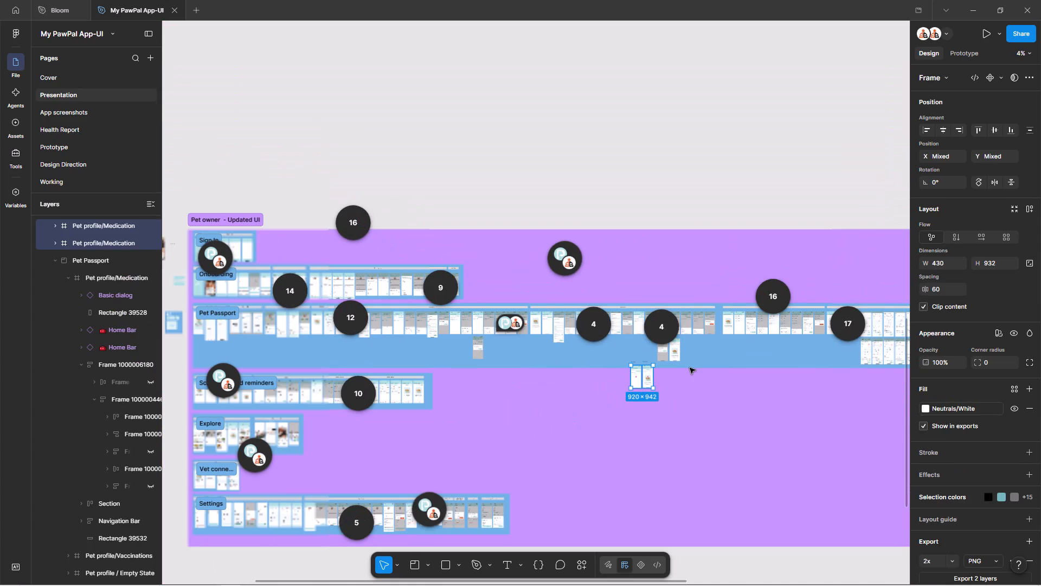
pyautogui.hotkey('ctrl', 'x')
# In the "Client's feedback Changes - 30 Oct 2026" section, duplicate the Splash frame and replace the duplicate with the two cut medication frames.
pyautogui.keyDown('shift'); pyautogui.scroll(3, 690, 368); pyautogui.keyUp('shift')
pyautogui.keyDown('shift'); pyautogui.scroll(-1, 690, 368); pyautogui.keyUp('shift')
pyautogui.keyDown('shift'); pyautogui.scroll(1, 690, 368); pyautogui.keyUp('shift')
pyautogui.keyDown('shift'); pyautogui.scroll(-1, 690, 368); pyautogui.keyUp('shift')
pyautogui.keyDown('shift'); pyautogui.scroll(8, 690, 368); pyautogui.keyUp('shift')
pyautogui.keyDown('shift'); pyautogui.scroll(11, 360, 364); pyautogui.keyUp('shift')
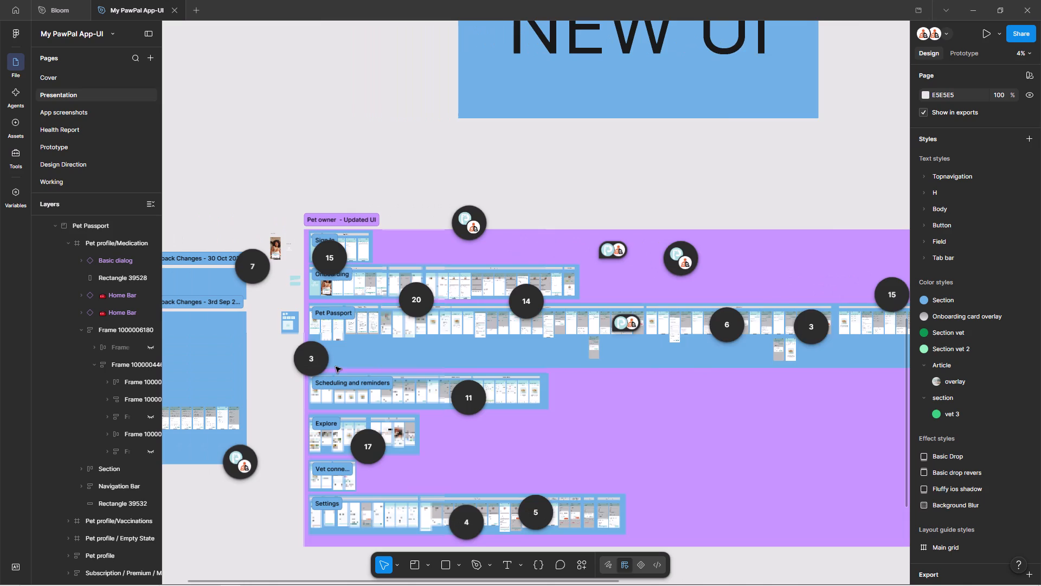
pyautogui.keyDown('shift'); pyautogui.scroll(11, 336, 367); pyautogui.keyUp('shift')
pyautogui.keyDown('ctrl'); pyautogui.scroll(20, 292, 292); pyautogui.keyUp('ctrl')
pyautogui.keyDown('ctrl'); pyautogui.scroll(4, 292, 292); pyautogui.keyUp('ctrl')
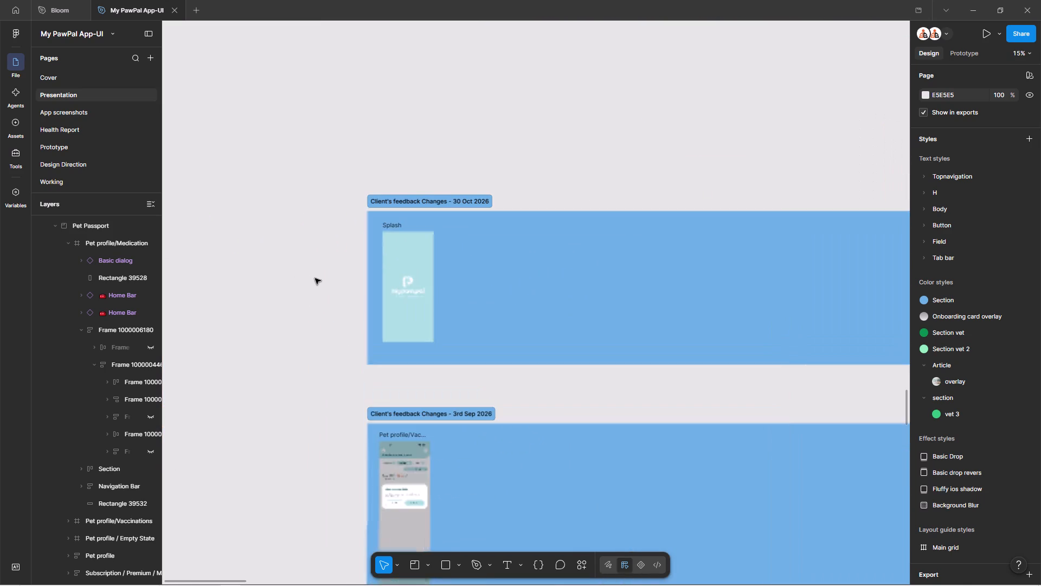
pyautogui.keyDown('ctrl'); pyautogui.scroll(5, 315, 278); pyautogui.keyUp('ctrl')
pyautogui.click(391, 197)
pyautogui.hotkey('ctrl', 'd')
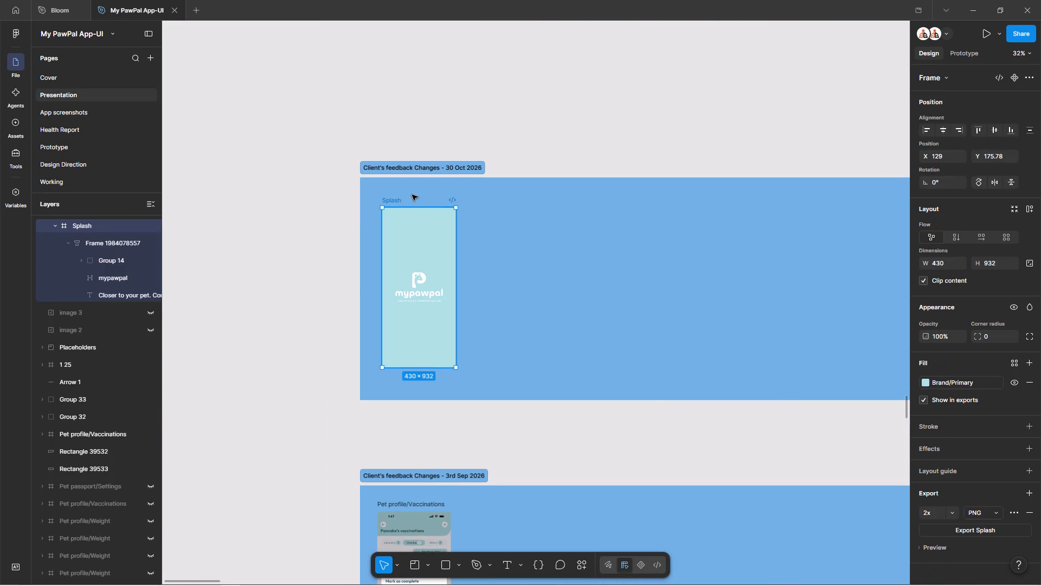
pyautogui.hotkey('ctrl', 'shift', 'r')
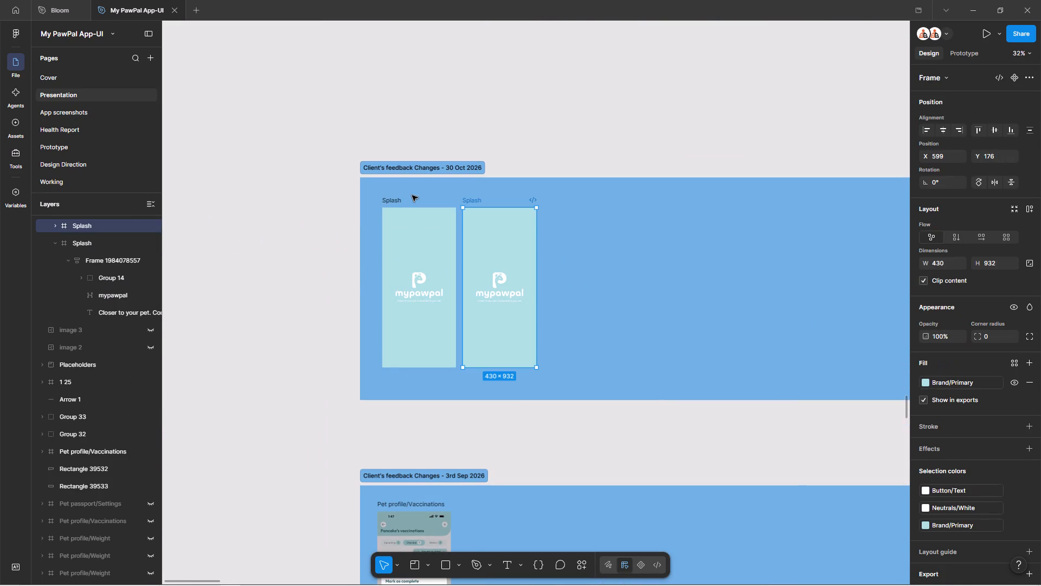
pyautogui.click(586, 152)
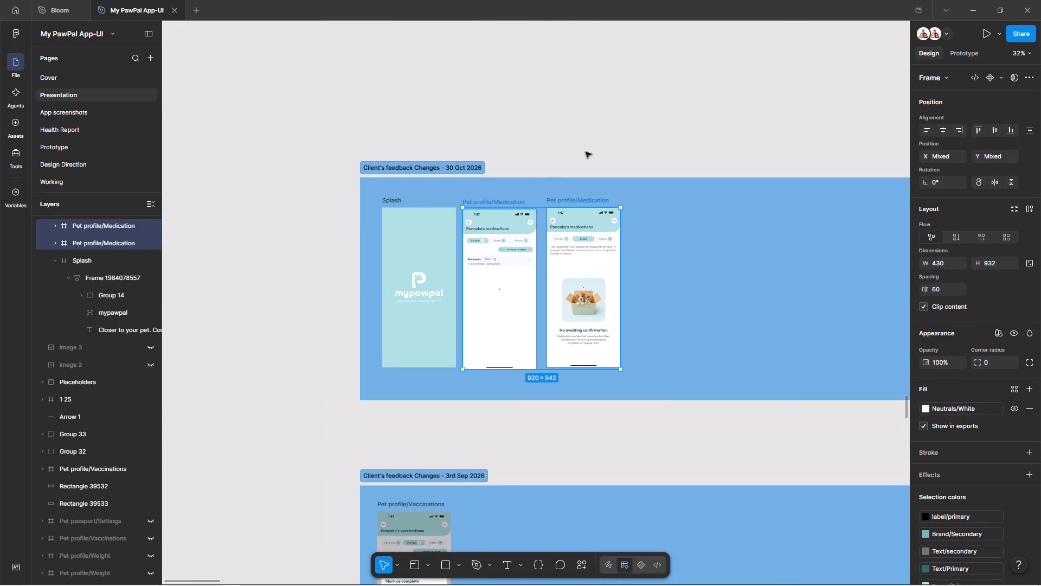
# Align the Splash and two medication frames with 50 spacing using a temporary auto layout, and ungroup them back into separate frames.
pyautogui.click(478, 205)
pyautogui.keyDown('shift'); pyautogui.click(393, 198); pyautogui.keyUp('shift')
pyautogui.keyDown('shift'); pyautogui.click(581, 196); pyautogui.keyUp('shift')
pyautogui.hotkey('shift', 'a')
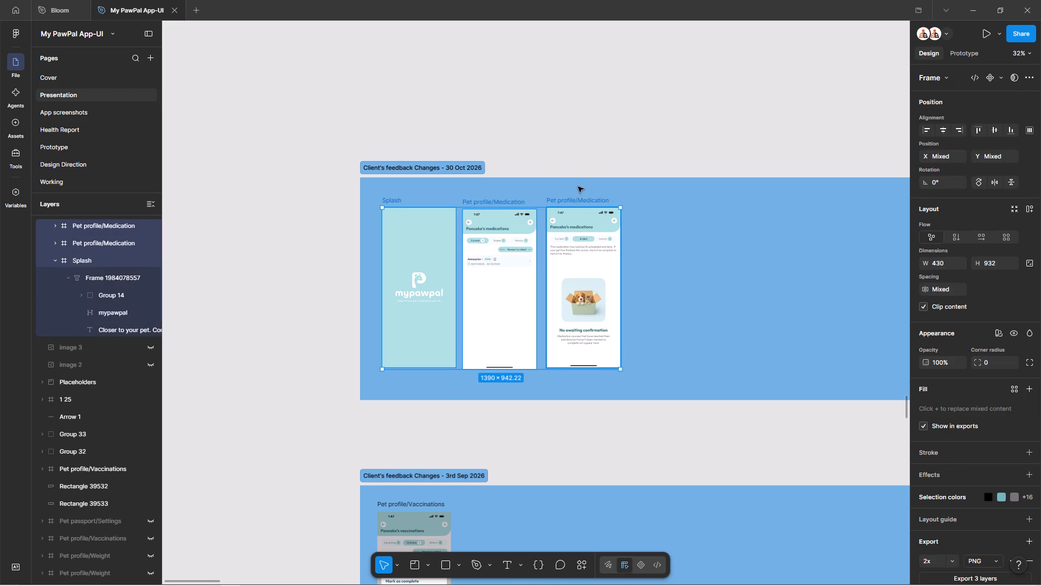
pyautogui.click(593, 141)
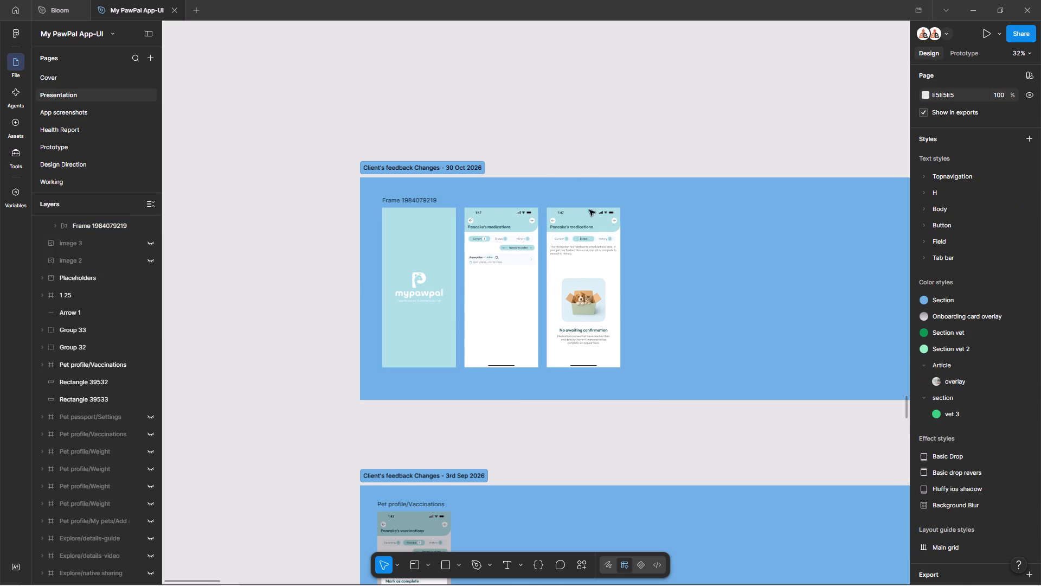
pyautogui.click(416, 201)
pyautogui.hotkey('ctrl', 'shift', 'g')
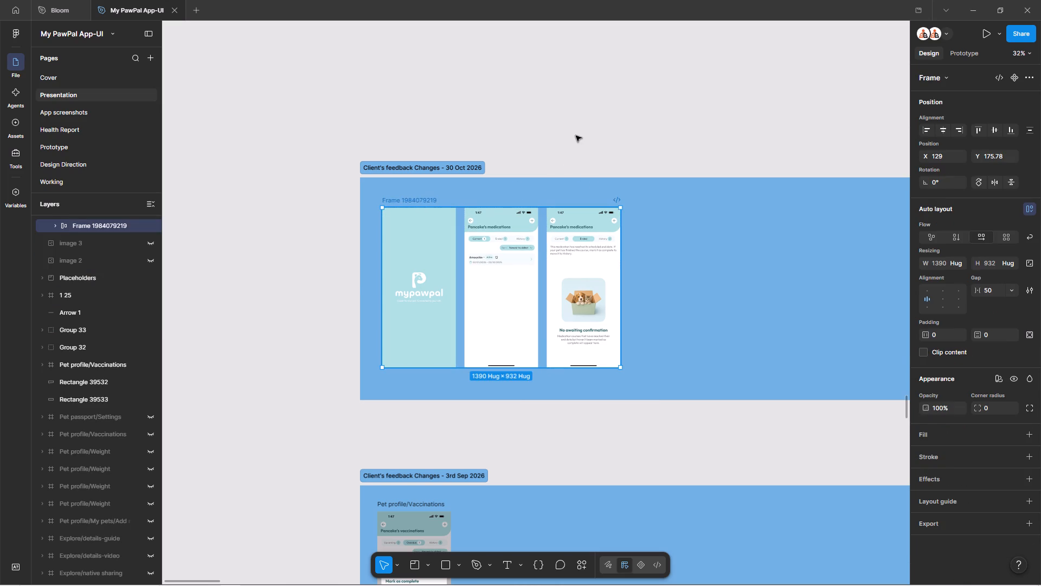
pyautogui.click(576, 136)
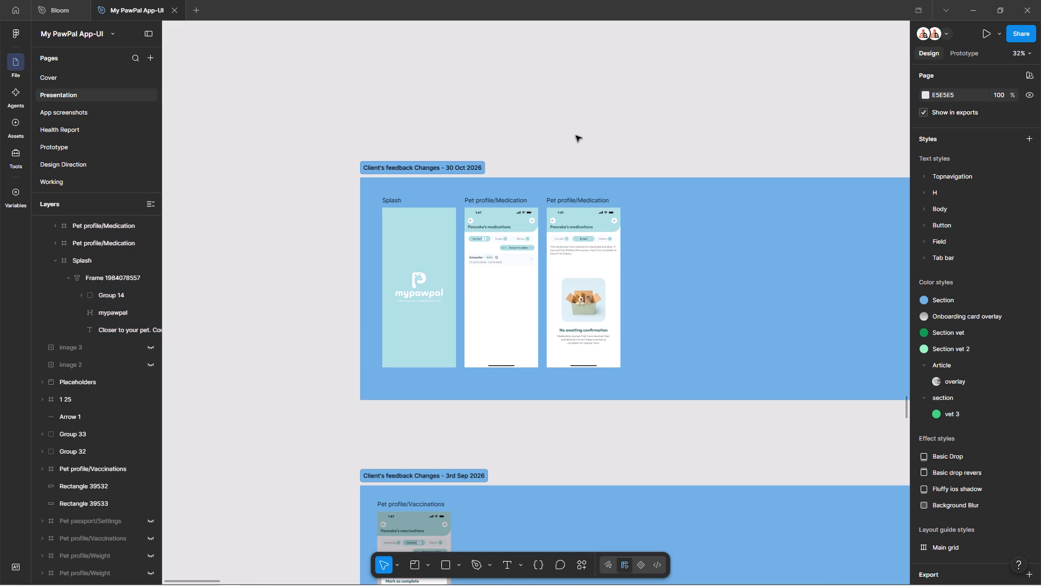
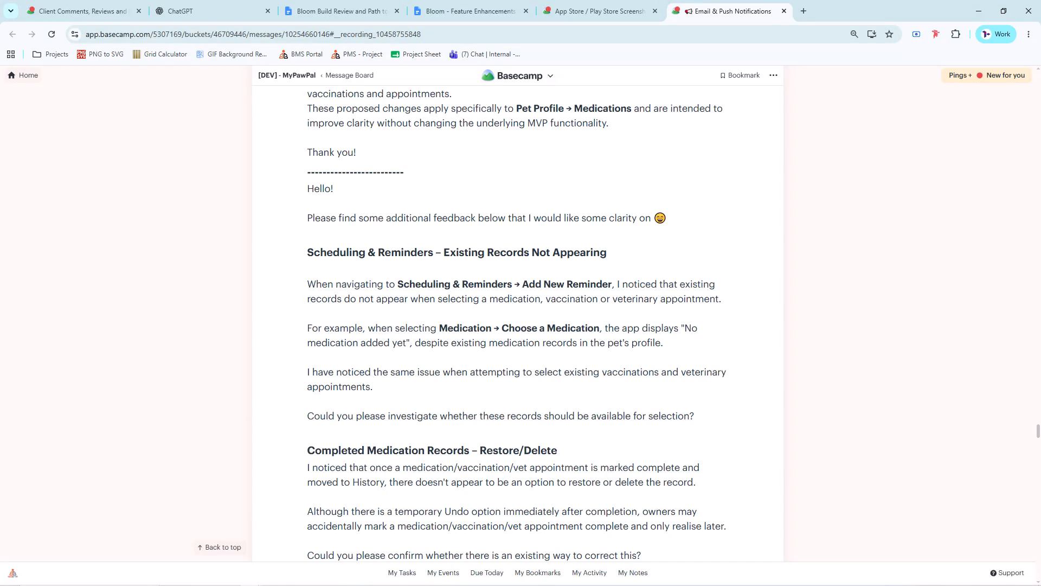
# Read the Basecamp feedback on existing records not appearing under Scheduling & Reminders.
pyautogui.click(356, 297)
pyautogui.click(370, 298)
pyautogui.click(413, 298)
pyautogui.click(454, 299)
pyautogui.click(479, 299)
pyautogui.click(517, 300)
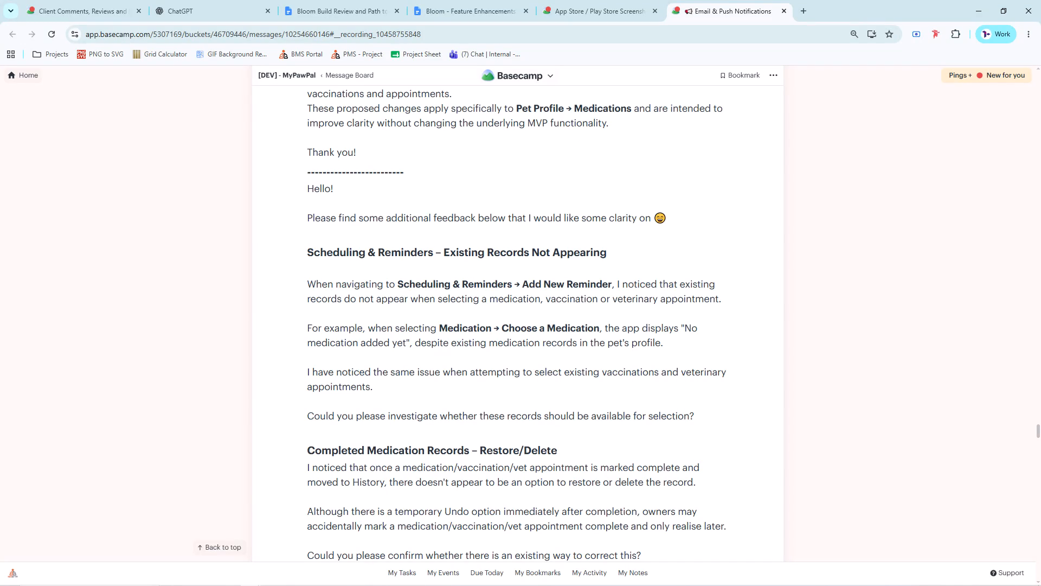
pyautogui.click(524, 300)
pyautogui.click(543, 300)
pyautogui.click(572, 300)
# In Figma, move the two medication frames out of the "Client's feedback Changes - 30 Oct 2026" section onto the empty canvas above it.
pyautogui.hotkey('alt', 'Tab')
pyautogui.hotkey('alt', 'Tab')
pyautogui.keyDown('alt'); pyautogui.click(399, 303); pyautogui.keyUp('alt')
pyautogui.keyDown('ctrl'); pyautogui.scroll(-2, 323, 241); pyautogui.keyUp('ctrl')
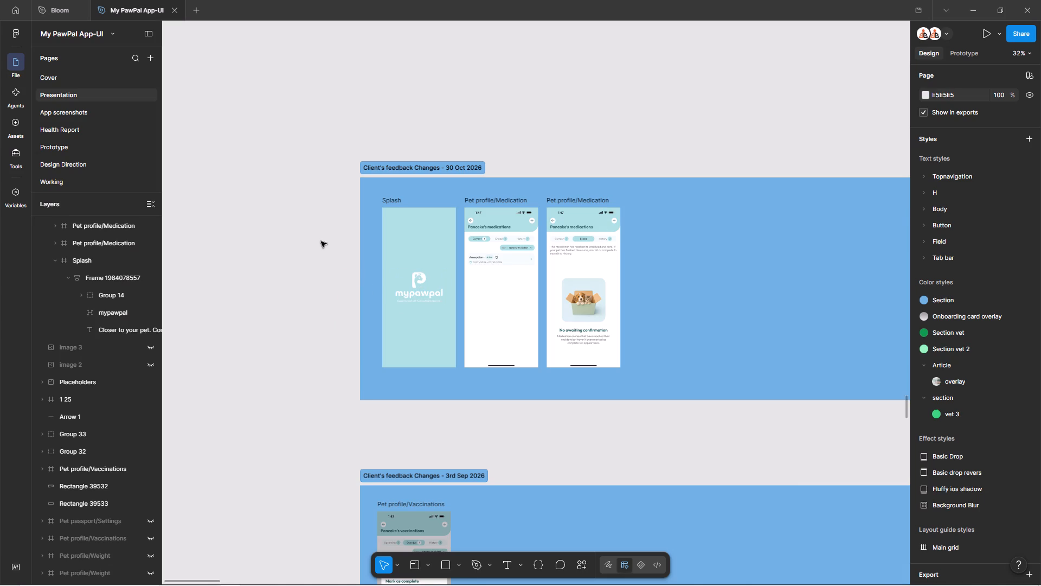
pyautogui.keyDown('ctrl'); pyautogui.scroll(-20, 321, 241); pyautogui.keyUp('ctrl')
pyautogui.keyDown('ctrl'); pyautogui.scroll(-6, 321, 241); pyautogui.keyUp('ctrl')
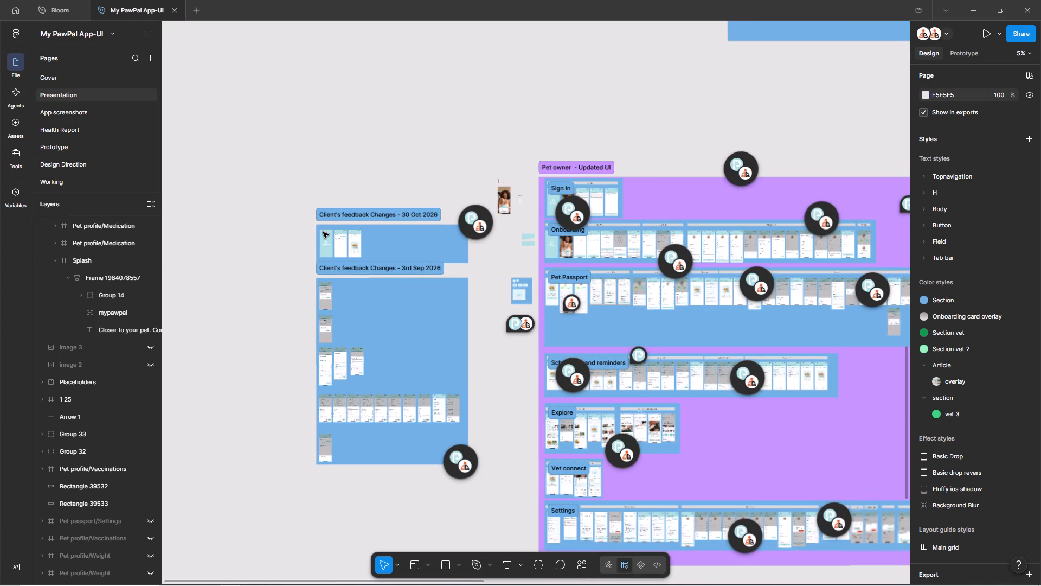
pyautogui.keyDown('ctrl'); pyautogui.scroll(13, 316, 233); pyautogui.keyUp('ctrl')
pyautogui.click(362, 220)
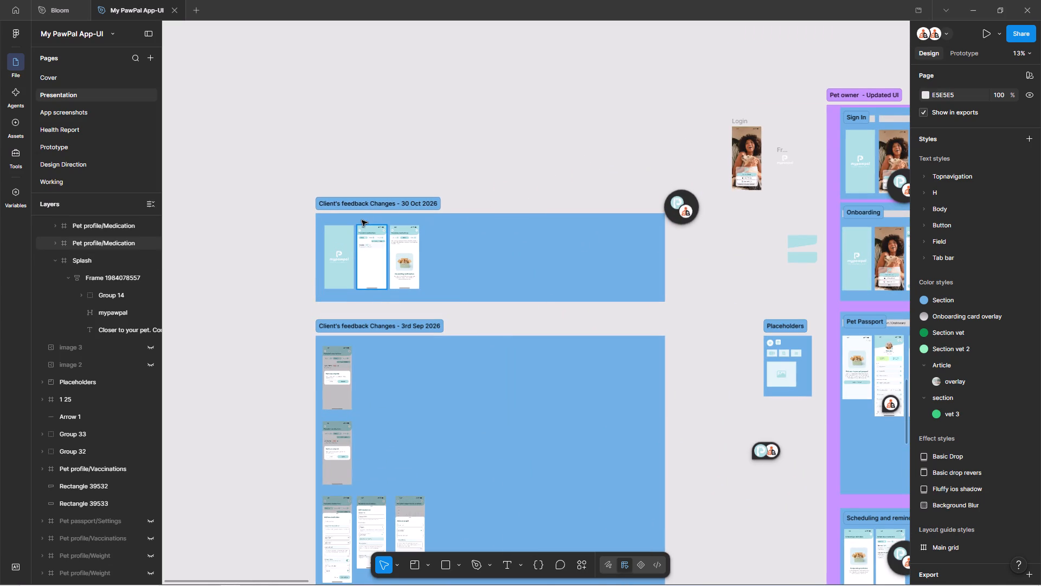
pyautogui.keyDown('shift'); pyautogui.click(399, 220); pyautogui.keyUp('shift')
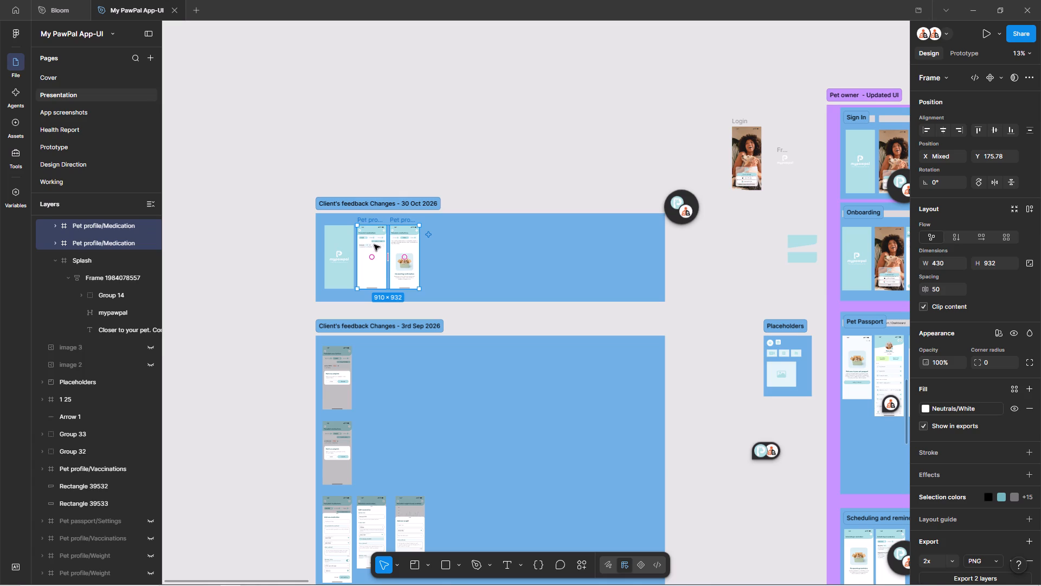
pyautogui.moveTo(374, 245); pyautogui.dragTo(337, 144)
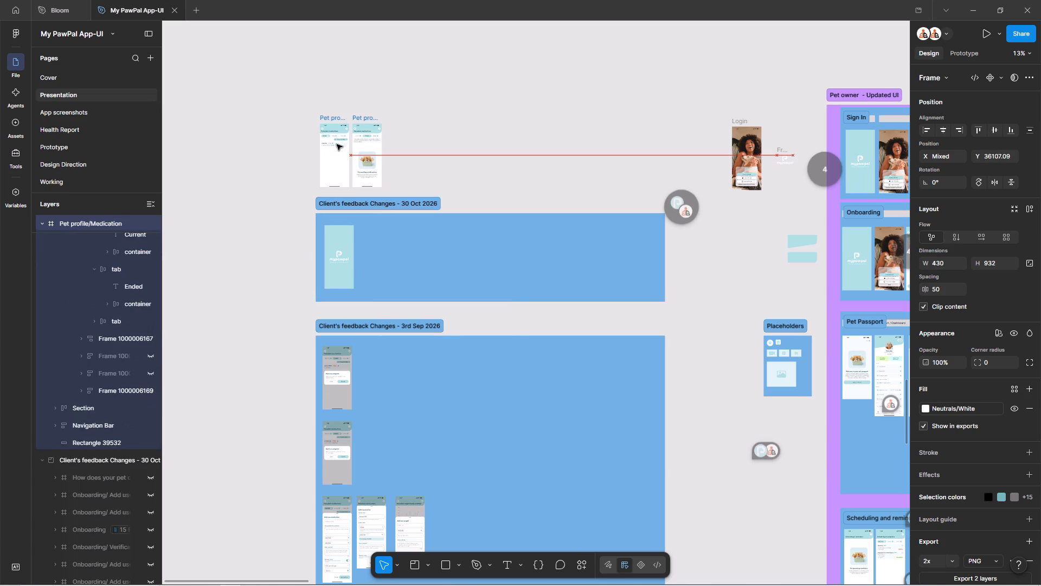
pyautogui.moveTo(337, 144); pyautogui.dragTo(337, 144)
# Check the Basecamp thread for the posting date of the medication terminology feedback.
pyautogui.hotkey('alt', 'Tab')
pyautogui.scroll(2, 554, 328)
pyautogui.scroll(-1, 554, 328)
pyautogui.scroll(11, 554, 328)
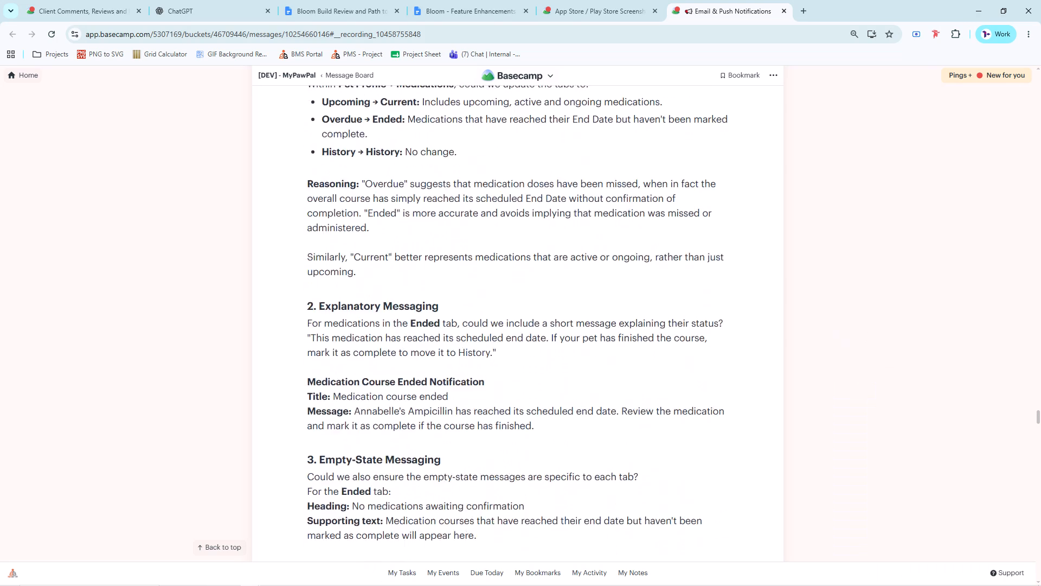
pyautogui.scroll(8, 554, 328)
pyautogui.hotkey('alt', 'Tab')
# In Figma, draw a section about 4530 × 1250 around the two medication frames, align it with the section below, and fill it with 6FB0E4.
pyautogui.click(505, 156)
pyautogui.keyDown('ctrl'); pyautogui.scroll(6, 310, 121); pyautogui.keyUp('ctrl')
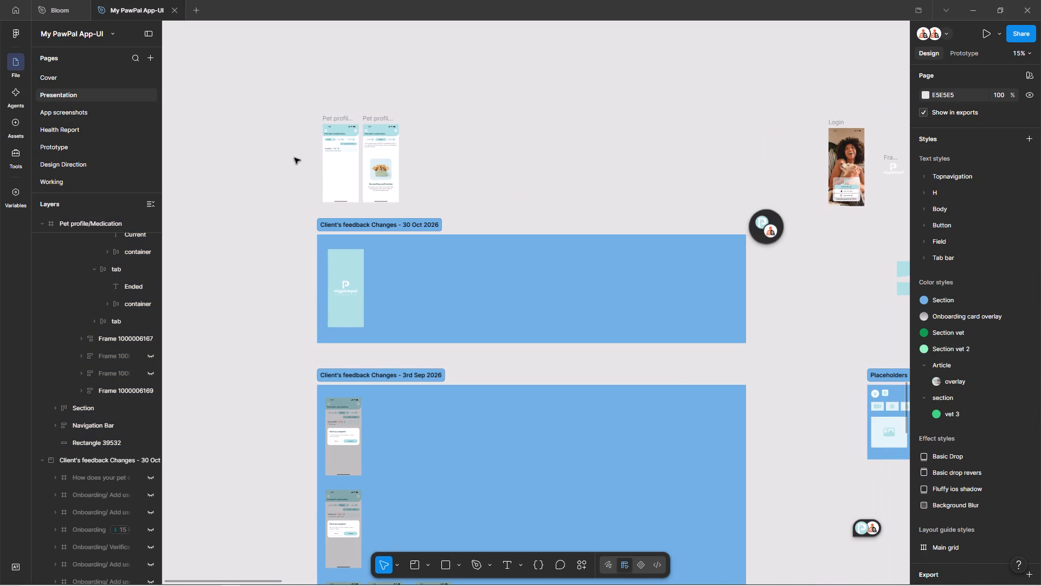
pyautogui.hotkey('shift', 's')
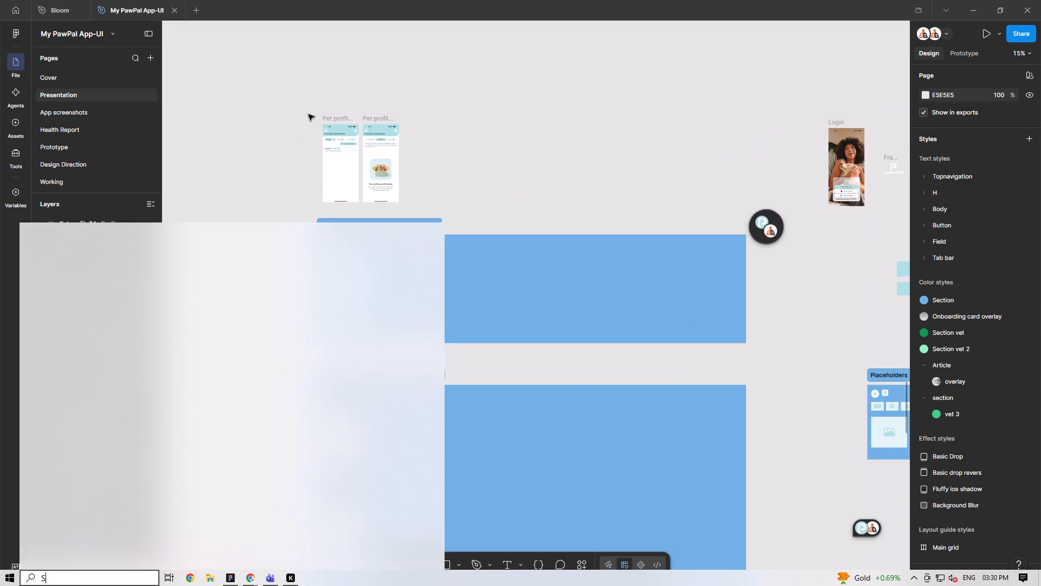
pyautogui.hotkey('shift', 's')
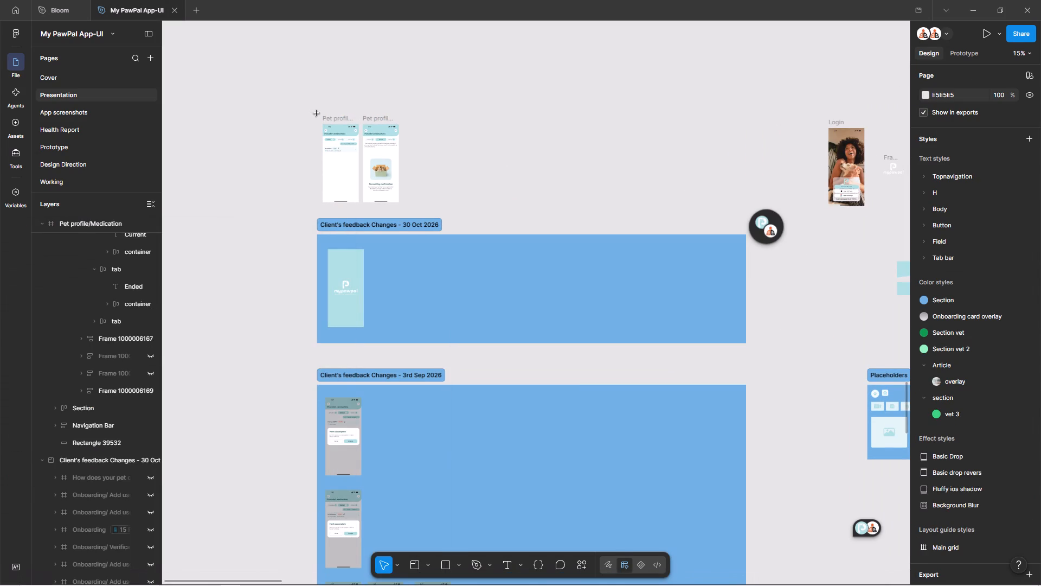
pyautogui.moveTo(312, 110); pyautogui.dragTo(592, 207)
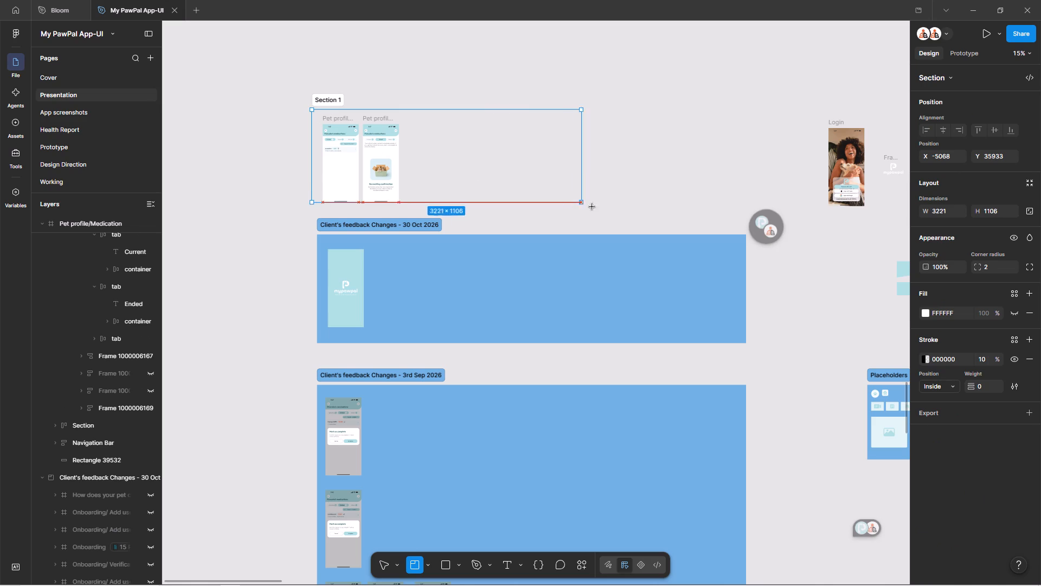
pyautogui.moveTo(592, 207); pyautogui.dragTo(691, 214)
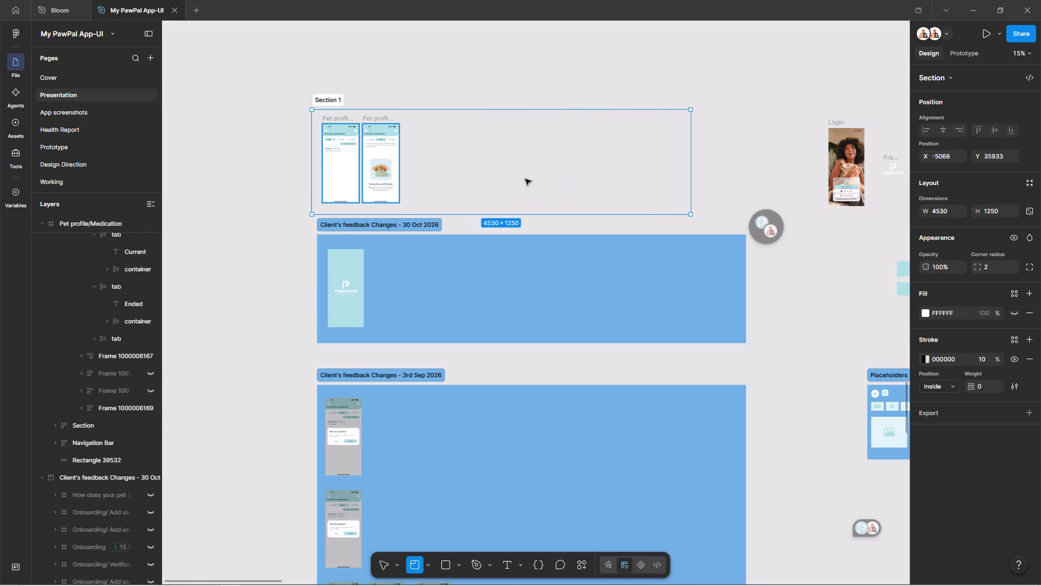
pyautogui.moveTo(503, 173); pyautogui.dragTo(507, 174)
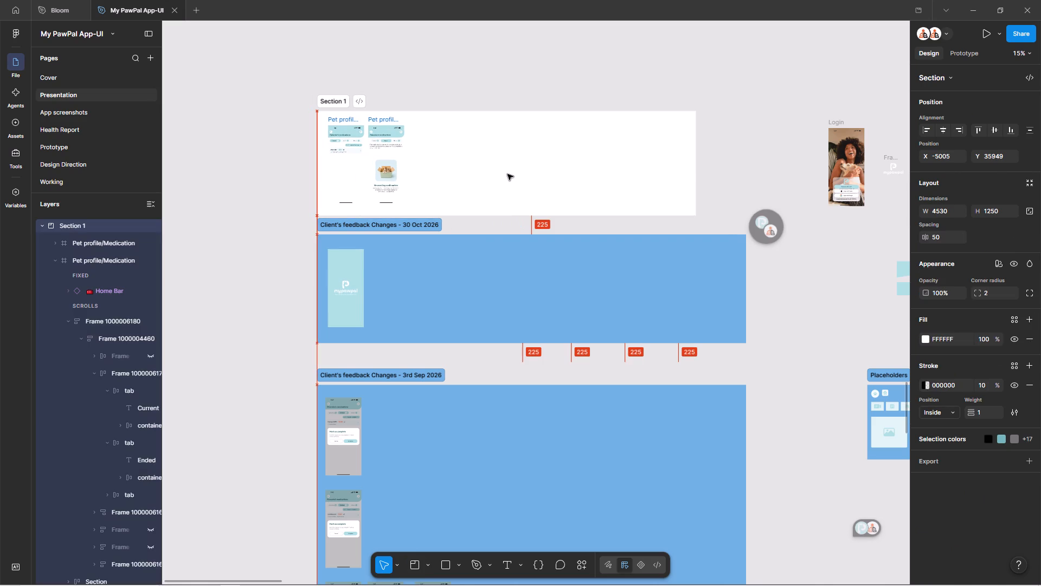
pyautogui.moveTo(507, 174); pyautogui.dragTo(508, 174)
pyautogui.press('i')
pyautogui.click(505, 261)
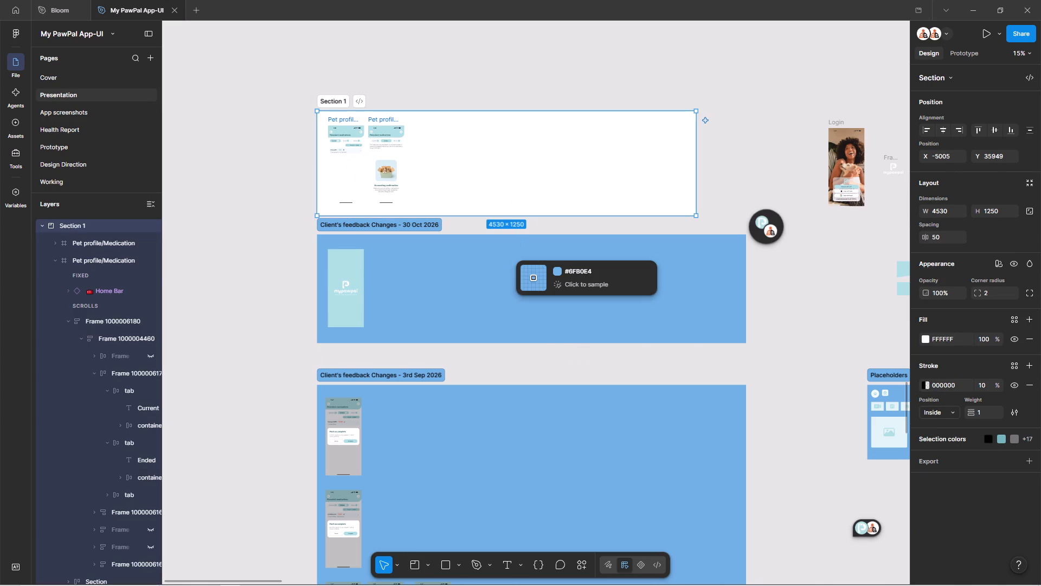
# Rename the new section "Client's feedback Changes - 29 Oct 2026", reusing the title text of the 30 Oct section.
pyautogui.doubleClick(329, 105)
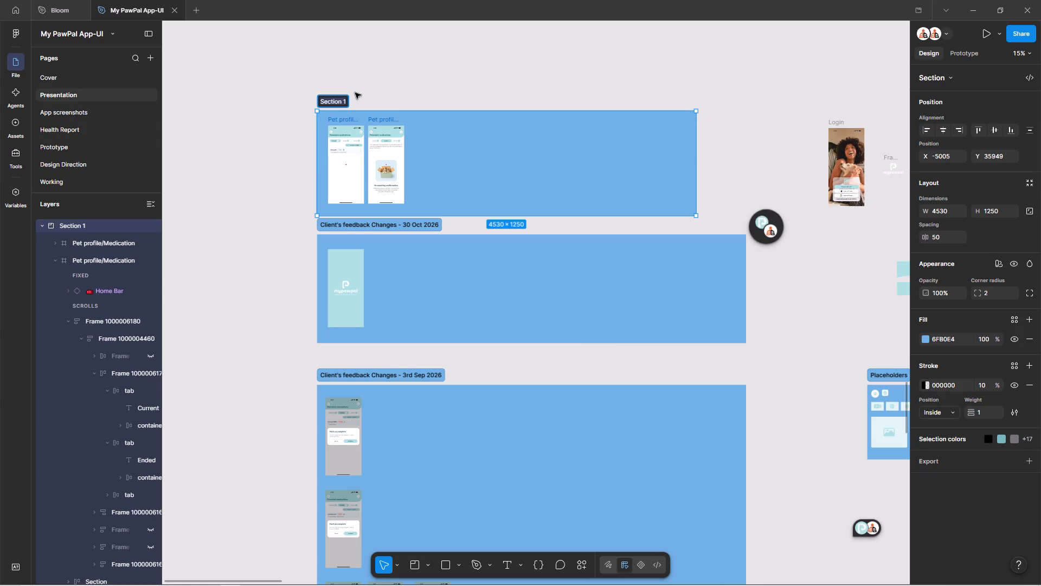
pyautogui.hotkey('alt', 'Tab')
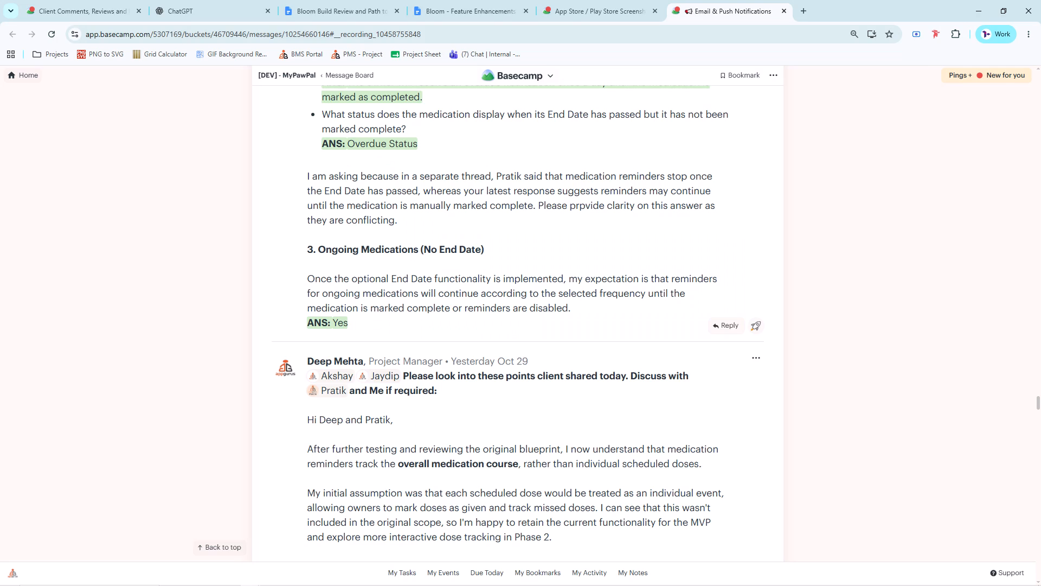
pyautogui.hotkey('alt', 'Tab')
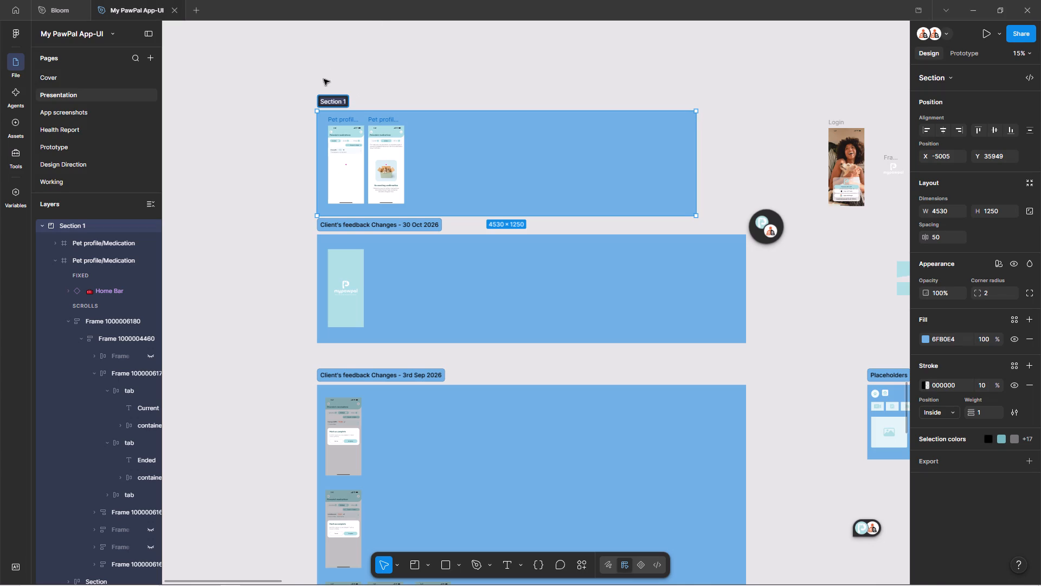
pyautogui.click(409, 220)
pyautogui.click(416, 233)
pyautogui.doubleClick(420, 226)
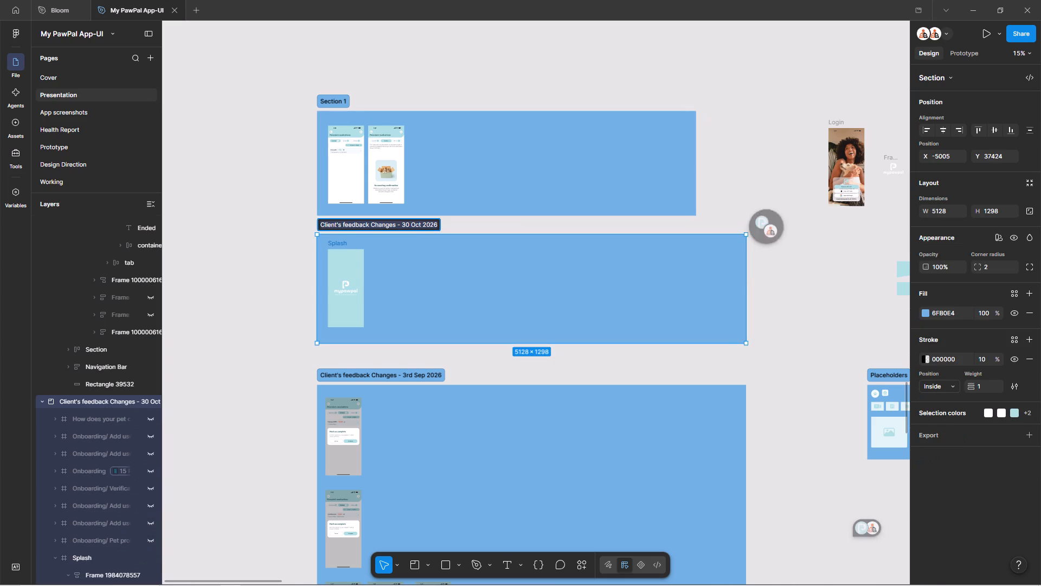
pyautogui.hotkey('ctrl', 'c')
pyautogui.hotkey('ctrl', 'v')
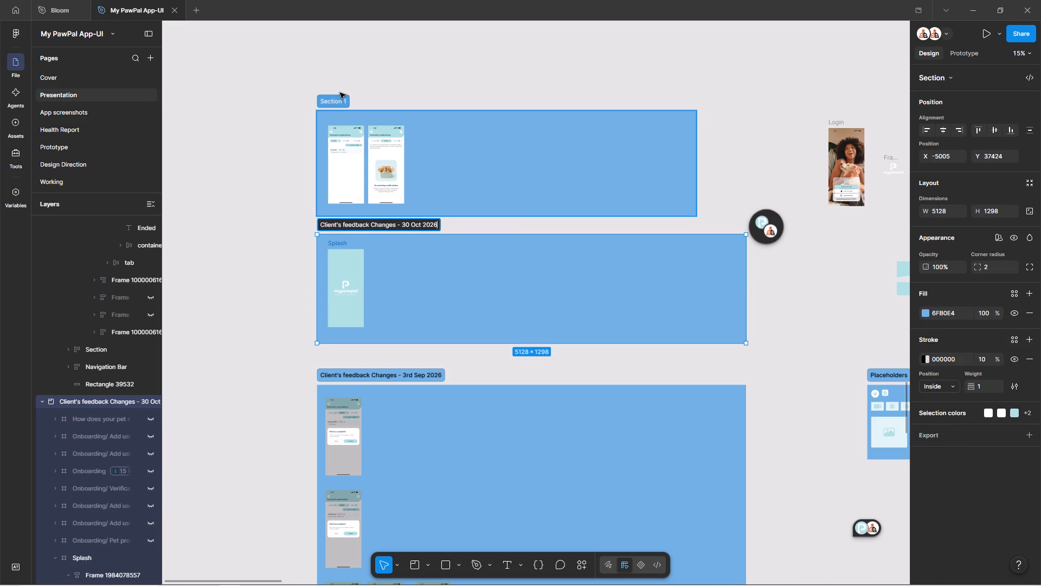
pyautogui.hotkey('ctrl', 'a')
pyautogui.hotkey('ctrl', 'c')
pyautogui.doubleClick(345, 103)
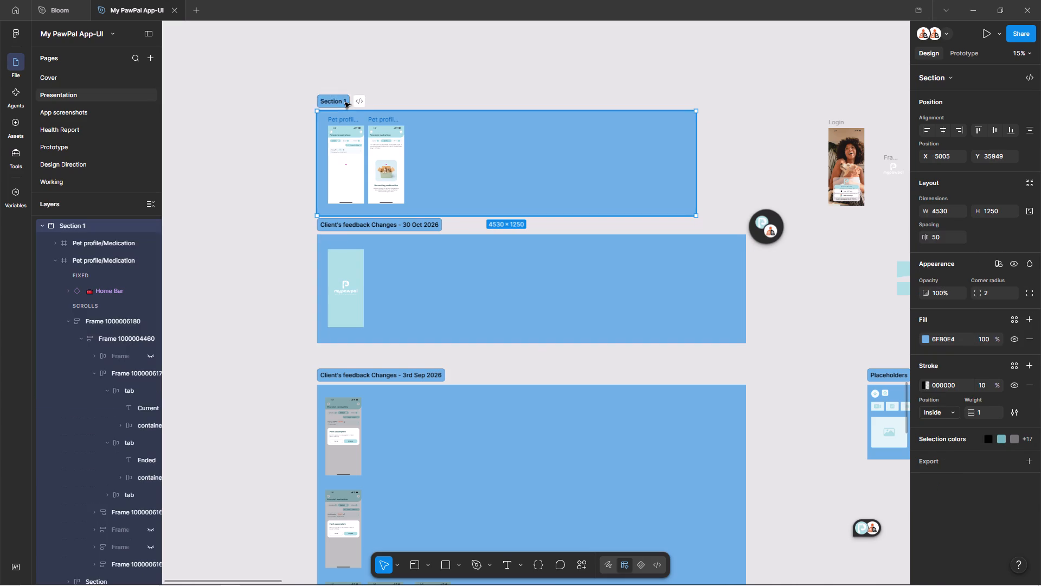
pyautogui.click(341, 103)
pyautogui.click(341, 103)
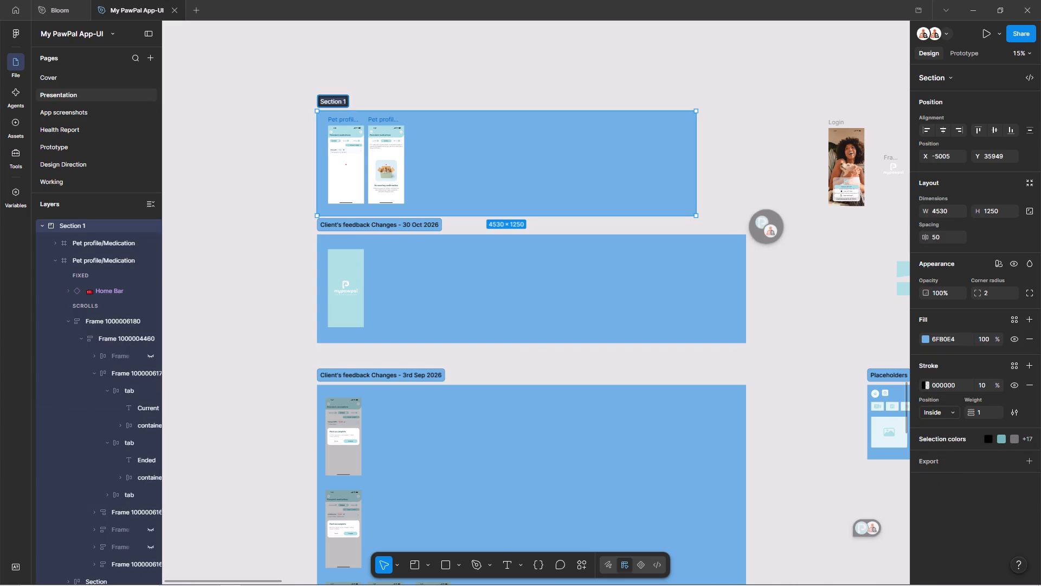
pyautogui.hotkey('ctrl', 'a')
pyautogui.hotkey('ctrl', 'v')
pyautogui.click(408, 100)
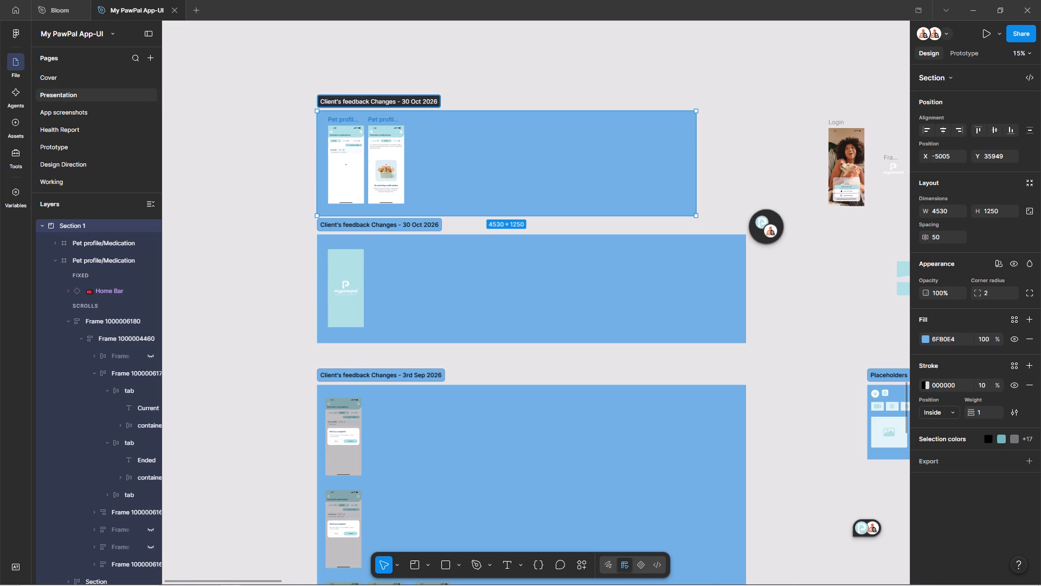
pyautogui.press('BackSpace')
pyautogui.press('BackSpace')
pyautogui.write('29')
pyautogui.press('Return')
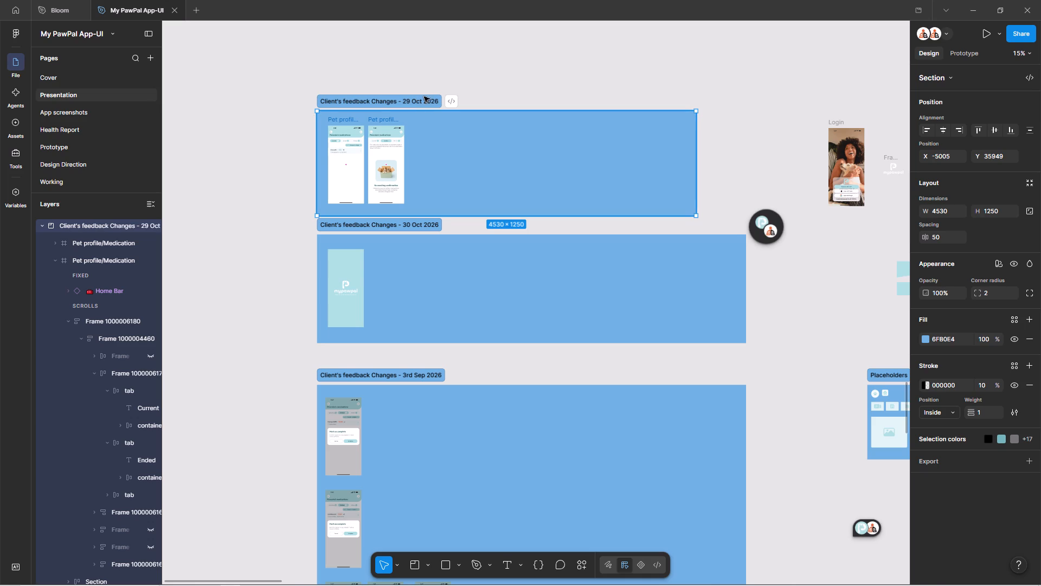
# Compare the two medication frames in the 29 Oct section with the Basecamp requests for tab labels, explanatory messaging and empty-state messaging.
pyautogui.click(503, 64)
pyautogui.keyDown('ctrl'); pyautogui.scroll(6, 350, 162); pyautogui.keyUp('ctrl')
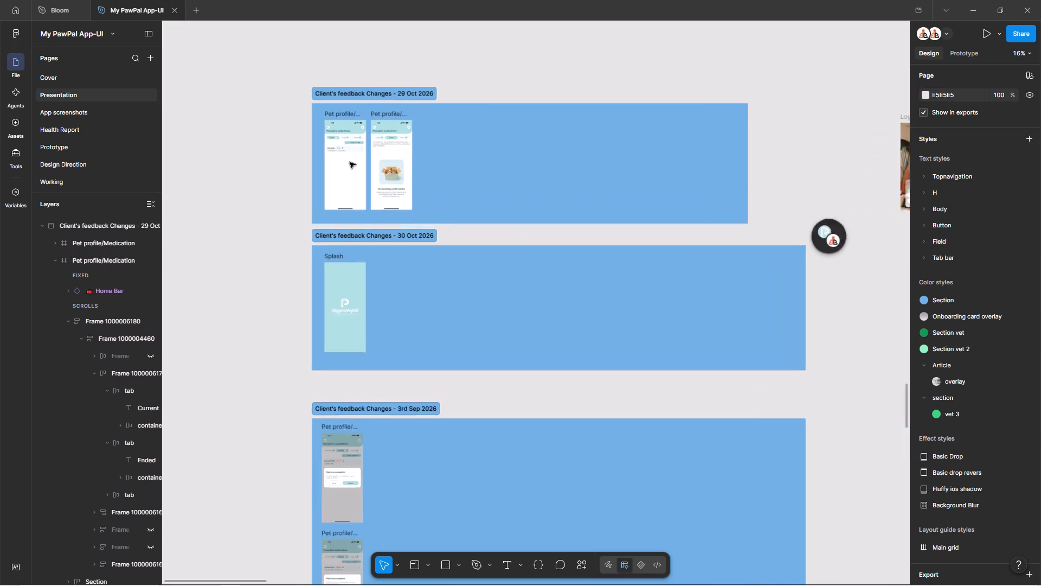
pyautogui.hotkey('alt', 'Tab')
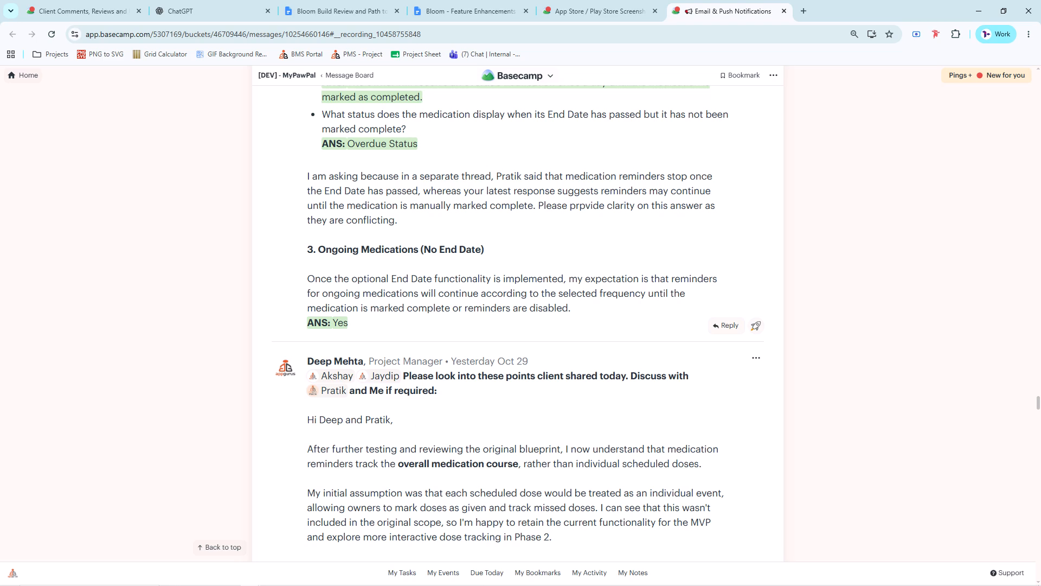
pyautogui.hotkey('alt', 'Tab')
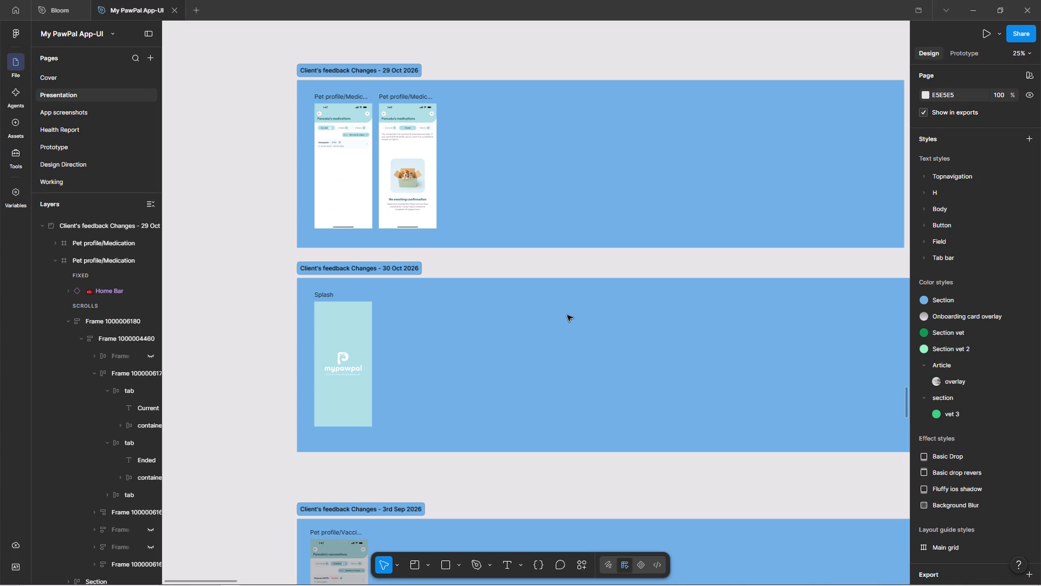
pyautogui.click(252, 221)
pyautogui.keyDown('ctrl'); pyautogui.scroll(2, 399, 103); pyautogui.keyUp('ctrl')
pyautogui.keyDown('ctrl'); pyautogui.scroll(-1, 399, 101); pyautogui.keyUp('ctrl')
pyautogui.keyDown('ctrl'); pyautogui.scroll(4, 399, 101); pyautogui.keyUp('ctrl')
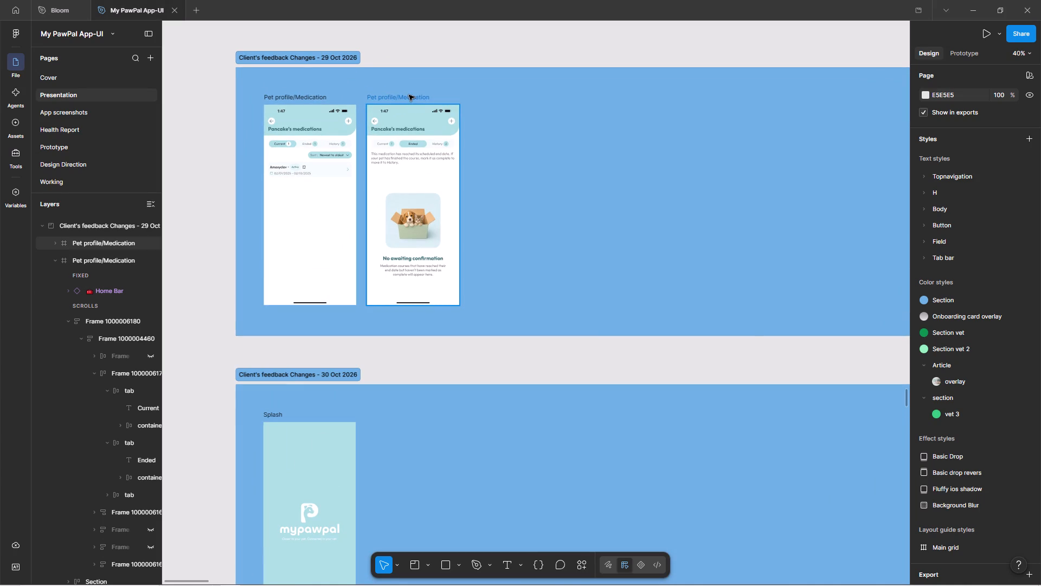
pyautogui.keyDown('ctrl'); pyautogui.scroll(5, 391, 87); pyautogui.keyUp('ctrl')
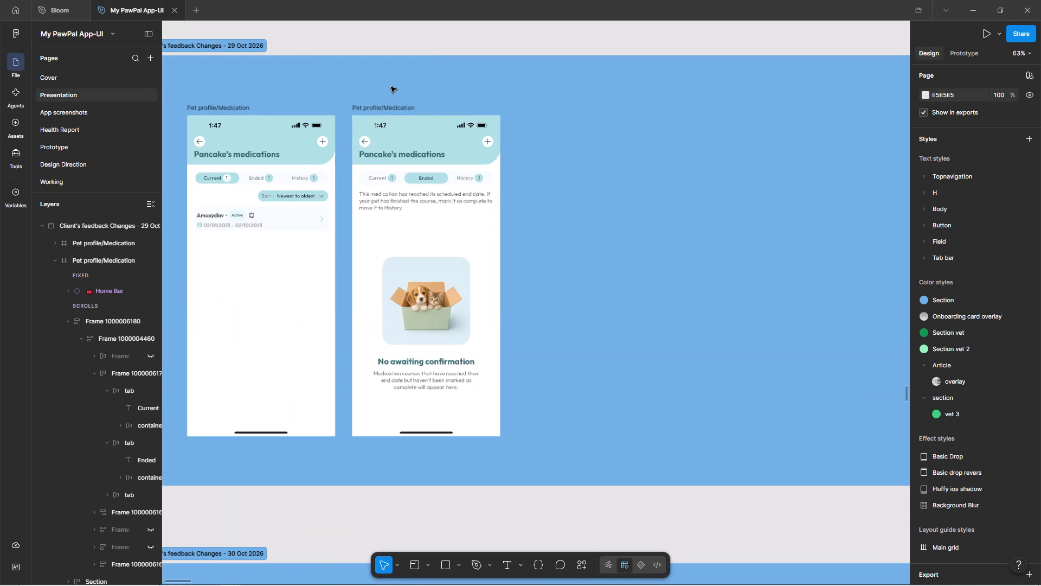
pyautogui.hotkey('alt', 'Tab')
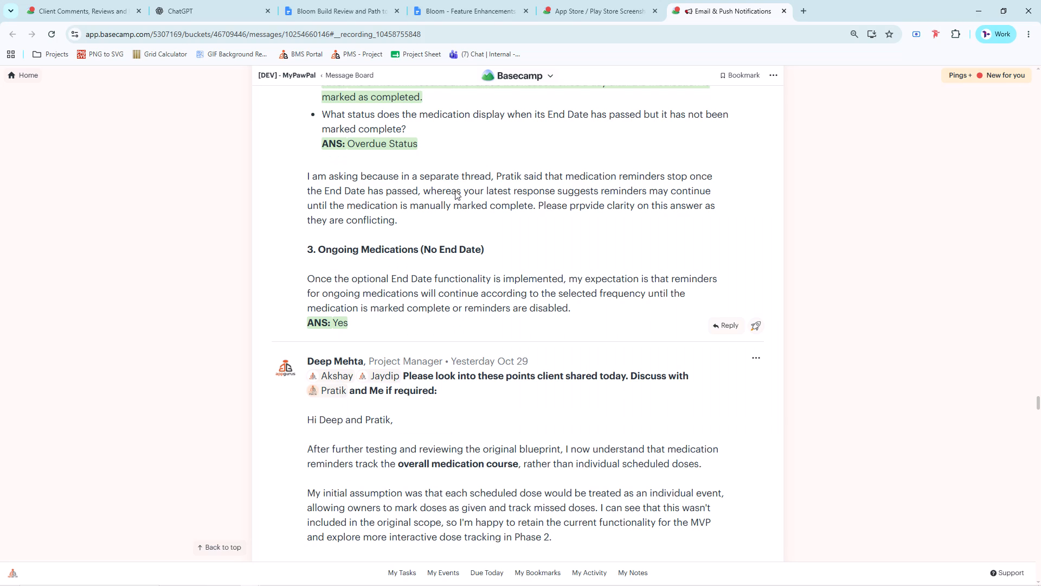
pyautogui.scroll(-7, 397, 272)
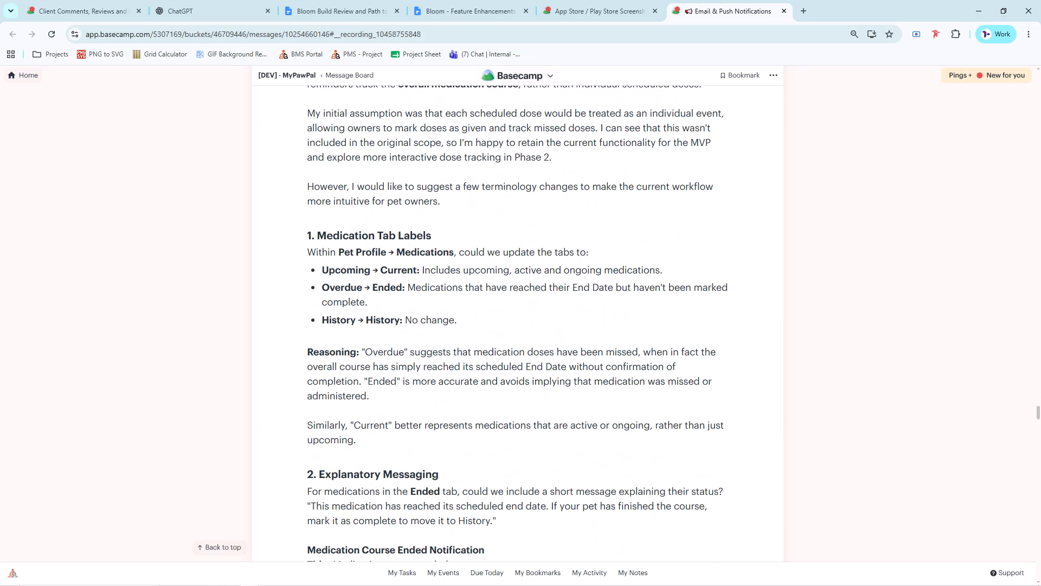
pyautogui.hotkey('alt', 'Tab')
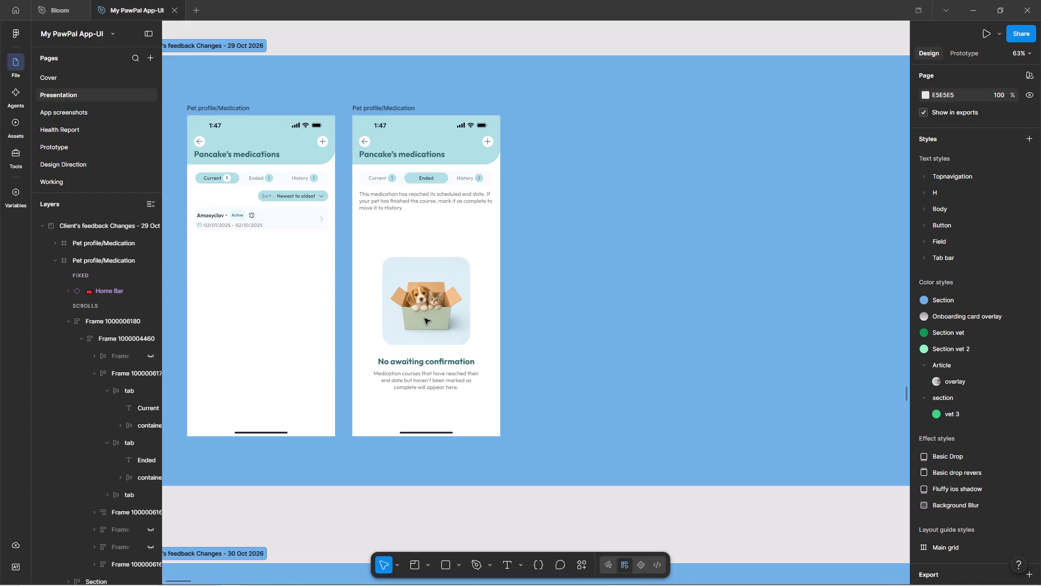
pyautogui.hotkey('alt', 'Tab')
pyautogui.scroll(-4, 410, 349)
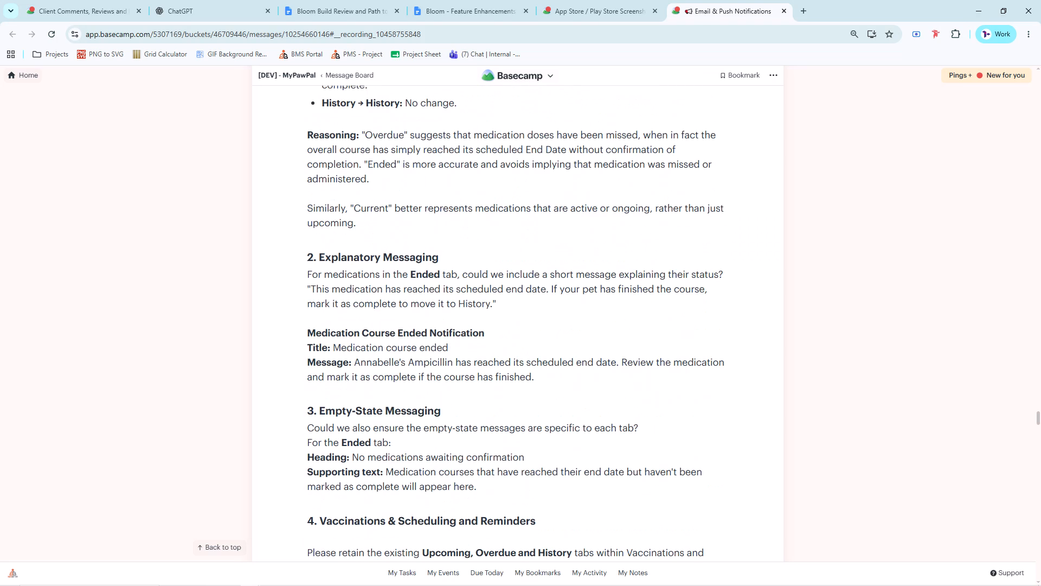
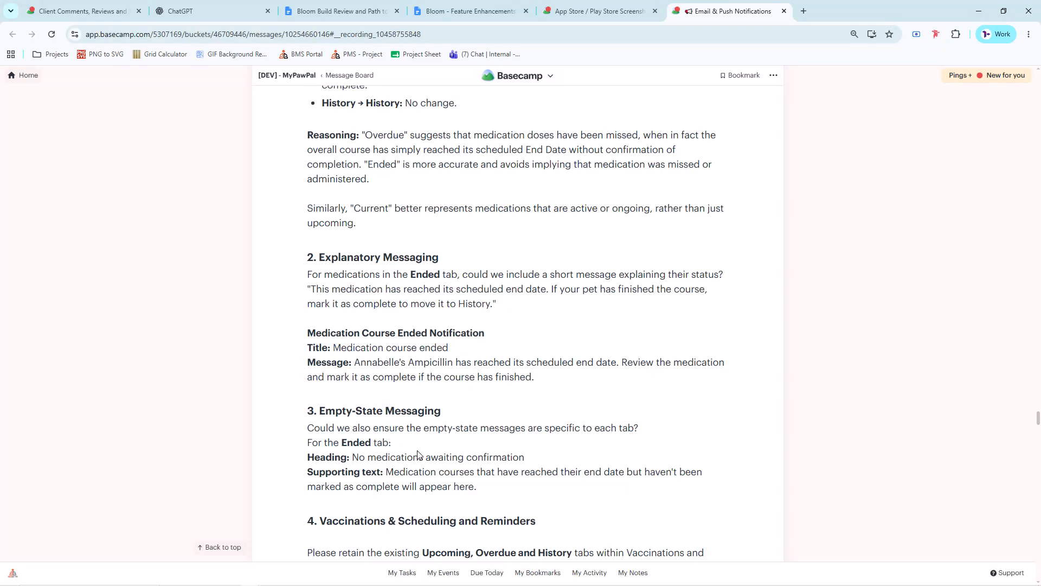
# Compare the empty-state heading and supporting text on the Figma Ended-tab frame with the wording requested in the Basecamp post.
pyautogui.hotkey('alt', 'Tab')
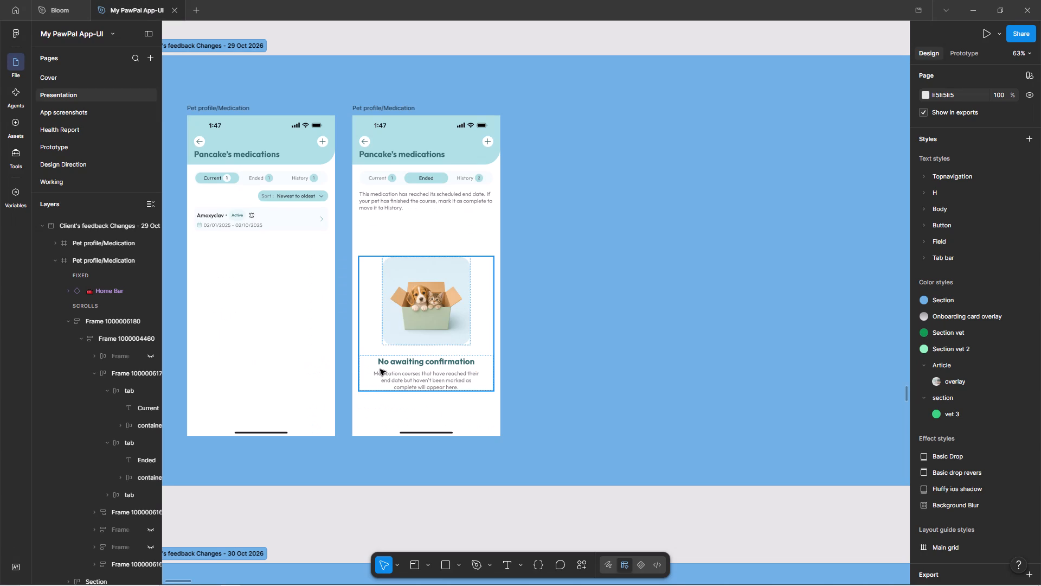
pyautogui.hotkey('alt', 'Tab')
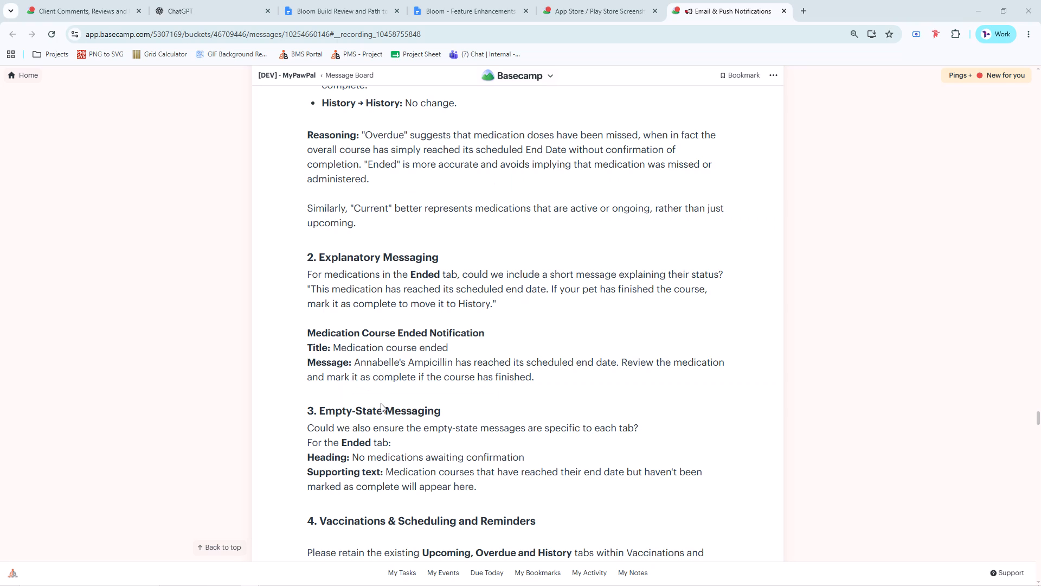
pyautogui.hotkey('alt', 'Tab')
pyautogui.hotkey('alt', 'Tab')
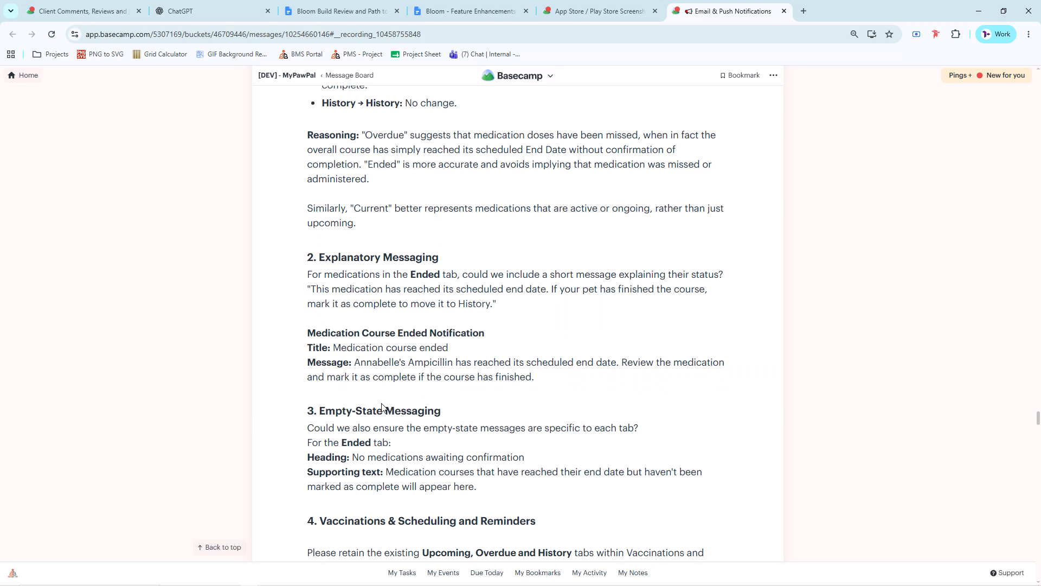
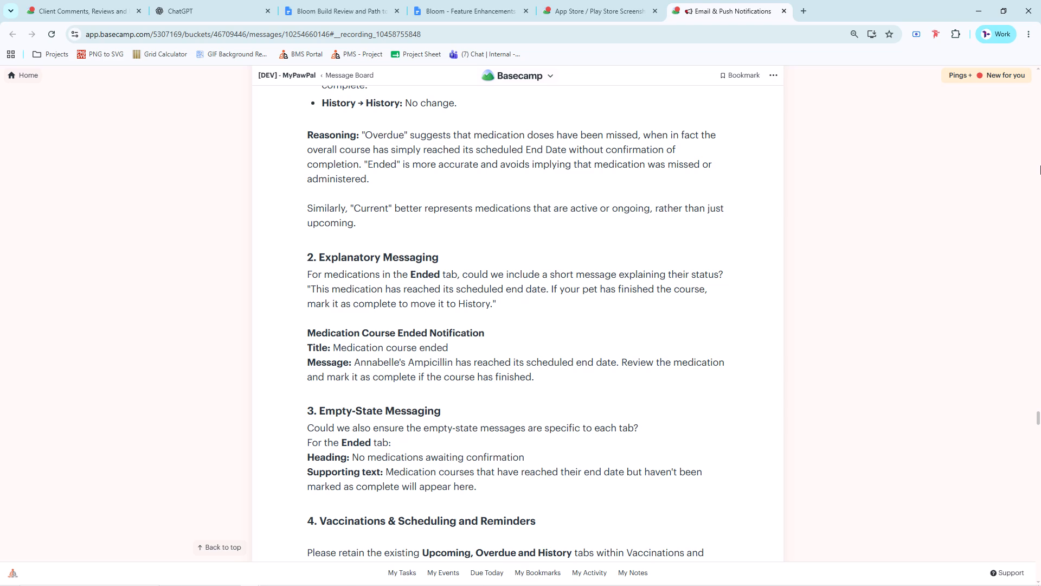
# In Figma, view the whole page with the interface hidden and look over the Pet owner - Updated UI sections.
pyautogui.hotkey('alt', 'Tab')
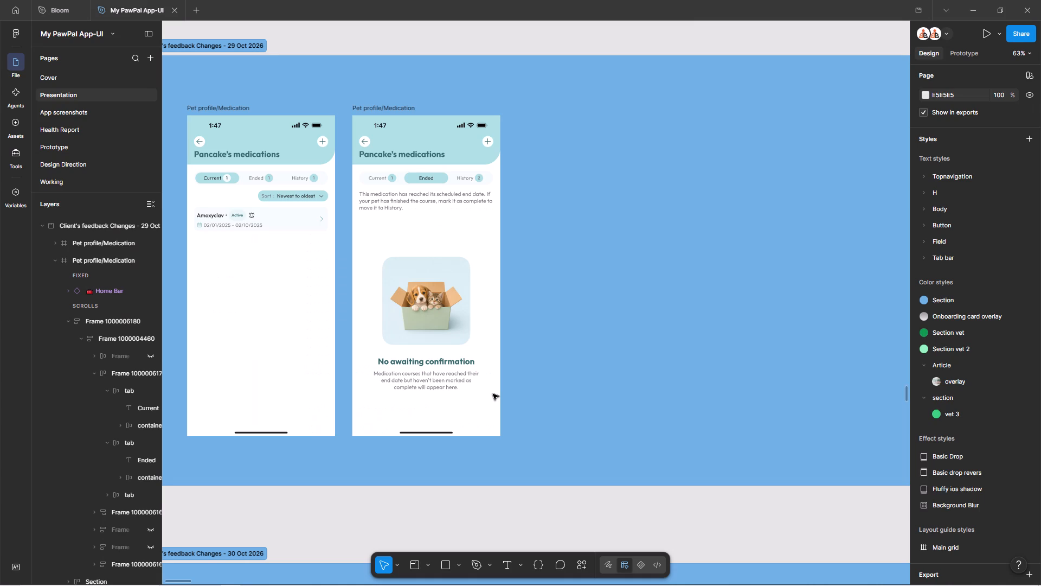
pyautogui.hotkey('alt', 'Tab')
pyautogui.hotkey('alt', 'Tab')
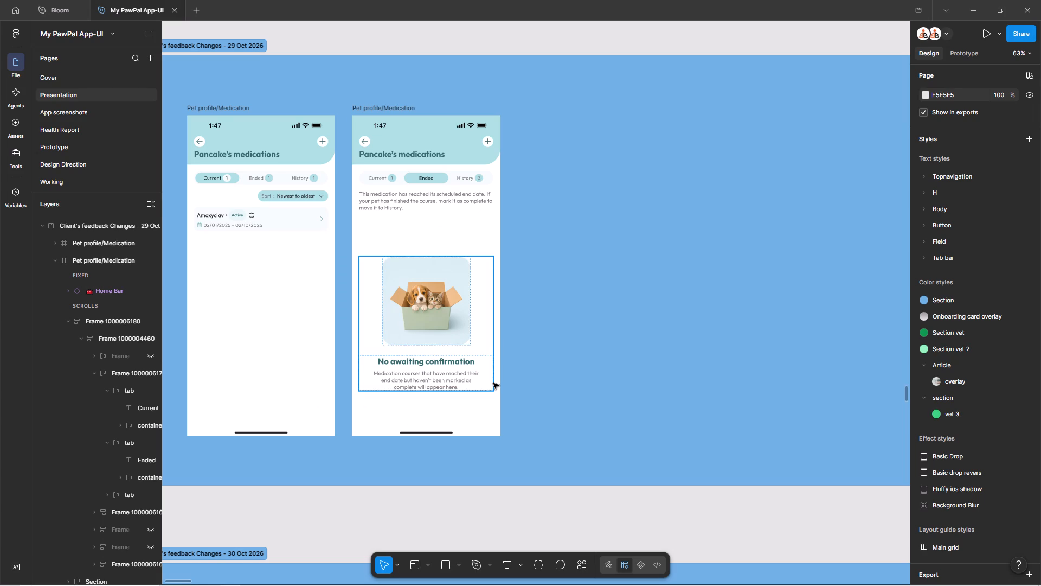
pyautogui.hotkey('ctrl', '\\')
pyautogui.hotkey('shift', '!')
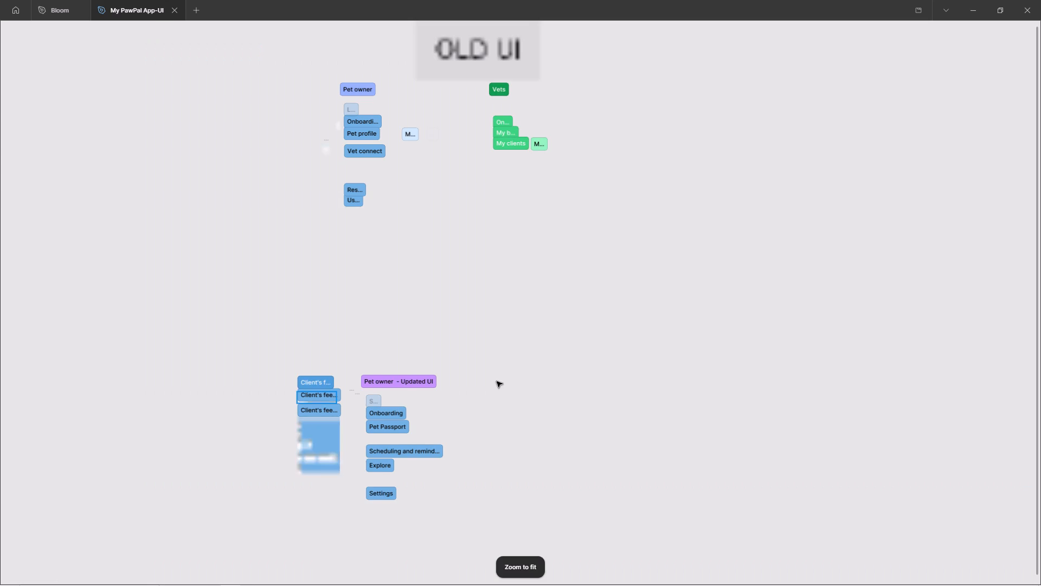
pyautogui.keyDown('ctrl'); pyautogui.scroll(11, 498, 453); pyautogui.keyUp('ctrl')
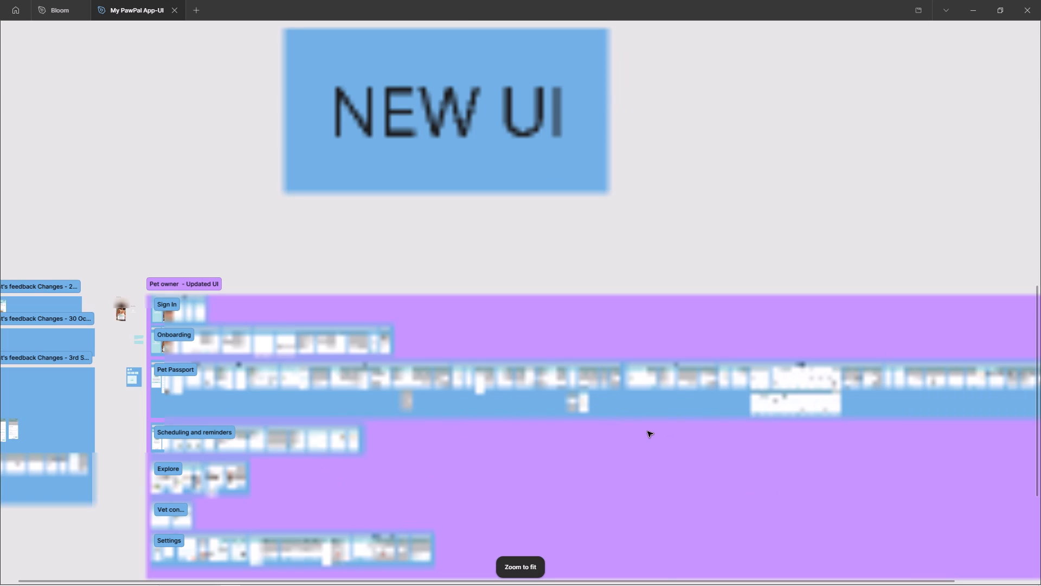
pyautogui.keyDown('ctrl'); pyautogui.scroll(11, 656, 421); pyautogui.keyUp('ctrl')
# Switch to the Basecamp post and read on through the "Scheduling & Reminders – Existing Records Not Appearing" feedback.
pyautogui.hotkey('alt', 'Tab')
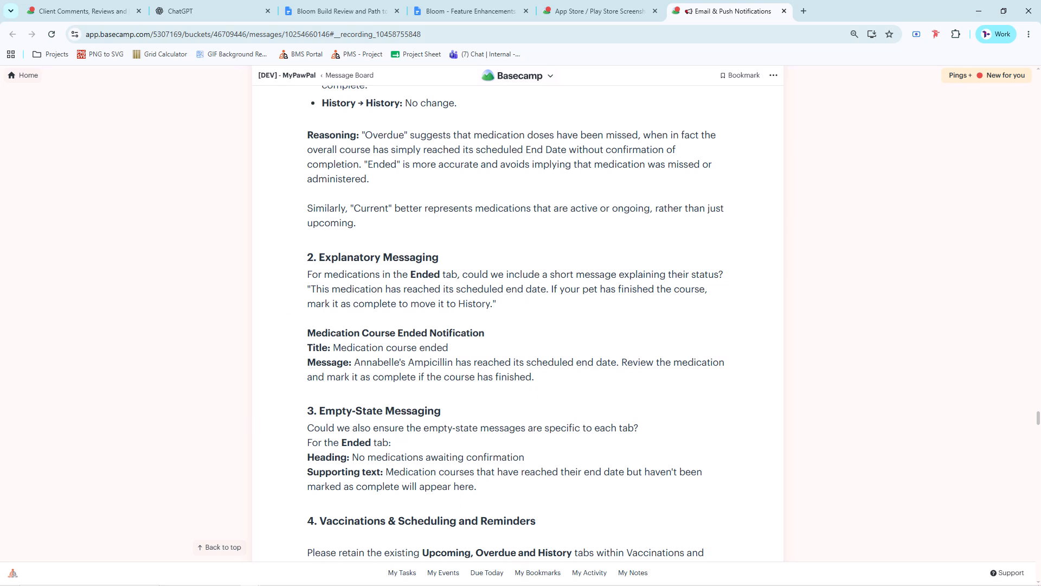
pyautogui.scroll(-4, 457, 477)
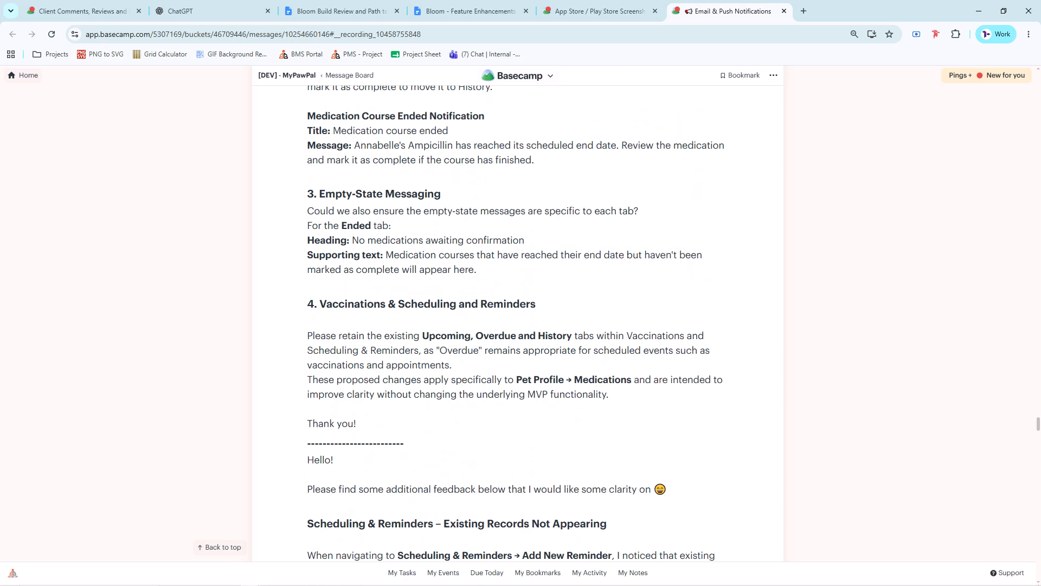
pyautogui.scroll(-2, 461, 405)
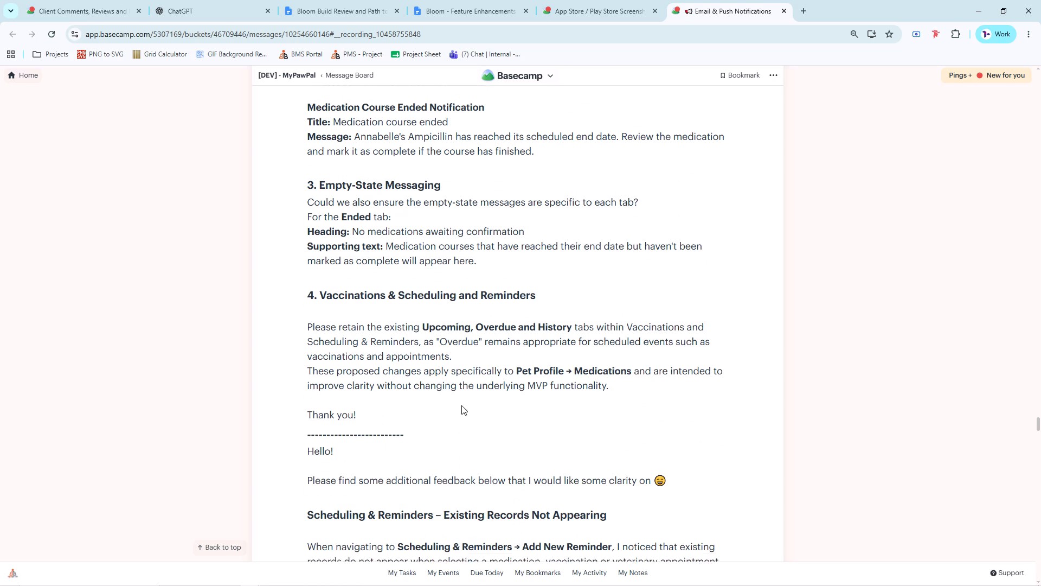
pyautogui.scroll(-2, 461, 405)
pyautogui.moveTo(458, 344); pyautogui.dragTo(570, 339)
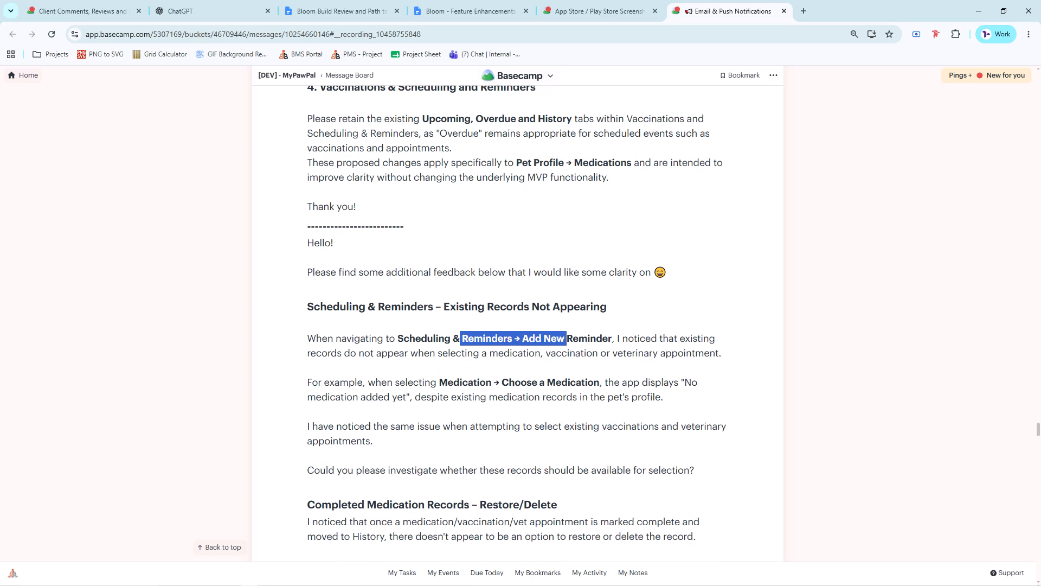
pyautogui.moveTo(570, 339); pyautogui.dragTo(428, 352)
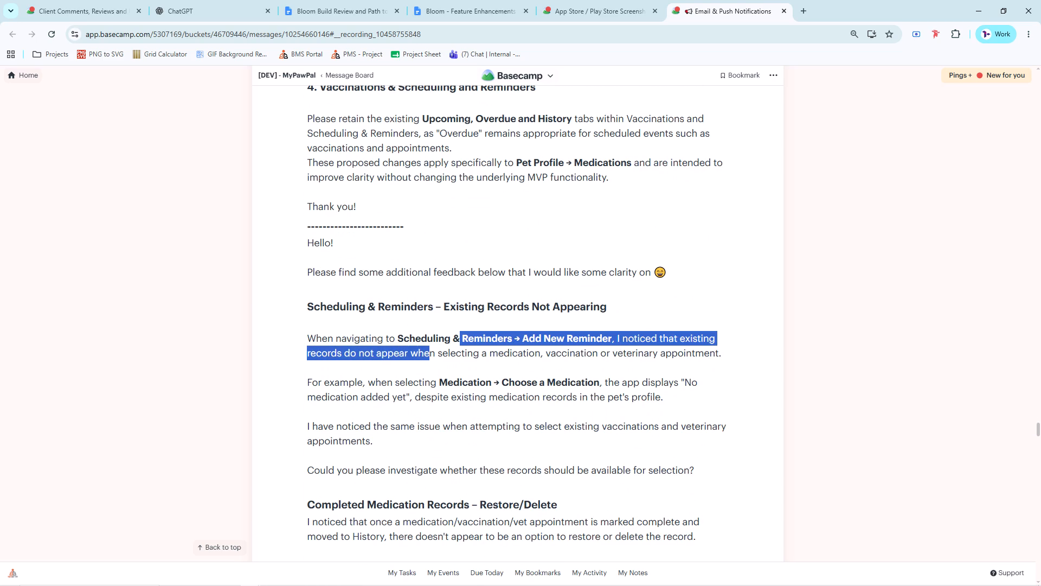
pyautogui.moveTo(428, 352); pyautogui.dragTo(649, 355)
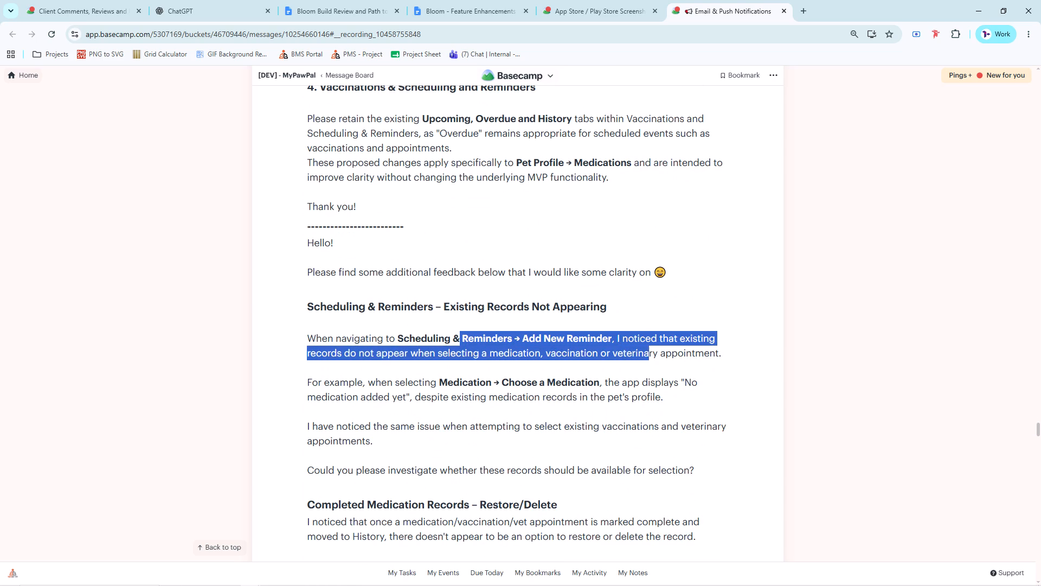
pyautogui.moveTo(649, 355); pyautogui.dragTo(682, 356)
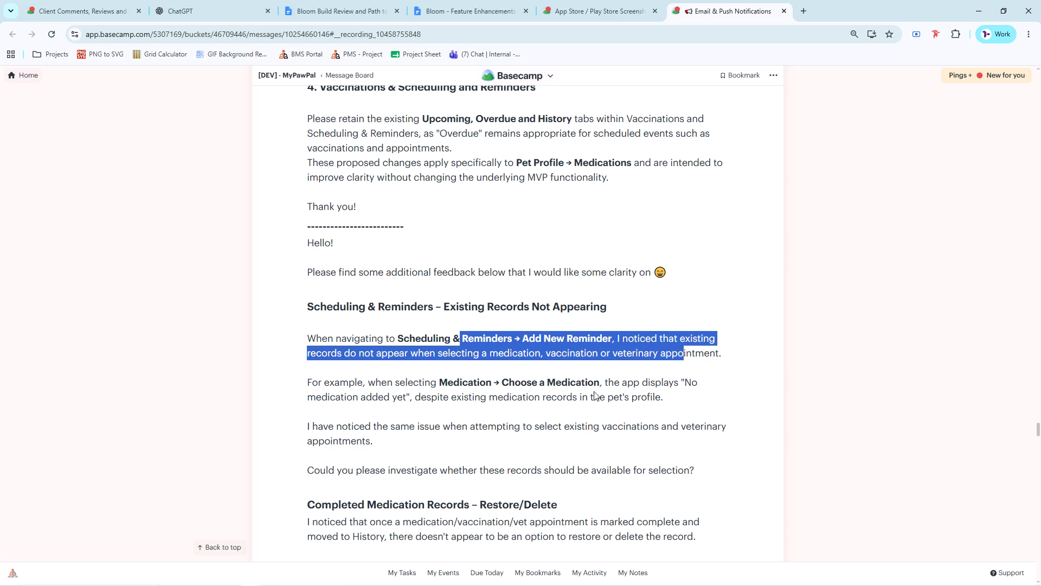
pyautogui.click(400, 387)
pyautogui.click(418, 384)
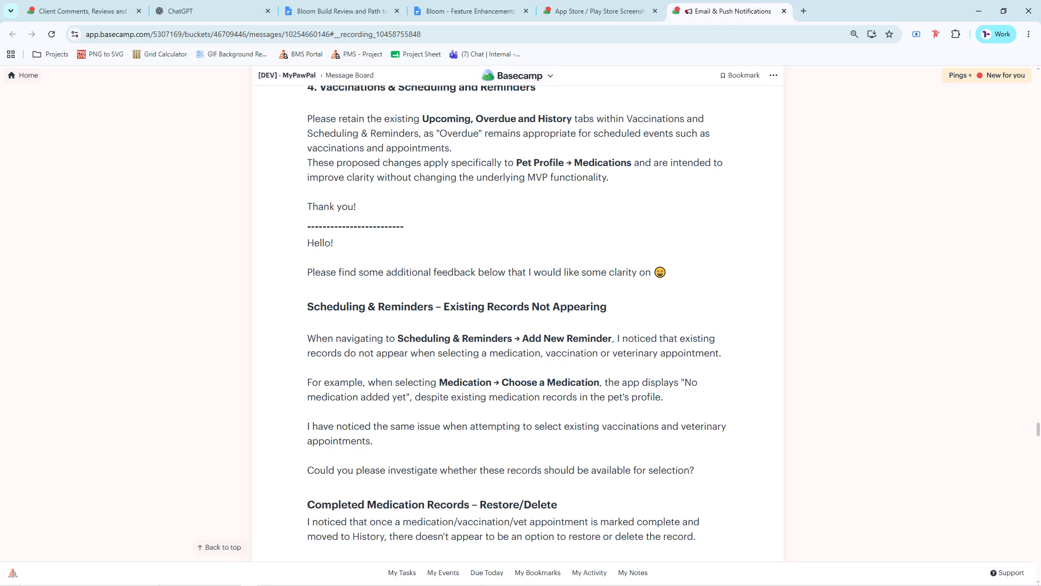
pyautogui.scroll(-1, 631, 401)
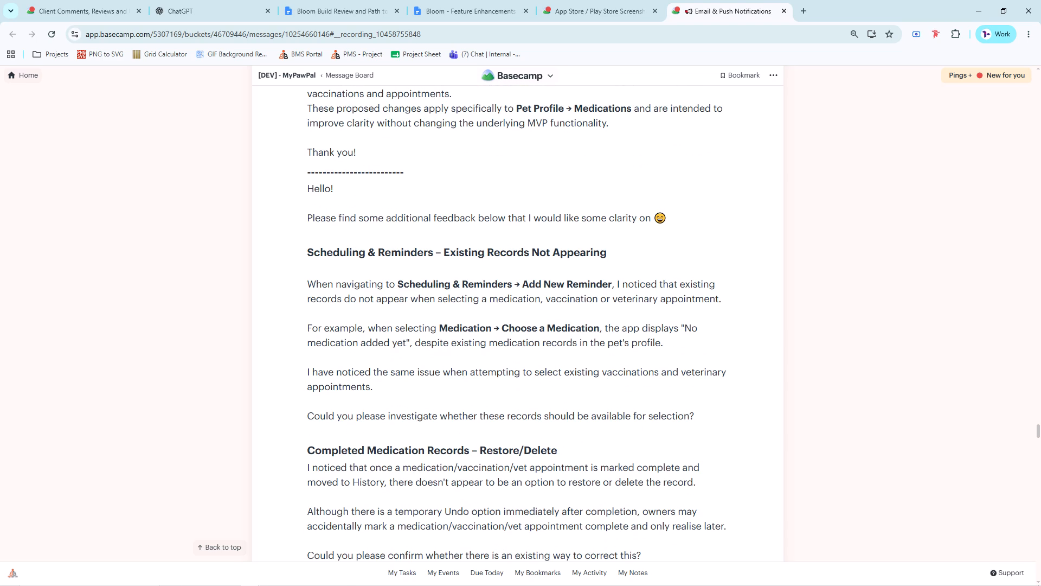
pyautogui.click(367, 417)
pyautogui.click(404, 416)
pyautogui.click(442, 416)
pyautogui.click(490, 416)
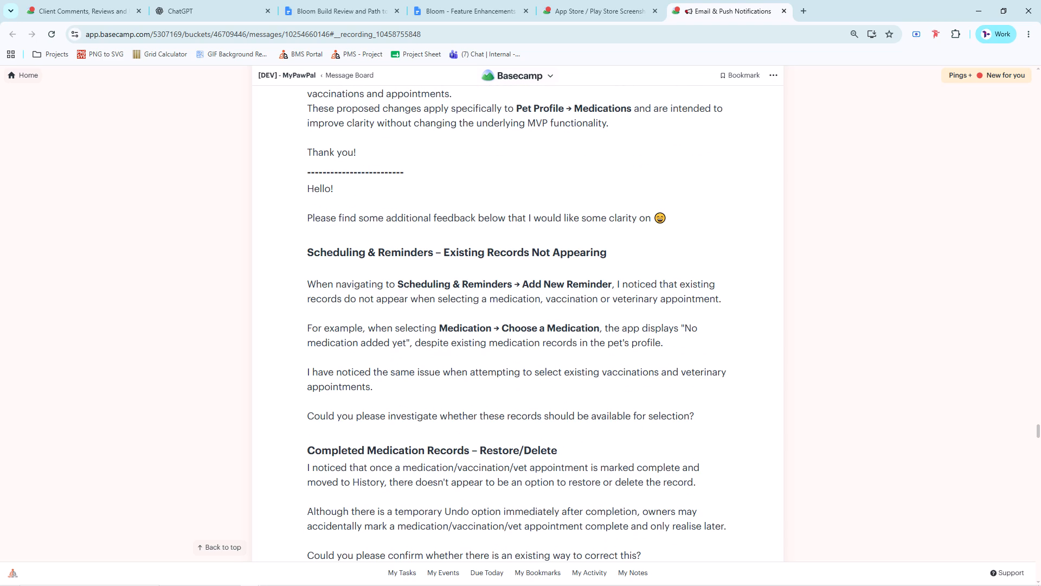
pyautogui.click(532, 416)
pyautogui.click(575, 416)
pyautogui.click(611, 417)
pyautogui.click(655, 417)
# Read the "Completed Medication Records – Restore/Delete" feedback in the Basecamp post.
pyautogui.scroll(-2, 468, 438)
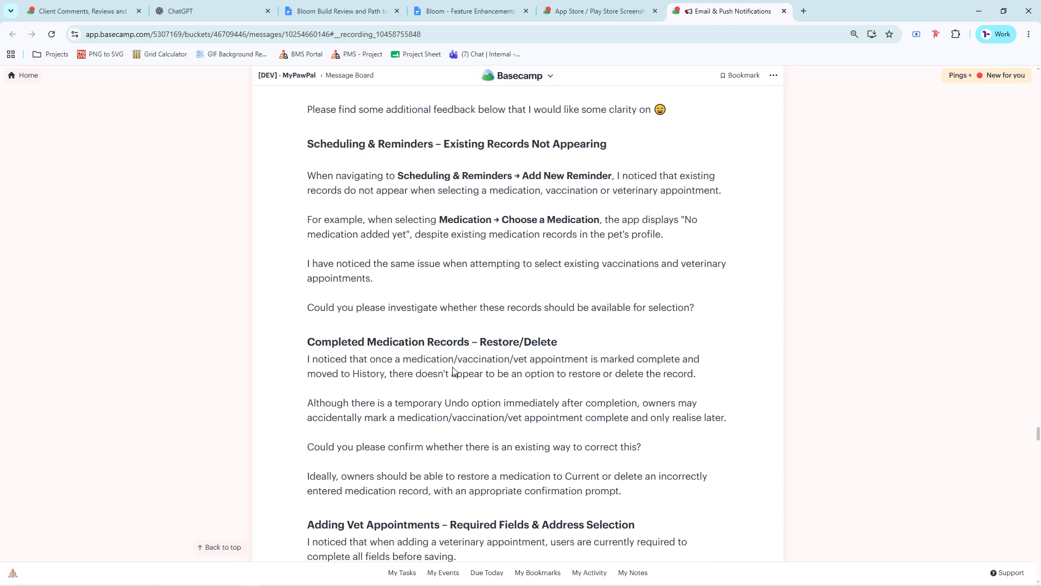
pyautogui.scroll(-1, 452, 367)
pyautogui.scroll(-1, 500, 308)
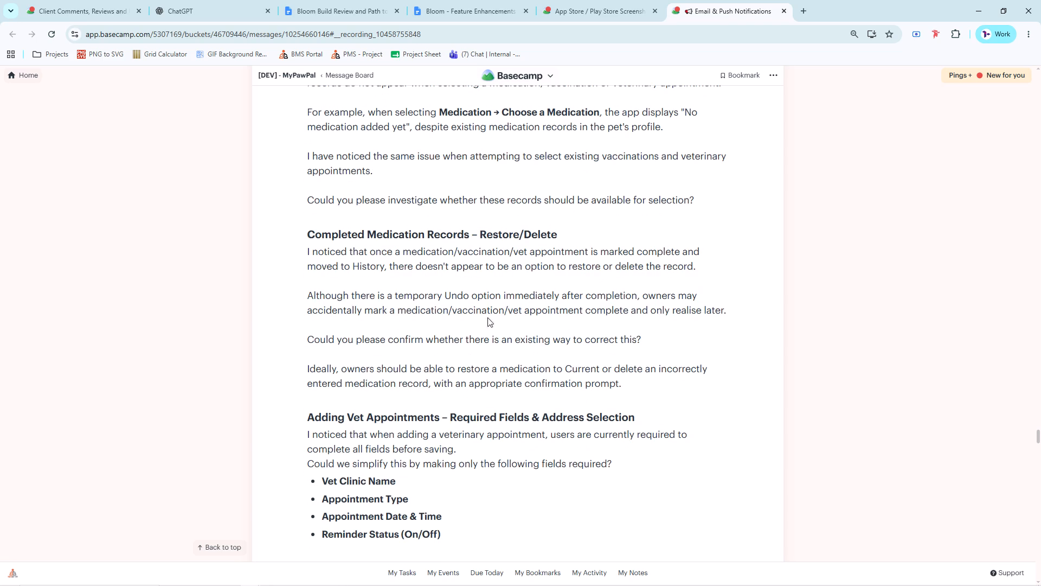
pyautogui.scroll(-1, 411, 415)
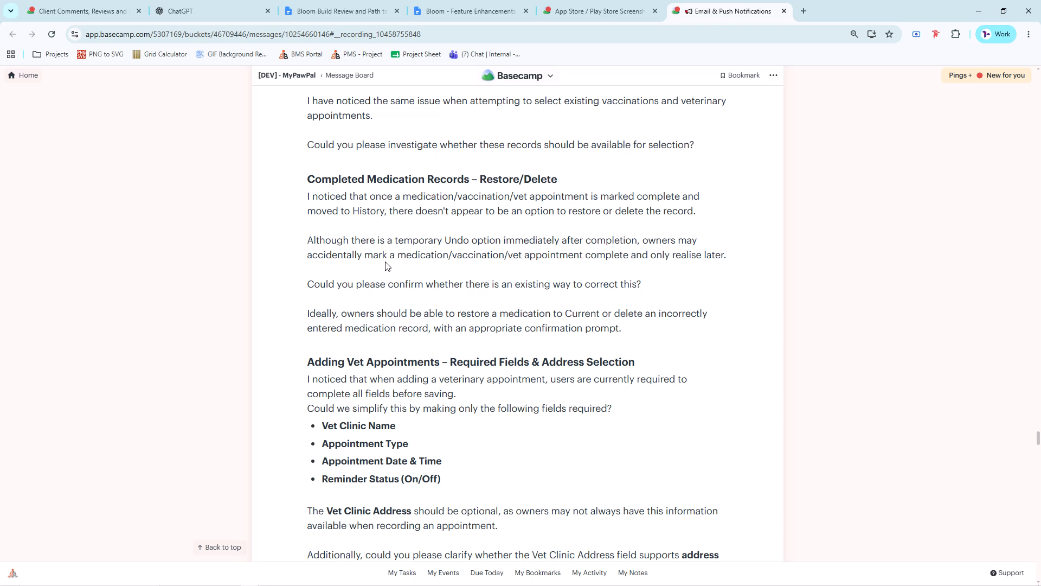
pyautogui.click(390, 283)
pyautogui.moveTo(405, 282); pyautogui.dragTo(406, 282)
pyautogui.moveTo(406, 282); pyautogui.dragTo(638, 288)
pyautogui.click(525, 309)
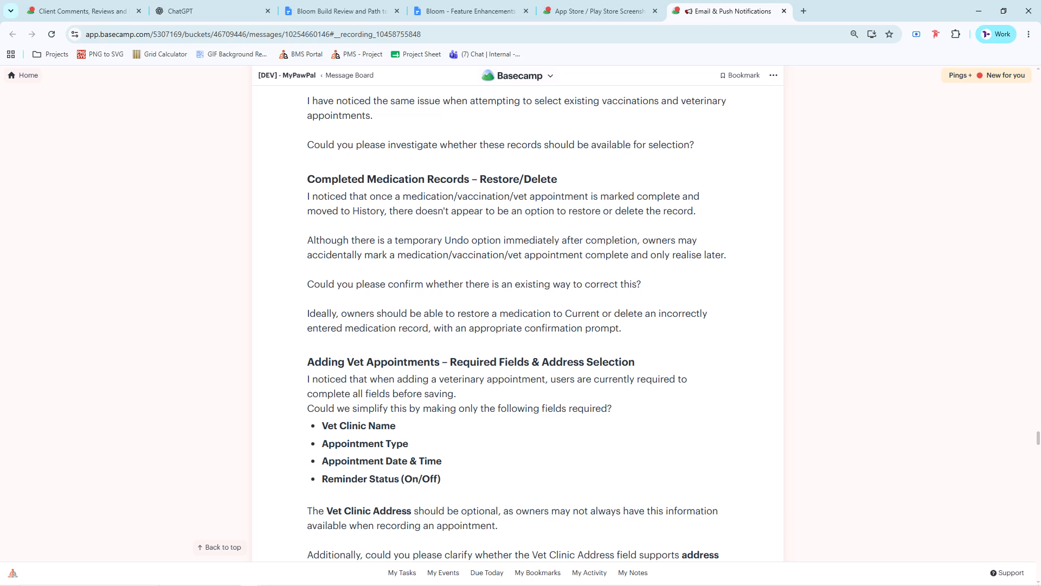
pyautogui.click(352, 318)
pyautogui.moveTo(414, 313); pyautogui.dragTo(500, 313)
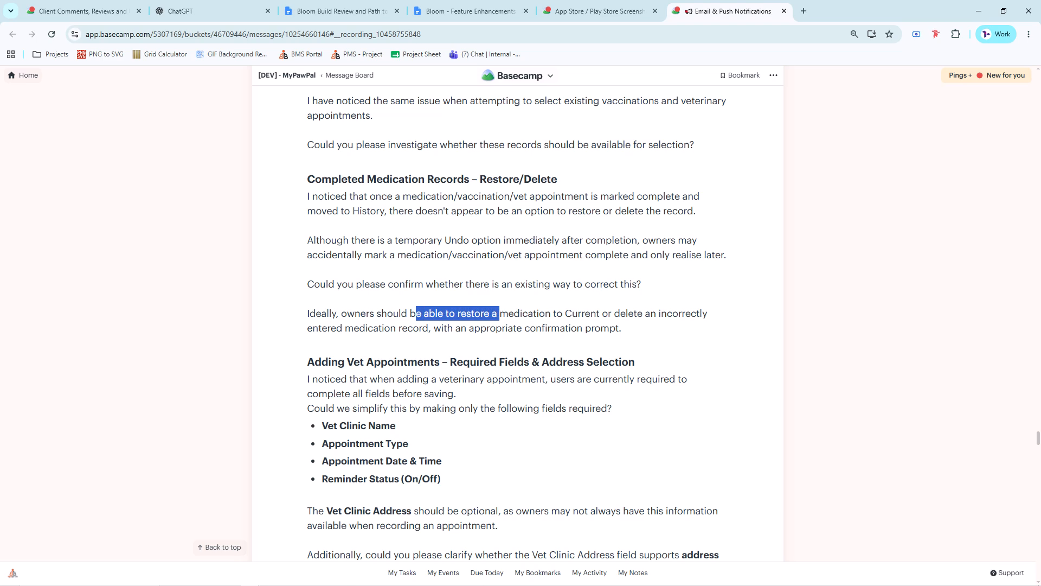
pyautogui.moveTo(500, 313); pyautogui.dragTo(579, 313)
pyautogui.moveTo(579, 313); pyautogui.dragTo(611, 314)
pyautogui.click(621, 312)
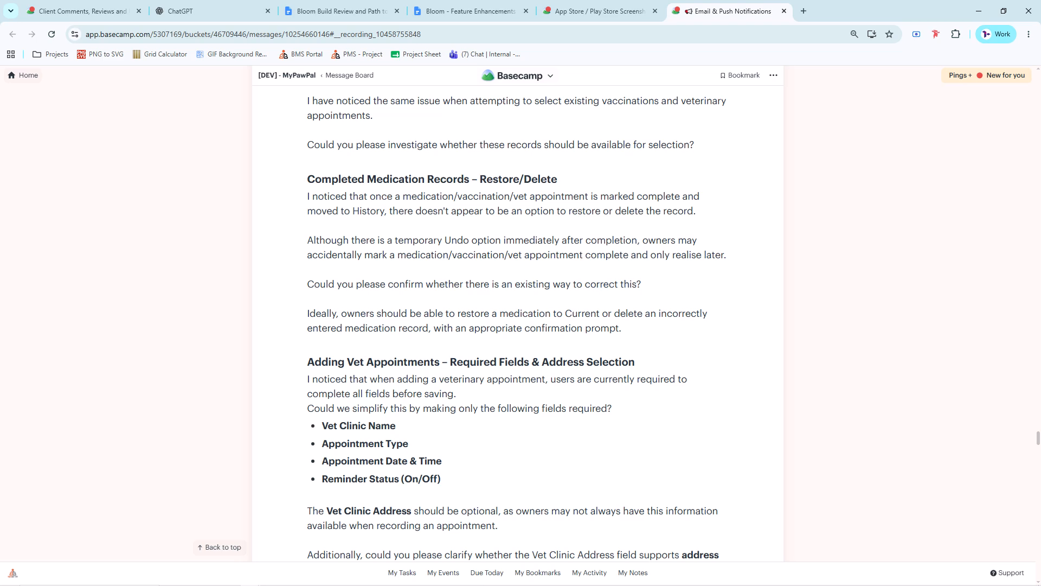
pyautogui.scroll(1, 621, 312)
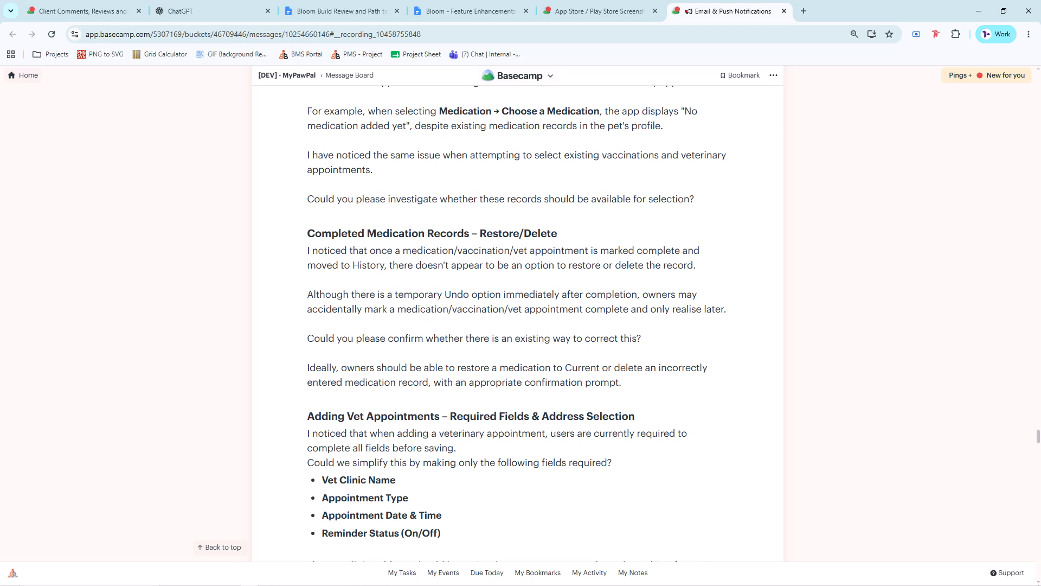
pyautogui.hotkey('alt', 'Tab')
pyautogui.hotkey('alt', 'Tab')
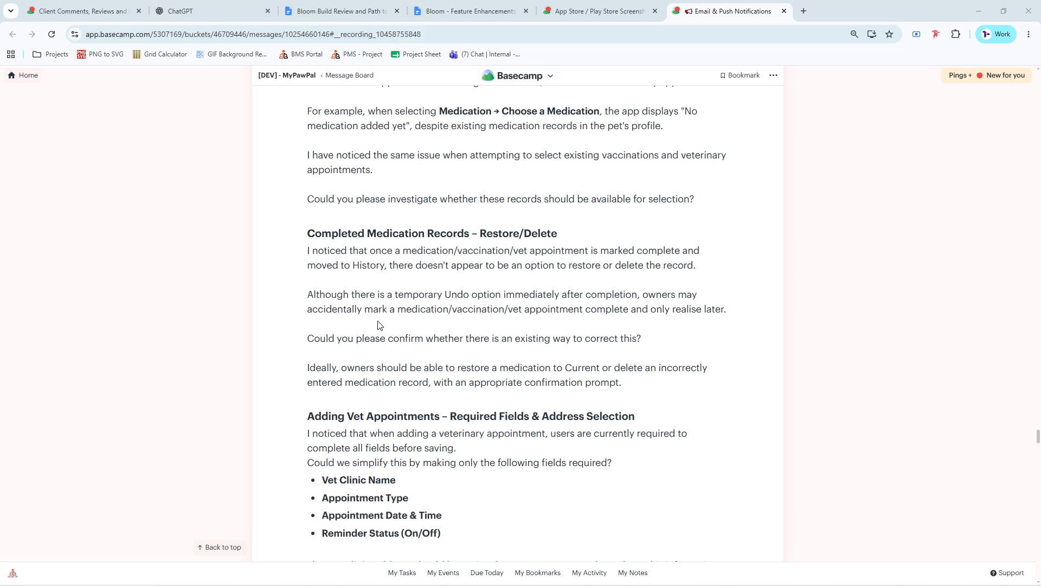
# Re-read the Restore/Delete feedback's opening paragraphs about records moved to History, the temporary Undo option and ways to correct mistakes.
pyautogui.moveTo(367, 252); pyautogui.dragTo(692, 251)
pyautogui.click(412, 272)
pyautogui.doubleClick(444, 269)
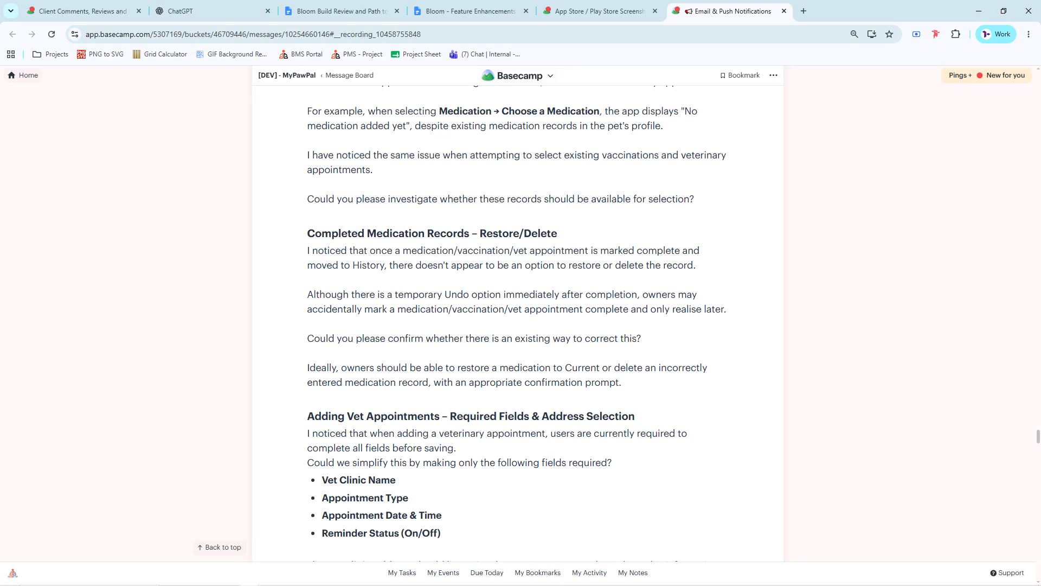
pyautogui.click(475, 265)
pyautogui.click(516, 265)
pyautogui.click(542, 265)
pyautogui.click(601, 262)
pyautogui.click(645, 262)
pyautogui.click(383, 297)
pyautogui.click(406, 296)
pyautogui.click(472, 291)
pyautogui.click(513, 285)
pyautogui.click(543, 285)
pyautogui.click(643, 297)
pyautogui.click(712, 298)
pyautogui.click(337, 315)
pyautogui.click(416, 310)
pyautogui.click(472, 310)
pyautogui.click(538, 307)
pyautogui.click(616, 304)
pyautogui.click(682, 304)
pyautogui.click(361, 331)
pyautogui.click(395, 332)
pyautogui.click(466, 333)
pyautogui.click(533, 339)
pyautogui.click(588, 339)
pyautogui.click(632, 339)
# Read the Restore/Delete feedback's closing paragraph about restoring a medication to Current or deleting an incorrectly entered record.
pyautogui.click(286, 368)
pyautogui.click(317, 367)
pyautogui.click(352, 364)
pyautogui.click(379, 361)
pyautogui.click(421, 366)
pyautogui.click(467, 366)
pyautogui.click(484, 367)
pyautogui.click(534, 368)
pyautogui.click(579, 368)
pyautogui.click(620, 370)
pyautogui.click(665, 367)
pyautogui.click(680, 367)
pyautogui.click(359, 375)
pyautogui.click(406, 365)
pyautogui.click(455, 371)
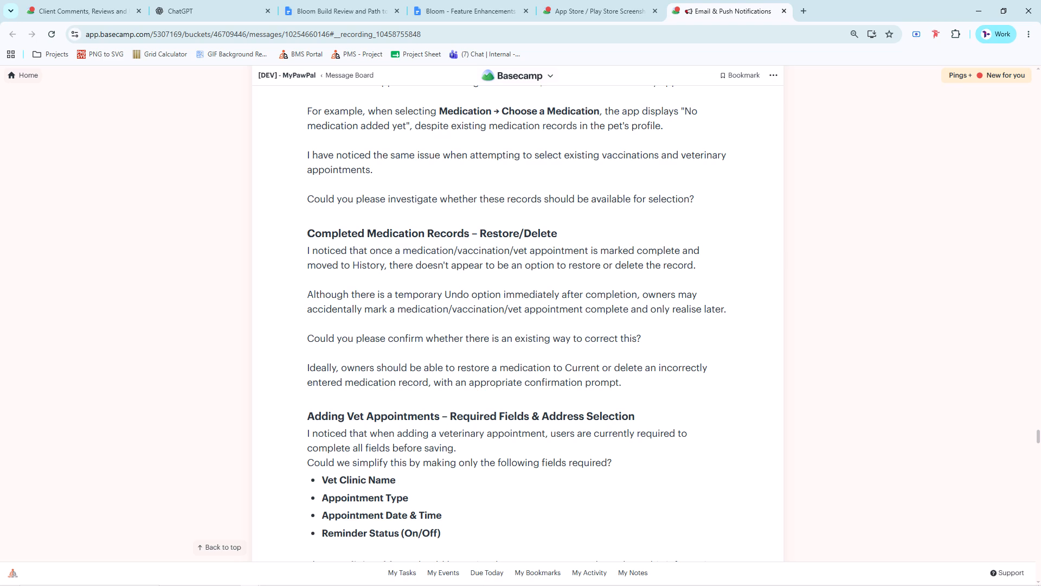
pyautogui.click(490, 368)
pyautogui.click(535, 367)
pyautogui.click(565, 367)
pyautogui.click(612, 367)
pyautogui.click(642, 367)
pyautogui.click(658, 367)
pyautogui.click(676, 367)
pyautogui.click(696, 368)
# Re-read the restore-to-Current, delete and confirmation-prompt request word by word, moving on to the "Adding Vet Appointments" feedback.
pyautogui.moveTo(415, 361); pyautogui.dragTo(423, 362)
pyautogui.moveTo(423, 362); pyautogui.dragTo(589, 367)
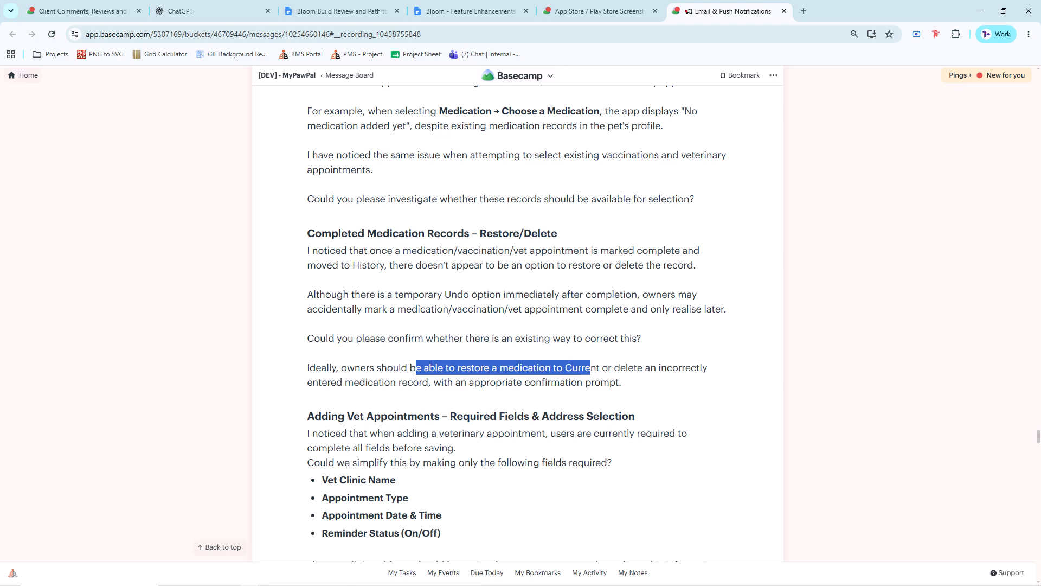
pyautogui.moveTo(589, 367); pyautogui.dragTo(679, 374)
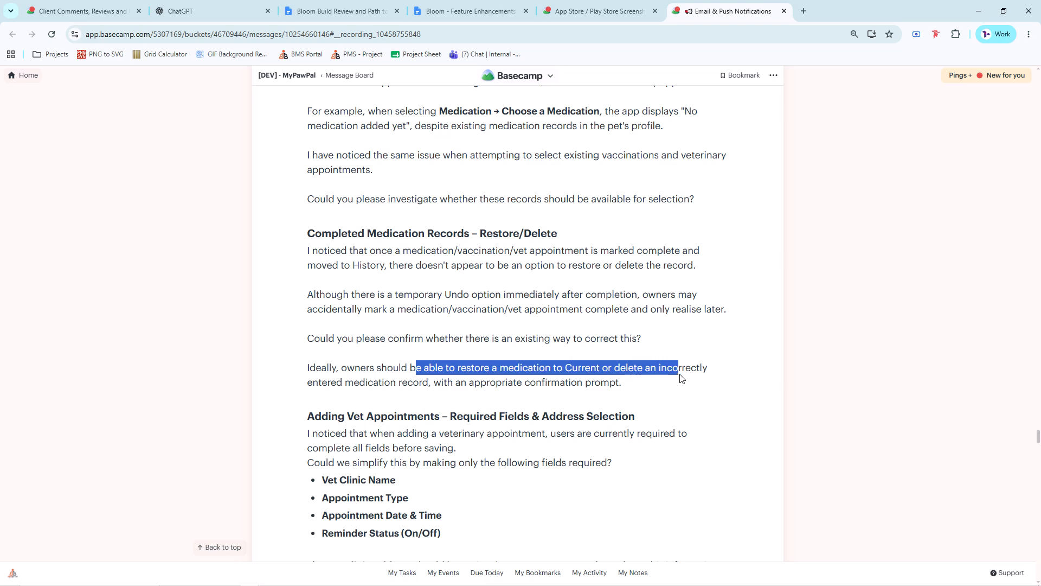
pyautogui.moveTo(679, 374); pyautogui.dragTo(686, 373)
pyautogui.click(393, 379)
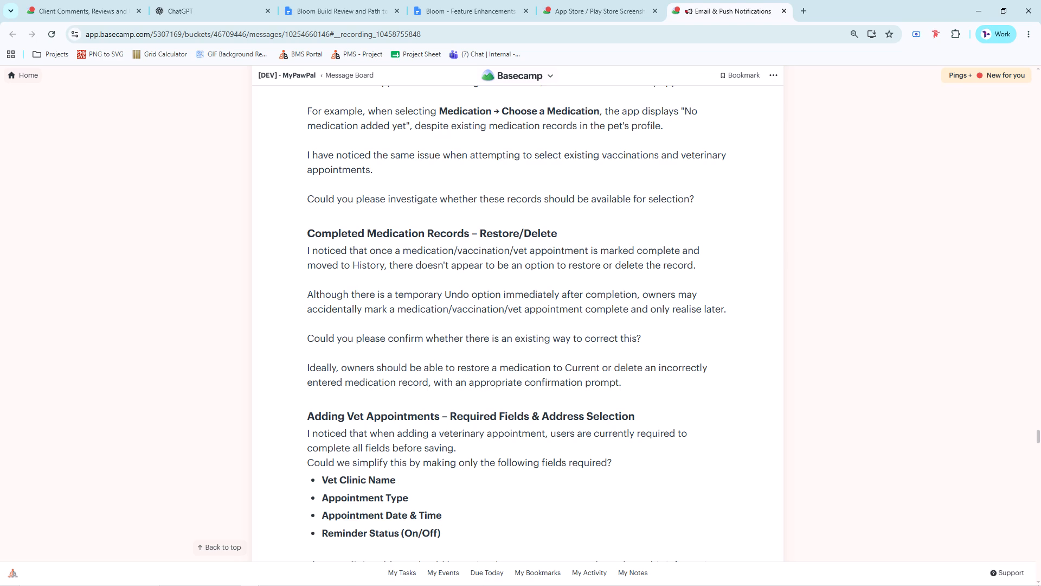
pyautogui.click(409, 373)
pyautogui.click(435, 367)
pyautogui.click(468, 367)
pyautogui.click(505, 367)
pyautogui.click(526, 367)
pyautogui.click(568, 368)
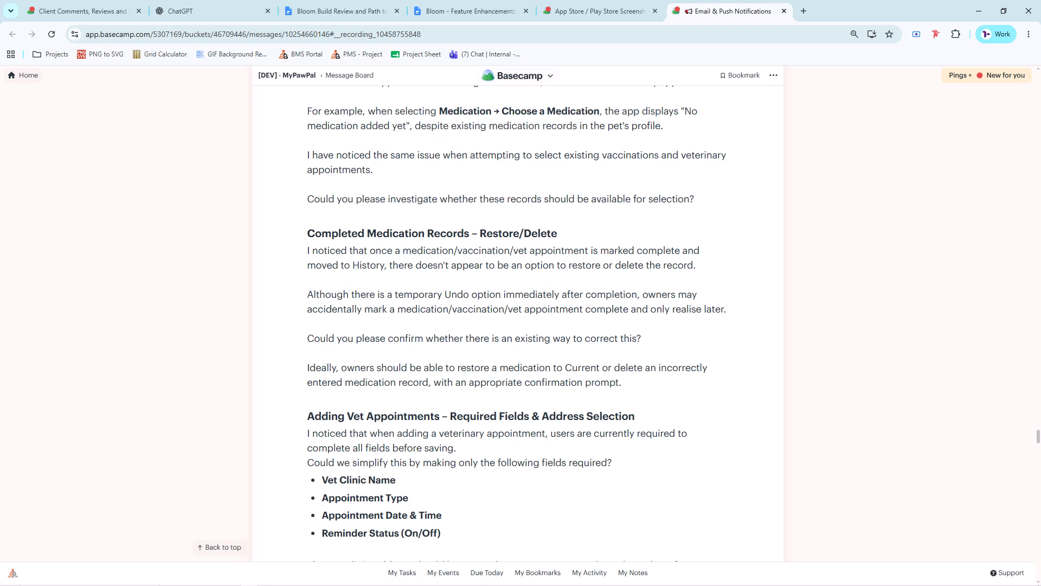
pyautogui.click(591, 368)
pyautogui.click(627, 369)
pyautogui.click(655, 369)
pyautogui.click(673, 370)
pyautogui.click(700, 369)
pyautogui.click(351, 380)
pyautogui.click(385, 380)
pyautogui.click(413, 381)
pyautogui.click(448, 367)
pyautogui.scroll(-2, 532, 449)
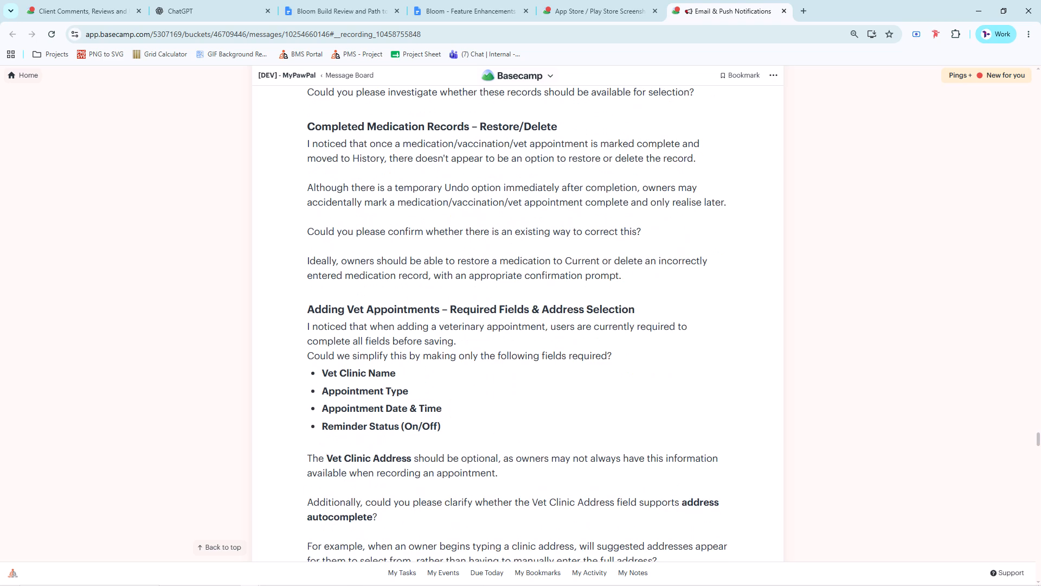
# Switch to Figma and look over the Vet appointments section, returning to the start of the Medications section.
pyautogui.hotkey('alt', 'Tab')
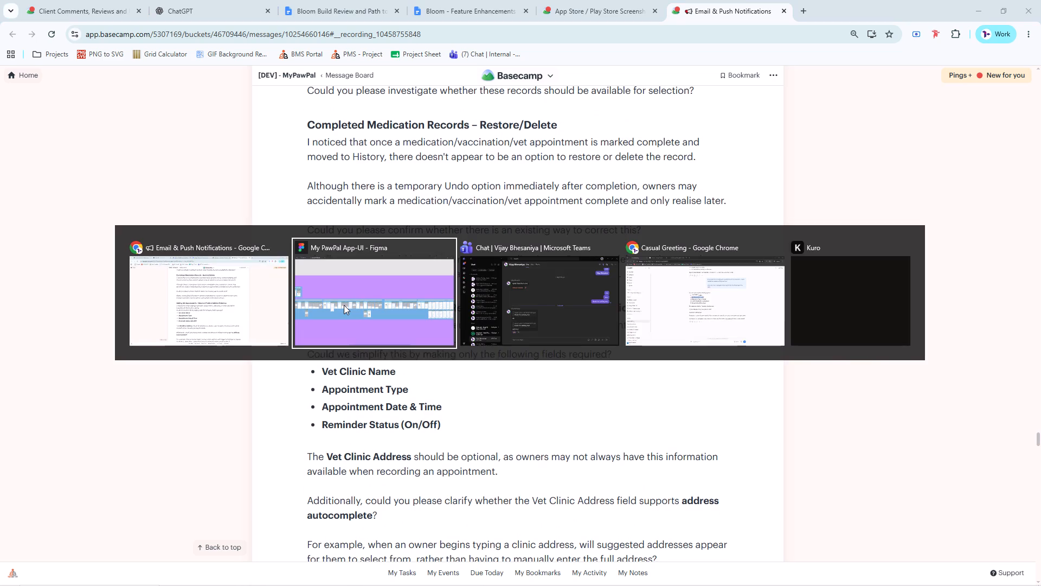
pyautogui.keyDown('ctrl'); pyautogui.scroll(8, 743, 336); pyautogui.keyUp('ctrl')
pyautogui.keyDown('ctrl'); pyautogui.scroll(-1, 391, 335); pyautogui.keyUp('ctrl')
pyautogui.keyDown('ctrl'); pyautogui.scroll(7, 391, 335); pyautogui.keyUp('ctrl')
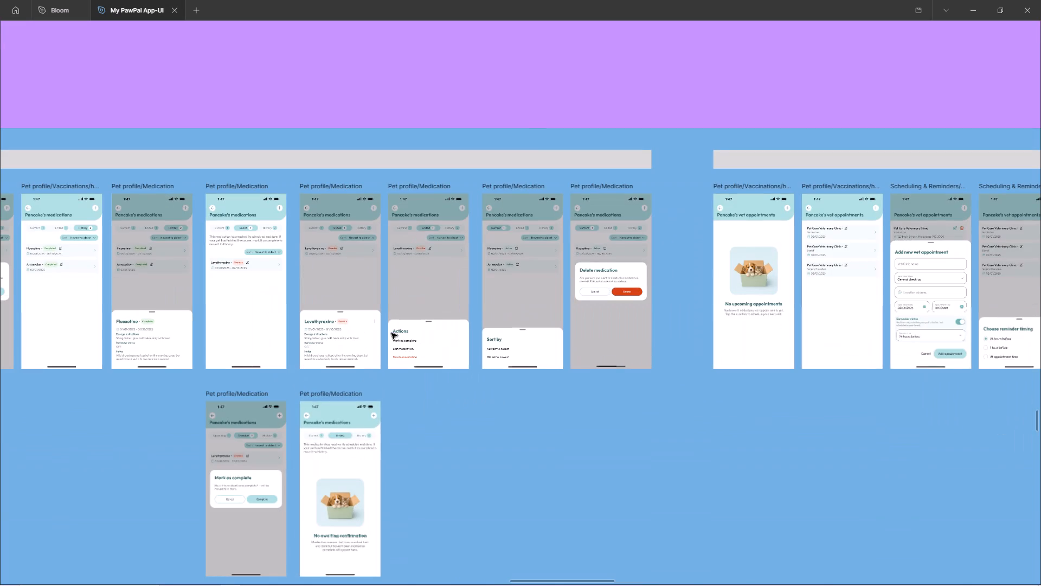
pyautogui.keyDown('shift'); pyautogui.scroll(-16, 391, 333); pyautogui.keyUp('shift')
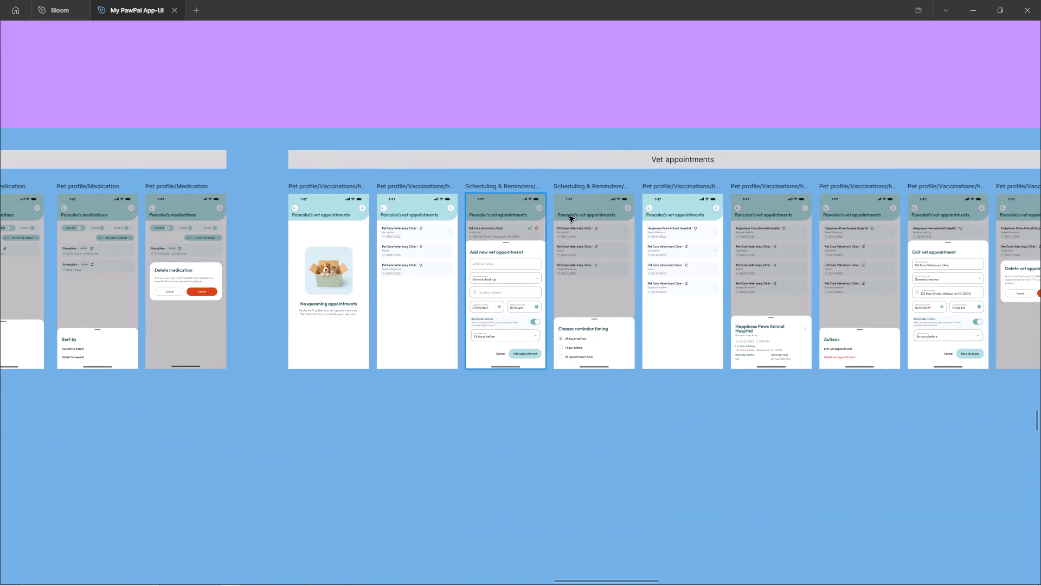
pyautogui.keyDown('ctrl'); pyautogui.scroll(7, 570, 216); pyautogui.keyUp('ctrl')
pyautogui.keyDown('ctrl'); pyautogui.scroll(-3, 532, 237); pyautogui.keyUp('ctrl')
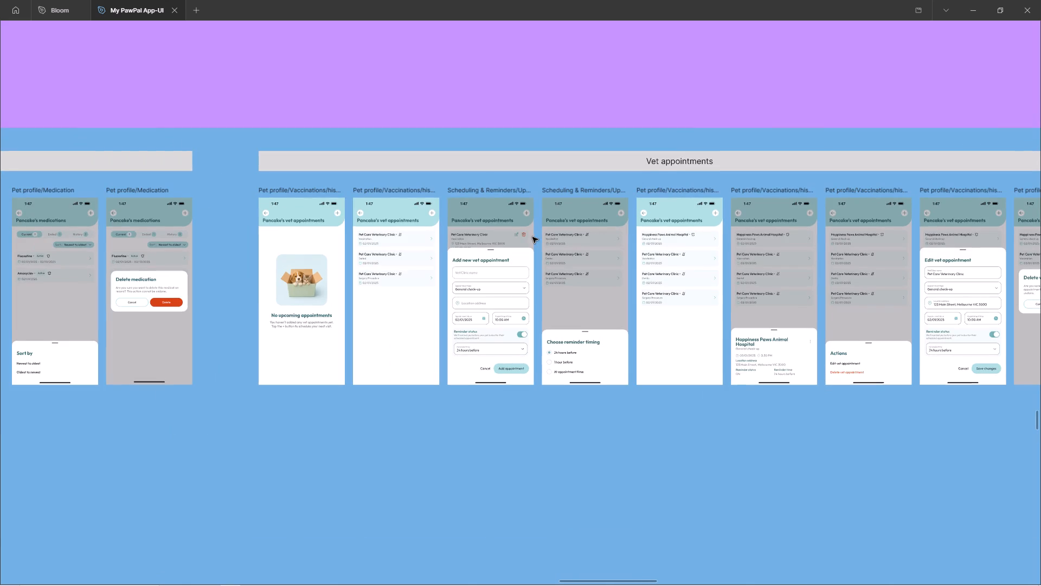
pyautogui.keyDown('ctrl'); pyautogui.scroll(-6, 563, 237); pyautogui.keyUp('ctrl')
pyautogui.keyDown('shift'); pyautogui.scroll(2, 564, 238); pyautogui.keyUp('shift')
pyautogui.keyDown('shift'); pyautogui.scroll(-1, 564, 238); pyautogui.keyUp('shift')
pyautogui.keyDown('shift'); pyautogui.scroll(5, 564, 238); pyautogui.keyUp('shift')
pyautogui.keyDown('ctrl'); pyautogui.scroll(-12, 564, 238); pyautogui.keyUp('ctrl')
pyautogui.keyDown('shift'); pyautogui.scroll(7, 518, 239); pyautogui.keyUp('shift')
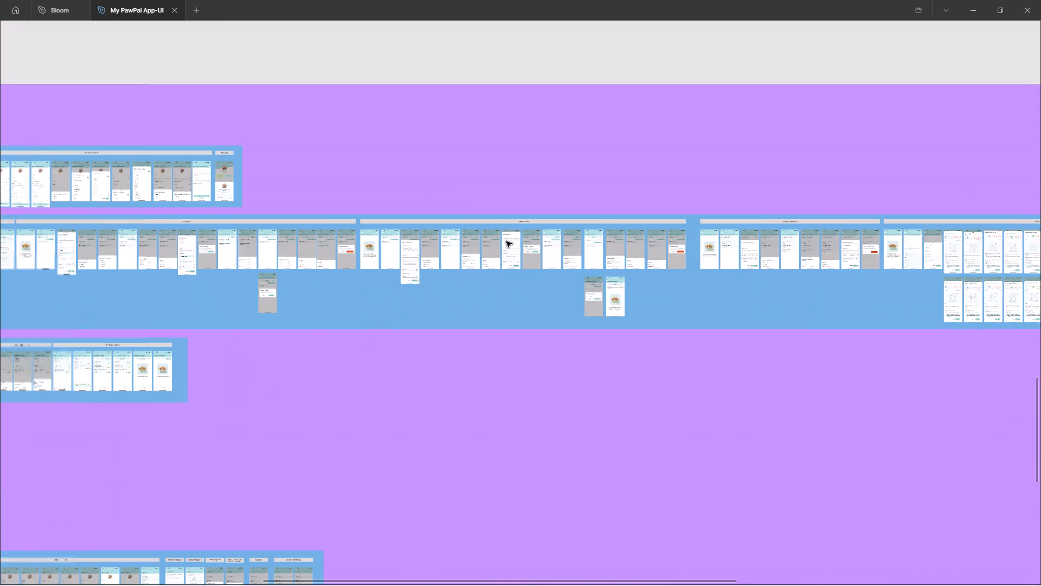
pyautogui.keyDown('ctrl'); pyautogui.scroll(20, 291, 249); pyautogui.keyUp('ctrl')
pyautogui.keyDown('shift'); pyautogui.scroll(-10, 528, 218); pyautogui.keyUp('shift')
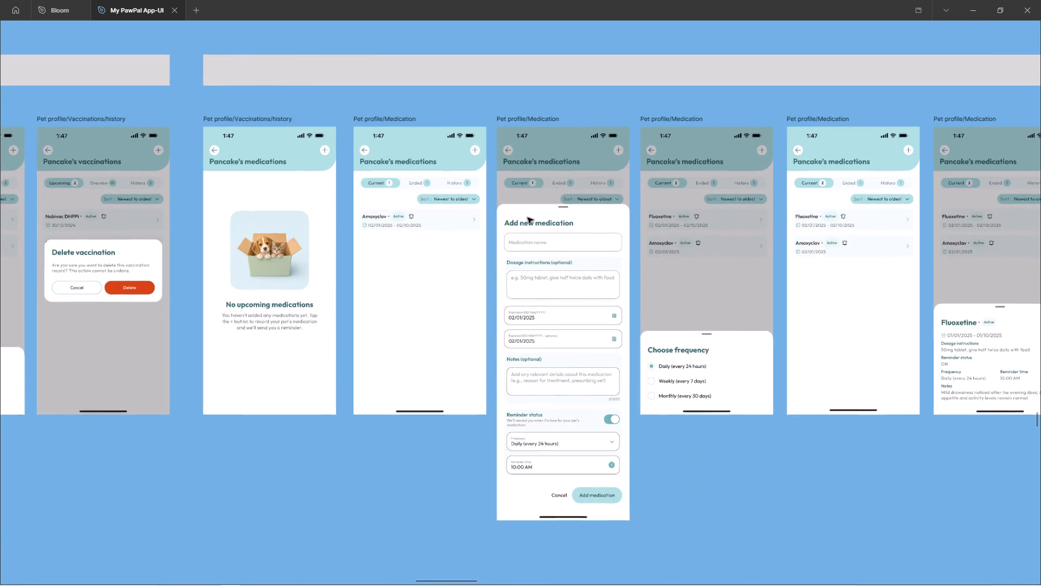
# Examine the Medications screens from Edit medication and Mark as complete through the History and Ended states and their Actions sheet.
pyautogui.keyDown('shift'); pyautogui.scroll(-15, 528, 218); pyautogui.keyUp('shift')
pyautogui.keyDown('shift'); pyautogui.scroll(-6, 528, 218); pyautogui.keyUp('shift')
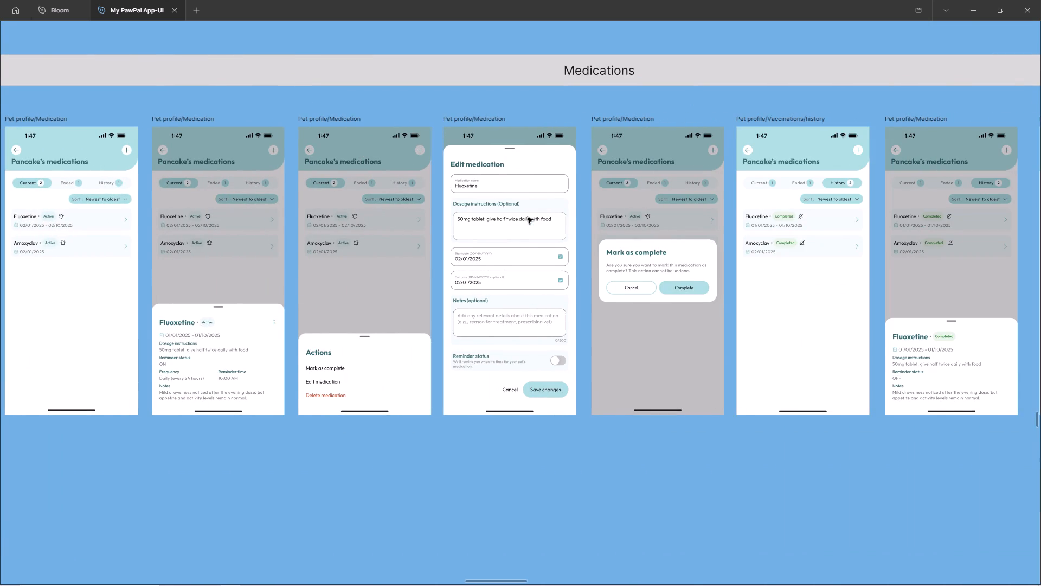
pyautogui.keyDown('shift'); pyautogui.scroll(-14, 528, 218); pyautogui.keyUp('shift')
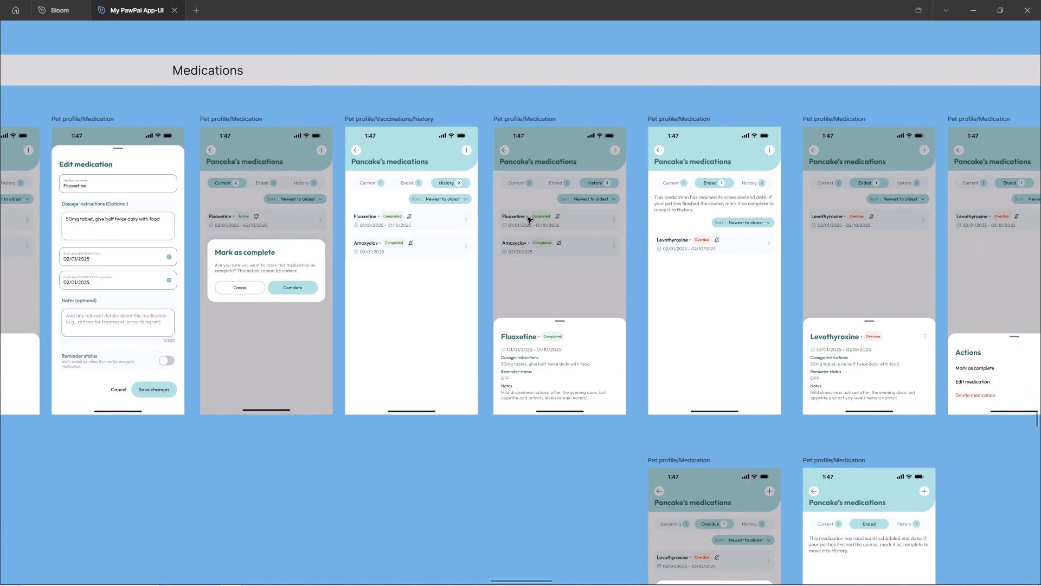
pyautogui.keyDown('ctrl'); pyautogui.scroll(-3, 528, 218); pyautogui.keyUp('ctrl')
pyautogui.keyDown('ctrl'); pyautogui.scroll(4, 899, 322); pyautogui.keyUp('ctrl')
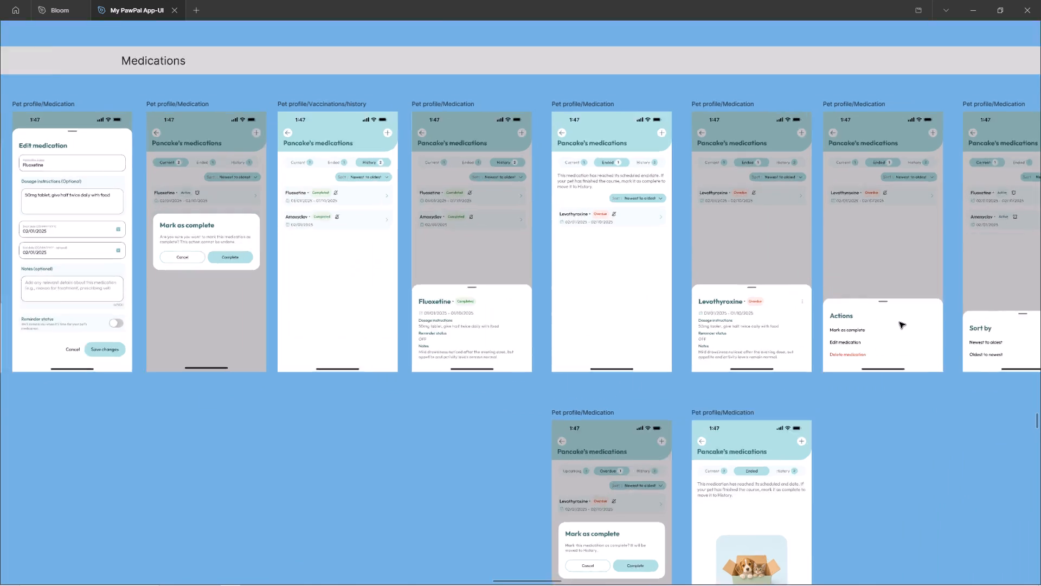
pyautogui.keyDown('ctrl'); pyautogui.scroll(3, 899, 322); pyautogui.keyUp('ctrl')
pyautogui.keyDown('ctrl'); pyautogui.scroll(-2, 885, 310); pyautogui.keyUp('ctrl')
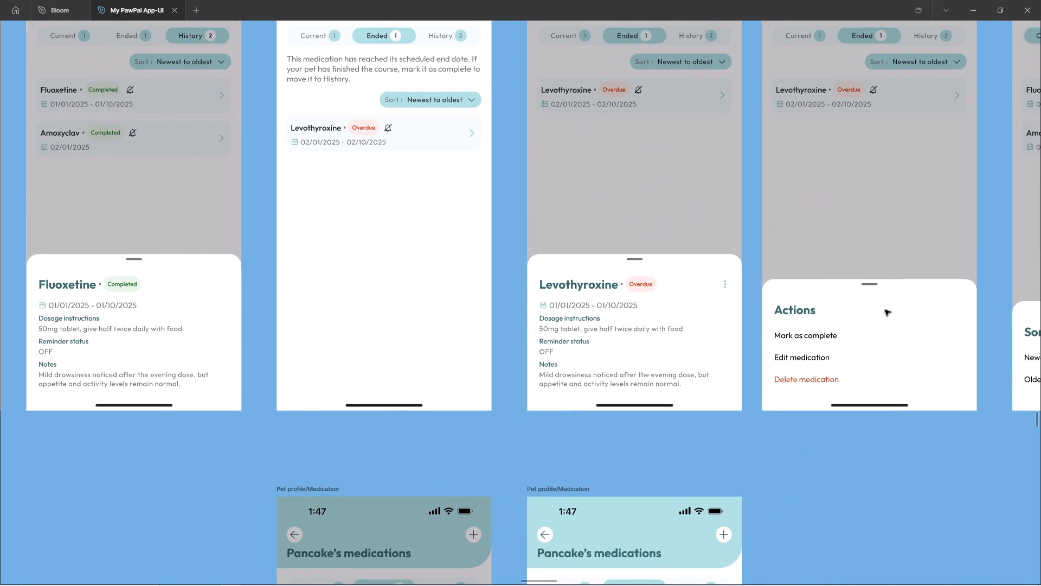
pyautogui.keyDown('ctrl'); pyautogui.scroll(-3, 885, 310); pyautogui.keyUp('ctrl')
pyautogui.keyDown('shift'); pyautogui.scroll(-2, 422, 331); pyautogui.keyUp('shift')
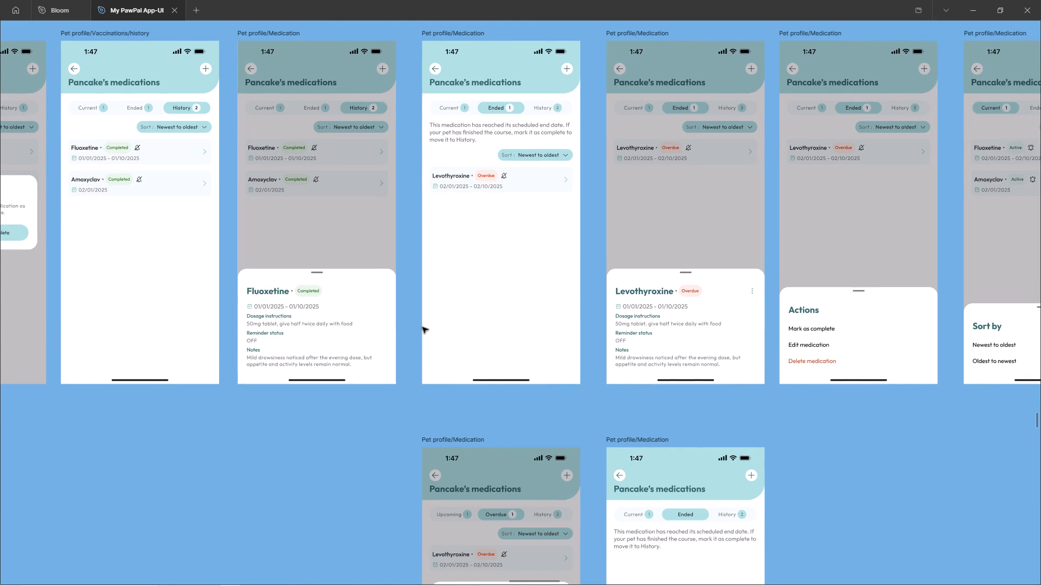
# Compare the current, completed and ended medication screens, including Delete medication, and continue to the Add new vet appointment screen.
pyautogui.keyDown('shift'); pyautogui.scroll(17, 422, 327); pyautogui.keyUp('shift')
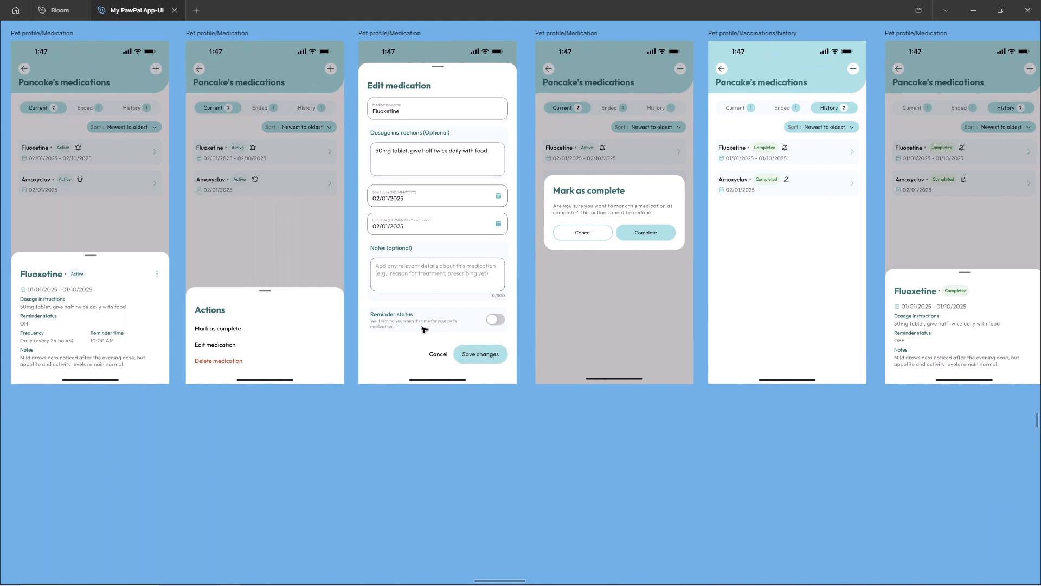
pyautogui.keyDown('shift'); pyautogui.scroll(-14, 422, 327); pyautogui.keyUp('shift')
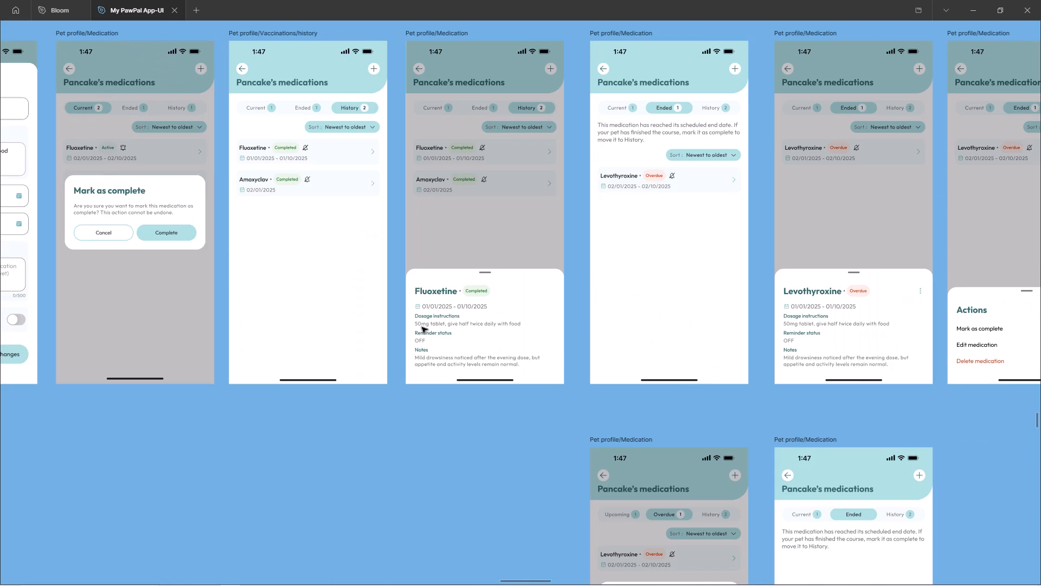
pyautogui.keyDown('shift'); pyautogui.scroll(-15, 422, 327); pyautogui.keyUp('shift')
pyautogui.keyDown('shift'); pyautogui.scroll(-13, 422, 327); pyautogui.keyUp('shift')
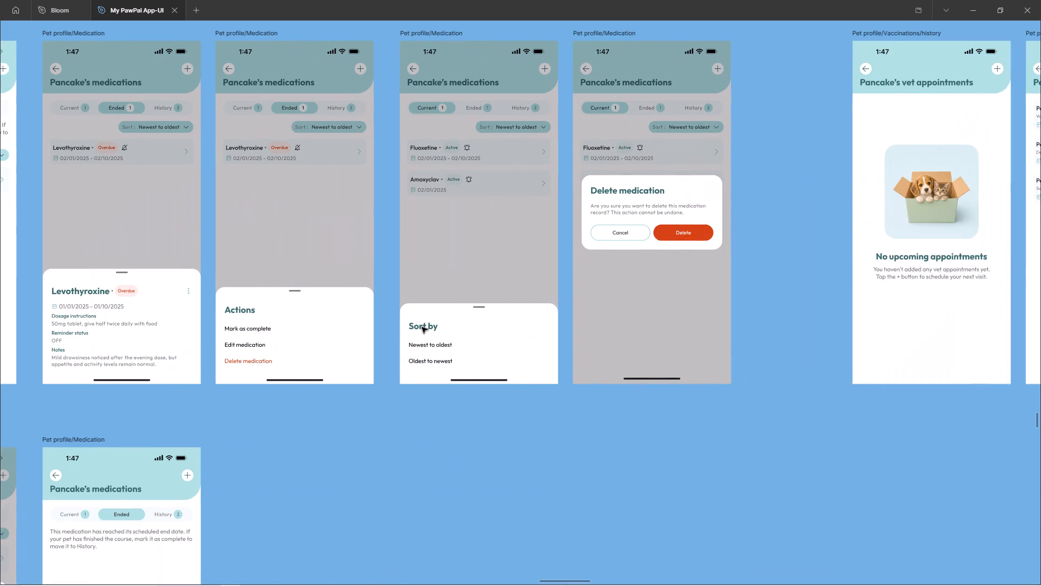
pyautogui.keyDown('shift'); pyautogui.scroll(-14, 422, 327); pyautogui.keyUp('shift')
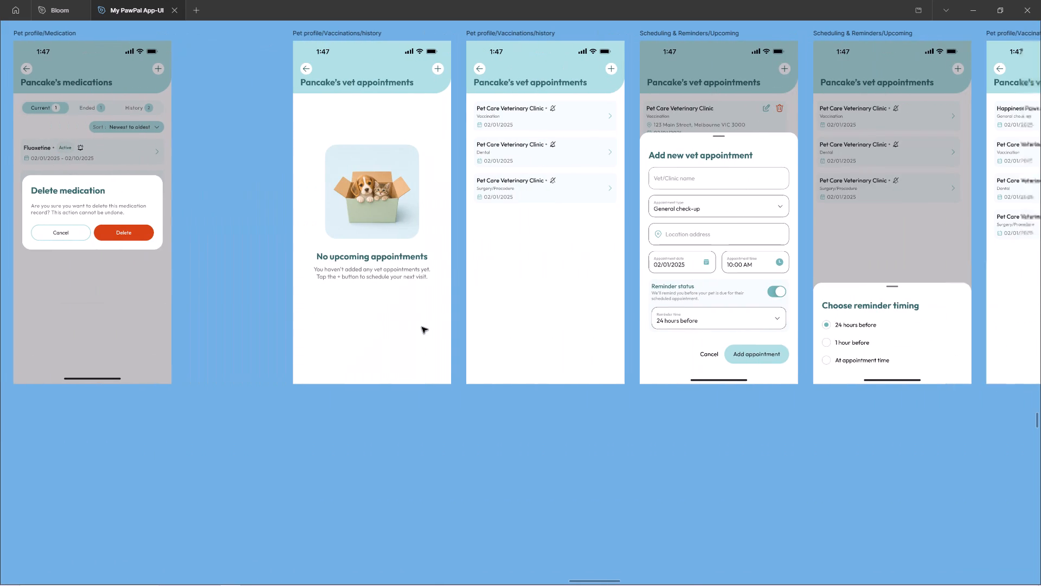
# Switch to the Basecamp post and read the "Adding Vet Appointments – Required Fields & Address Selection" feedback, skimming the replies below it.
pyautogui.hotkey('alt', 'Tab')
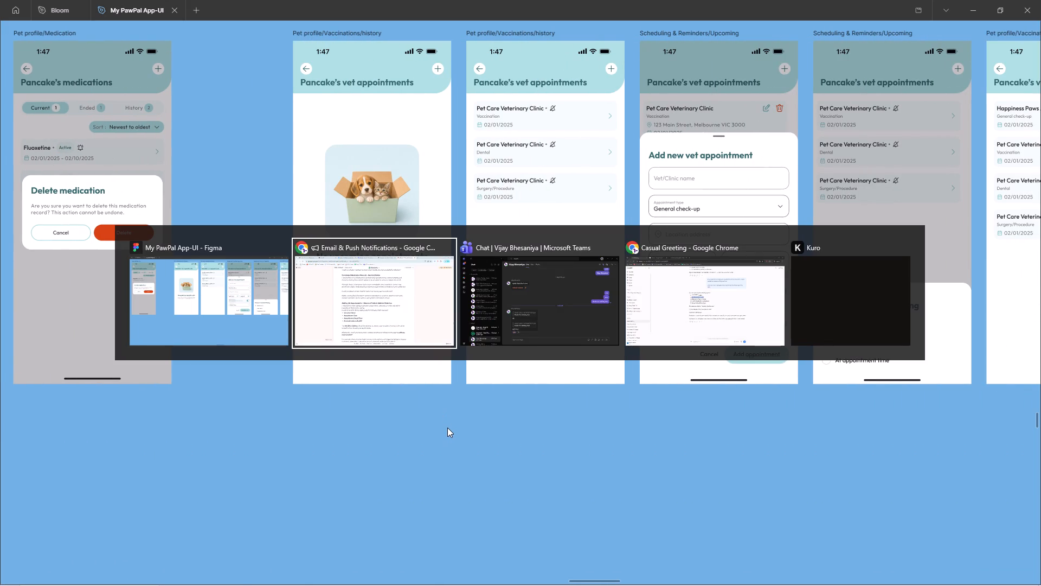
pyautogui.scroll(-1, 447, 425)
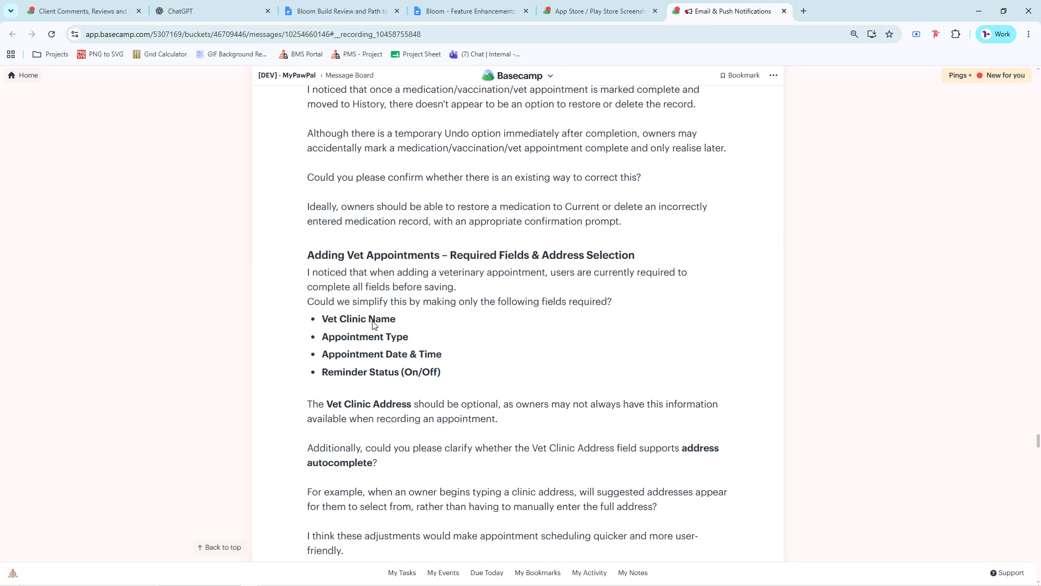
pyautogui.click(346, 257)
pyautogui.click(361, 255)
pyautogui.click(387, 255)
pyautogui.click(439, 255)
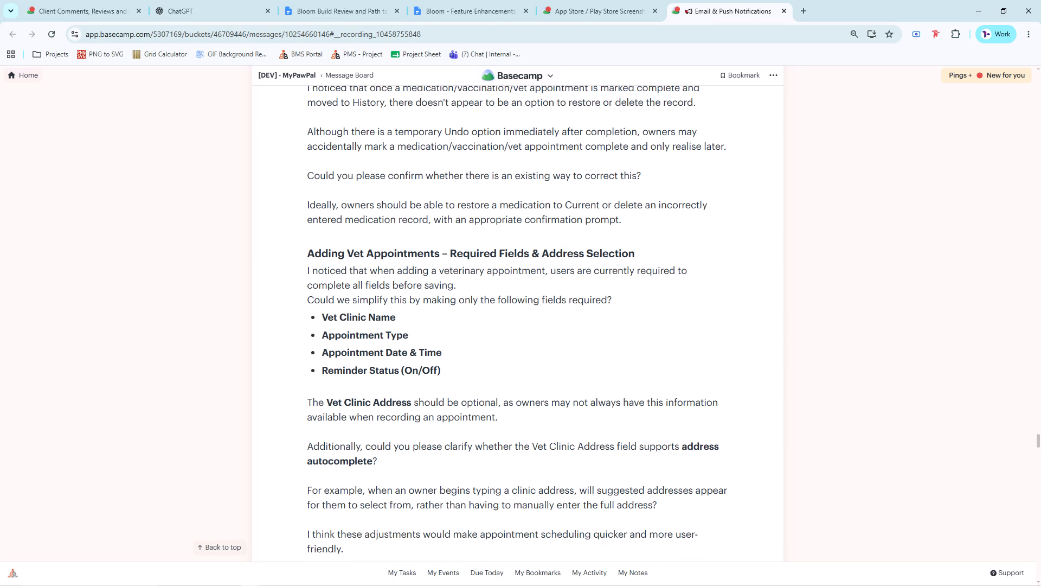
pyautogui.click(484, 253)
pyautogui.scroll(-2, 439, 315)
pyautogui.scroll(2, 433, 306)
pyautogui.scroll(-10, 433, 306)
pyautogui.scroll(2, 433, 306)
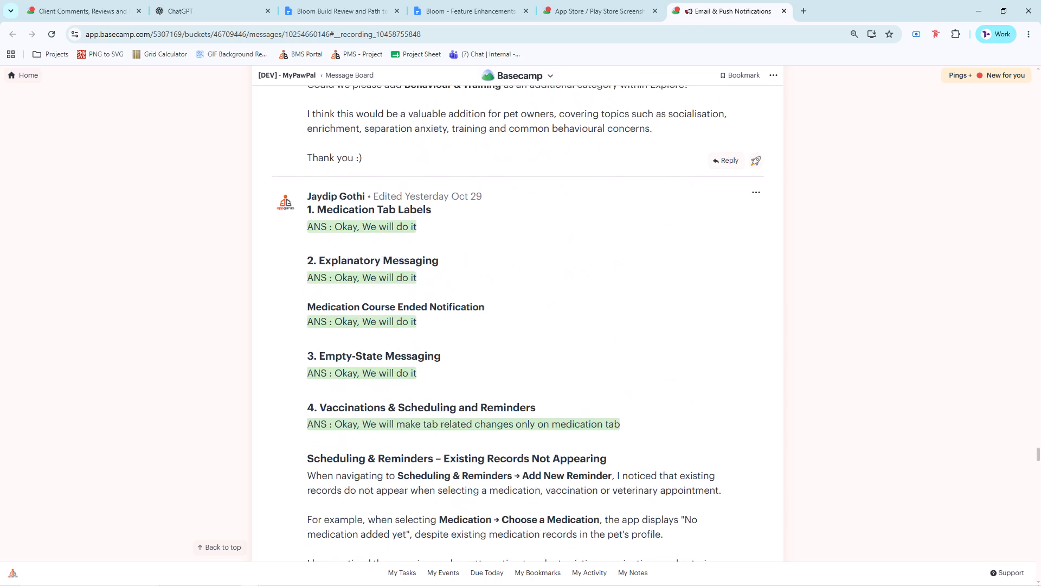
pyautogui.scroll(8, 433, 306)
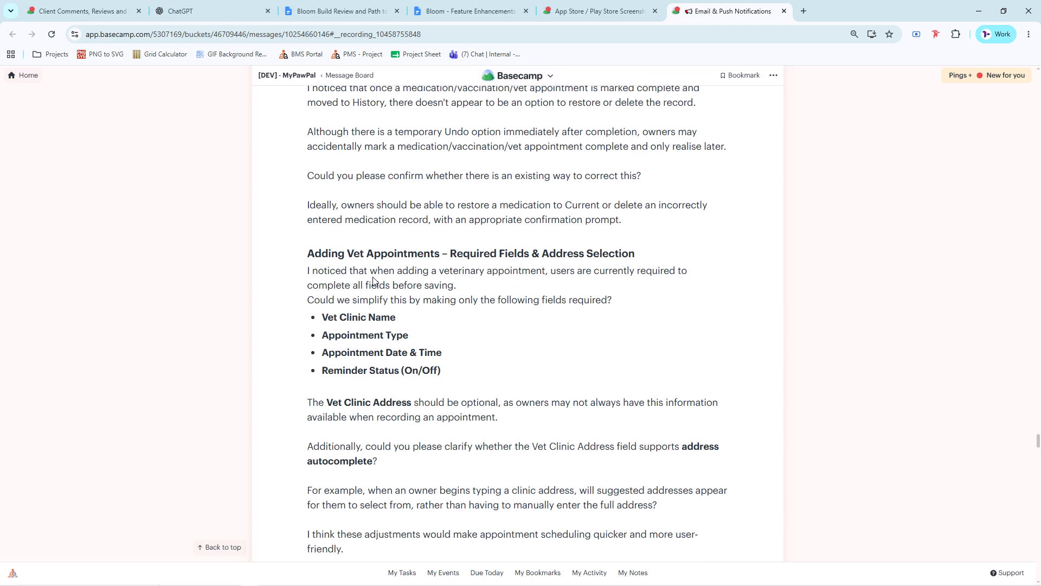
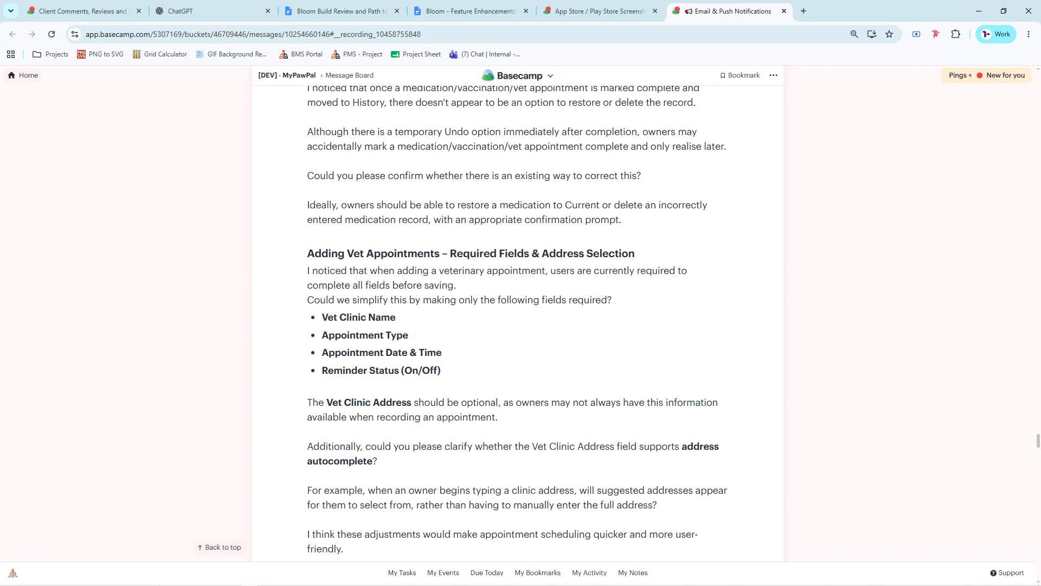
# Reread the Basecamp request listing which fields should be required when adding a vet appointment.
pyautogui.click(462, 285)
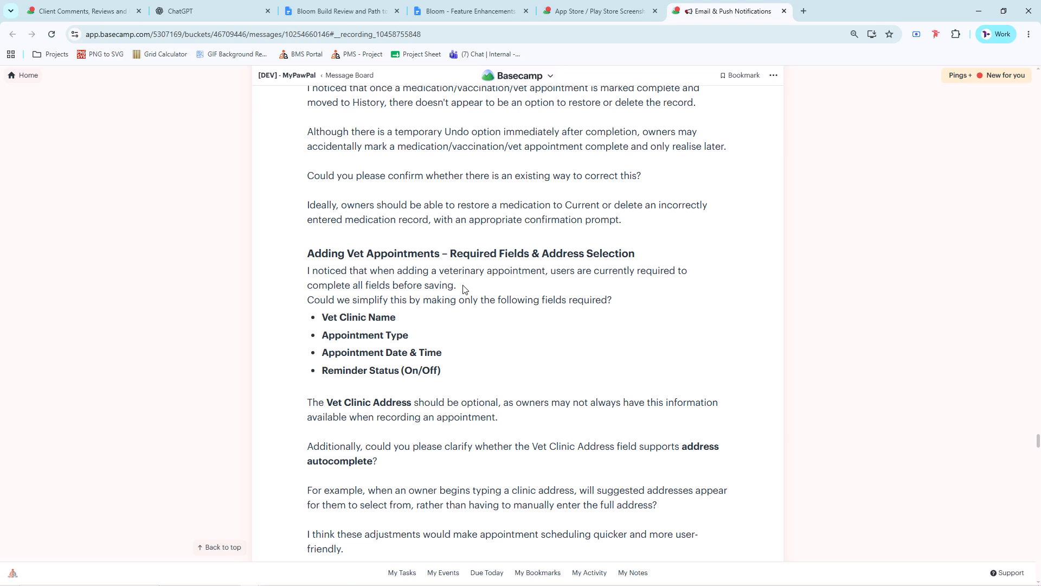
pyautogui.click(394, 280)
pyautogui.click(439, 276)
pyautogui.click(467, 272)
pyautogui.click(496, 271)
pyautogui.click(538, 269)
pyautogui.moveTo(359, 301); pyautogui.dragTo(458, 304)
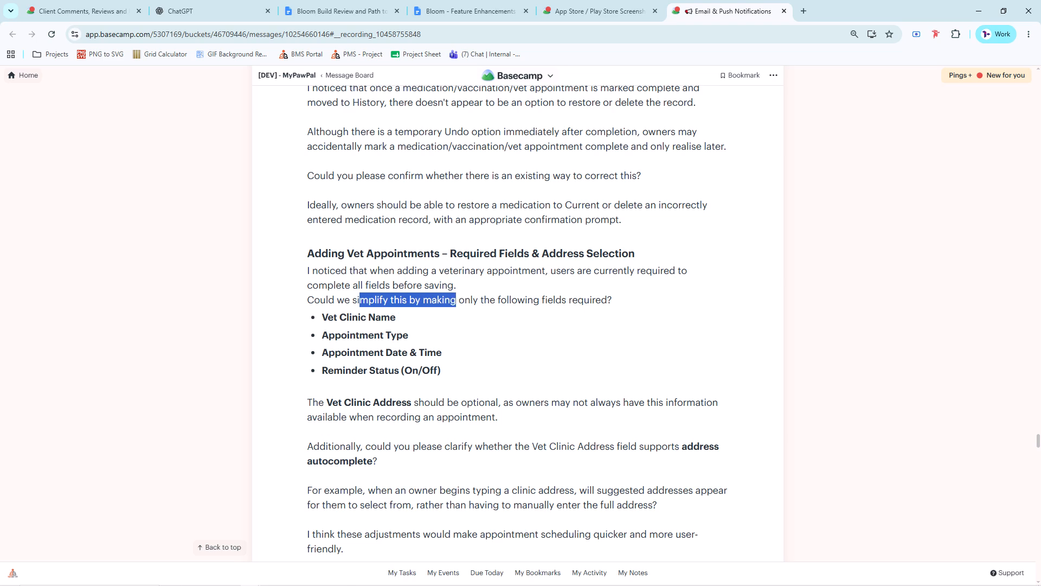
pyautogui.moveTo(458, 304); pyautogui.dragTo(594, 304)
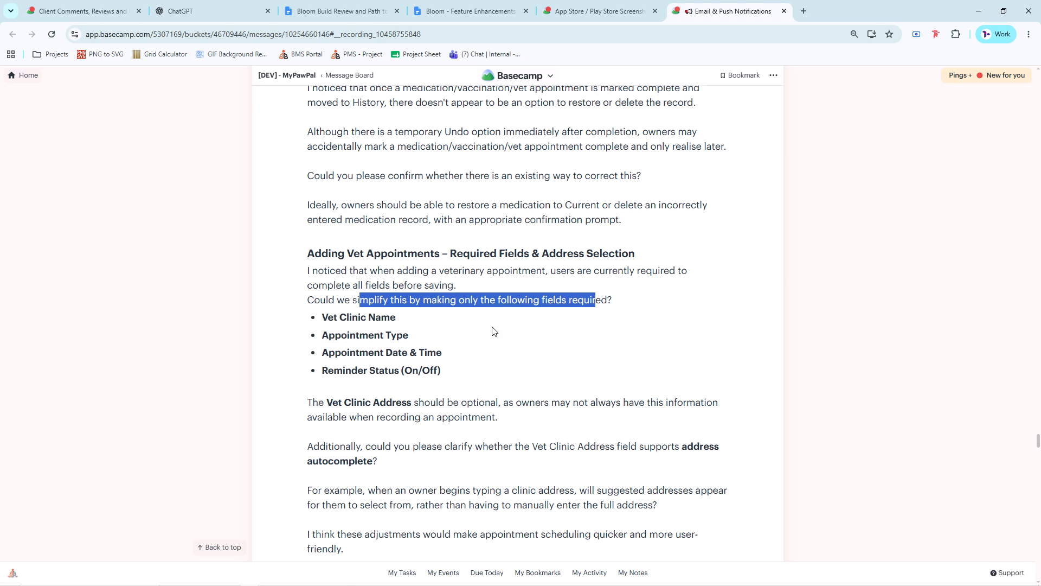
# Switch to Figma and look through the Scheduling and reminders and Vet connect sections, ending at the Add new vet appointment screen.
pyautogui.hotkey('alt', 'Tab')
pyautogui.hotkey('shift', '!')
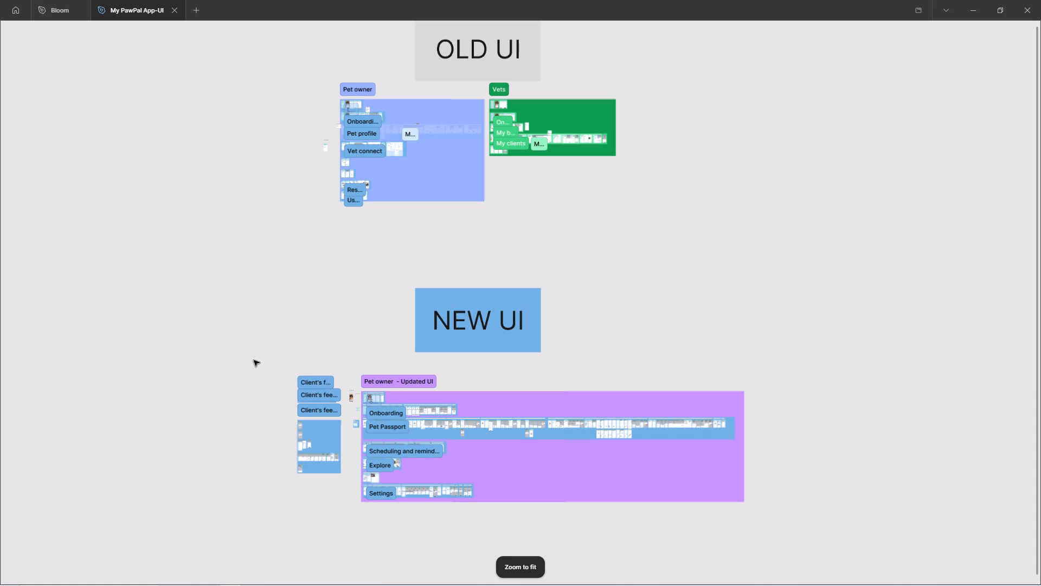
pyautogui.click(255, 353)
pyautogui.keyDown('ctrl'); pyautogui.scroll(13, 403, 479); pyautogui.keyUp('ctrl')
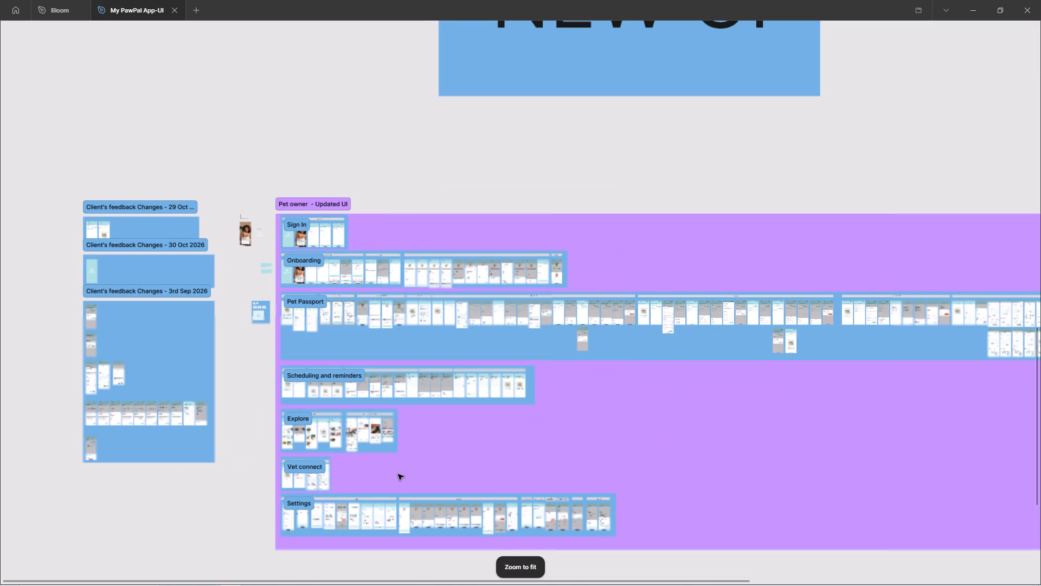
pyautogui.keyDown('ctrl'); pyautogui.scroll(13, 346, 481); pyautogui.keyUp('ctrl')
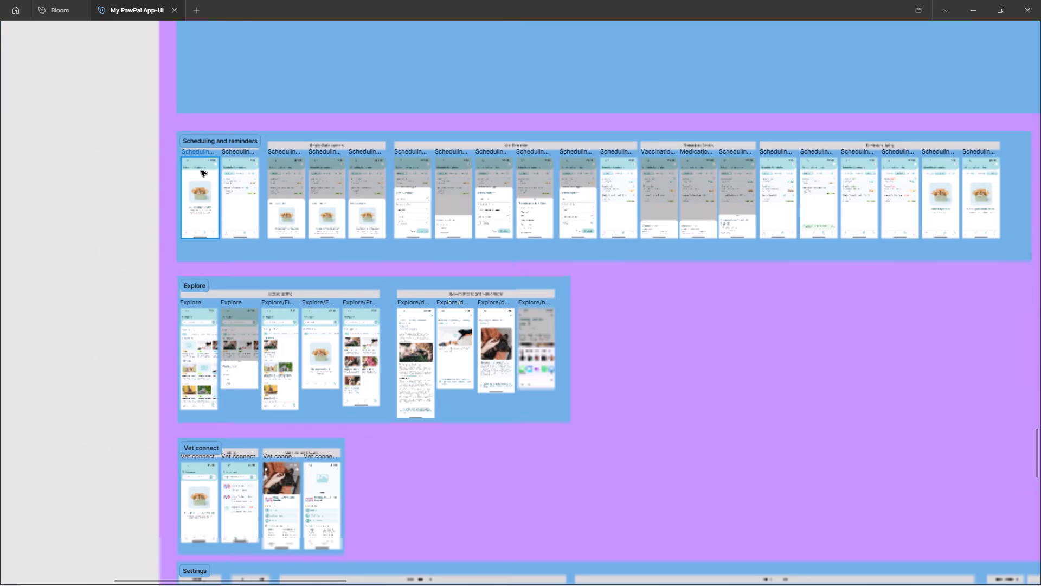
pyautogui.scroll(7, 252, 320)
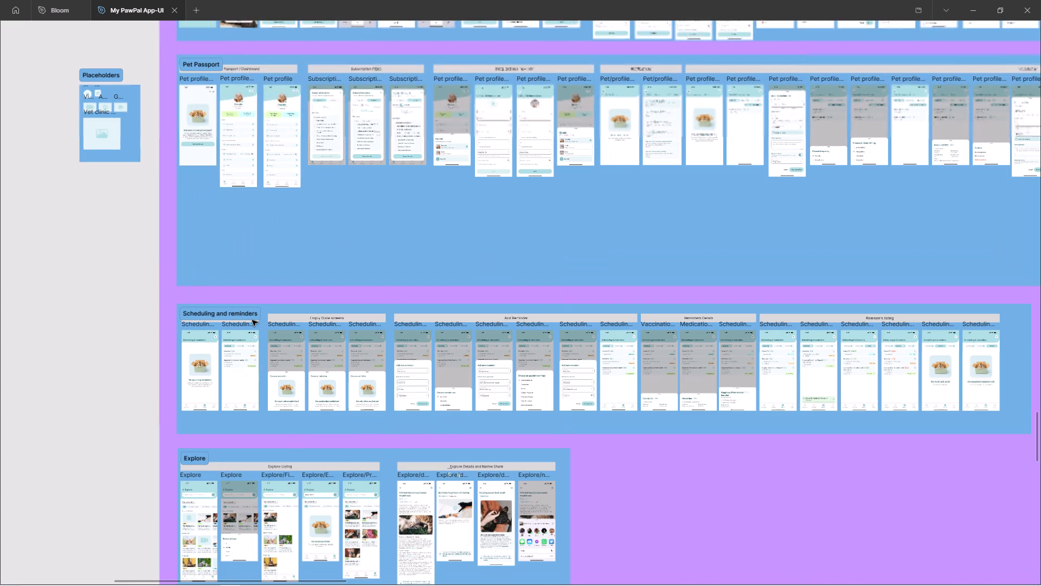
pyautogui.keyDown('ctrl'); pyautogui.scroll(14, 334, 406); pyautogui.keyUp('ctrl')
pyautogui.keyDown('shift'); pyautogui.scroll(-19, 337, 399); pyautogui.keyUp('shift')
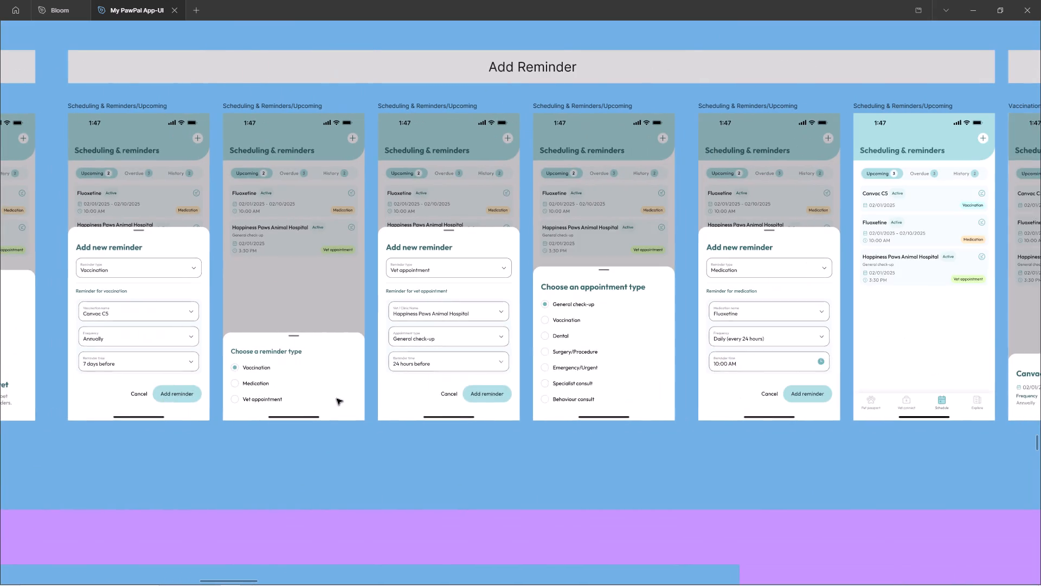
pyautogui.keyDown('shift'); pyautogui.scroll(-2, 337, 399); pyautogui.keyUp('shift')
pyautogui.keyDown('ctrl'); pyautogui.scroll(-16, 343, 385); pyautogui.keyUp('ctrl')
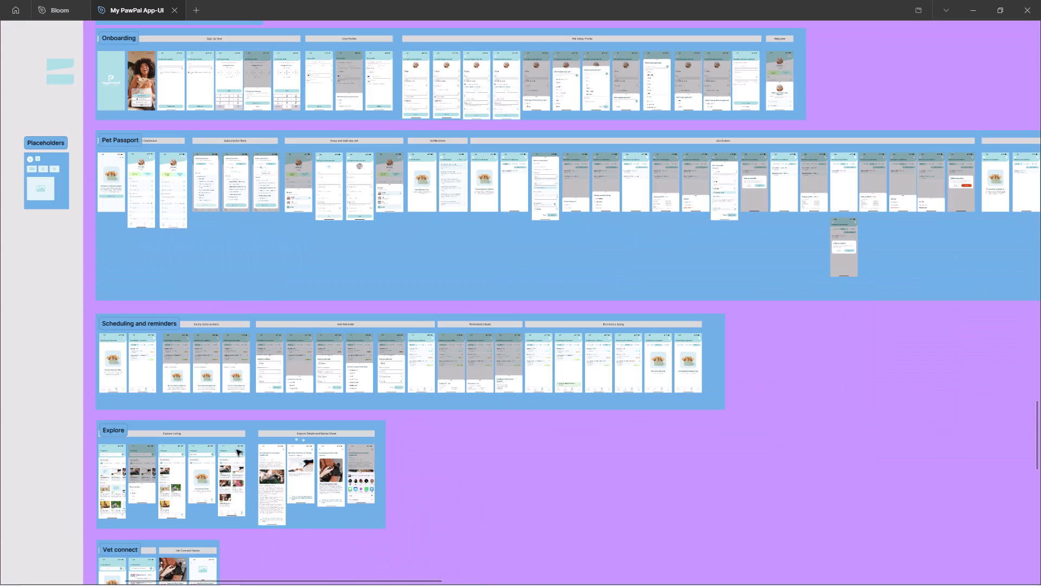
pyautogui.scroll(-4, 132, 514)
pyautogui.keyDown('ctrl'); pyautogui.scroll(14, 124, 514); pyautogui.keyUp('ctrl')
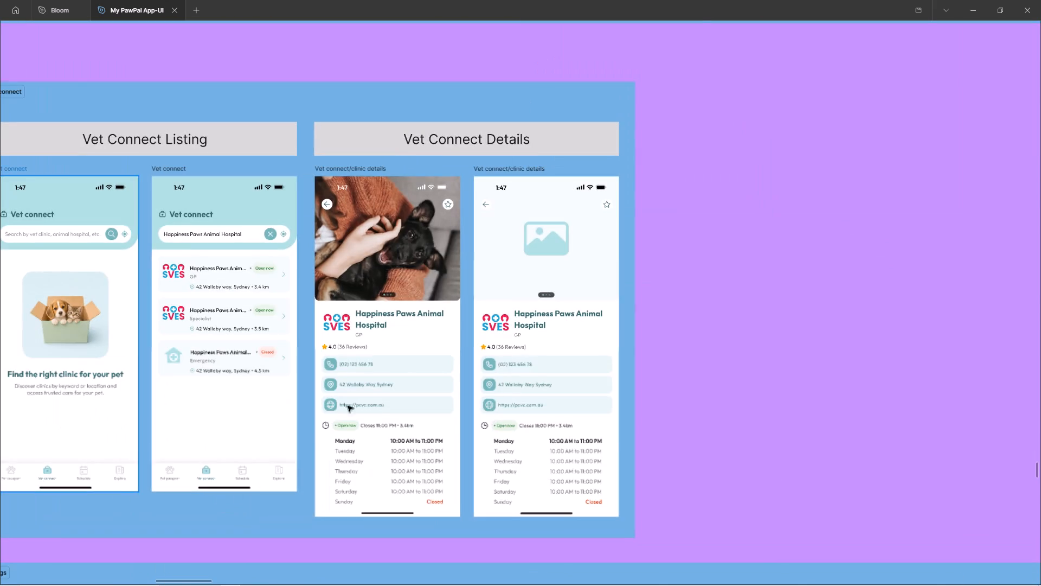
pyautogui.keyDown('ctrl'); pyautogui.scroll(-12, 378, 402); pyautogui.keyUp('ctrl')
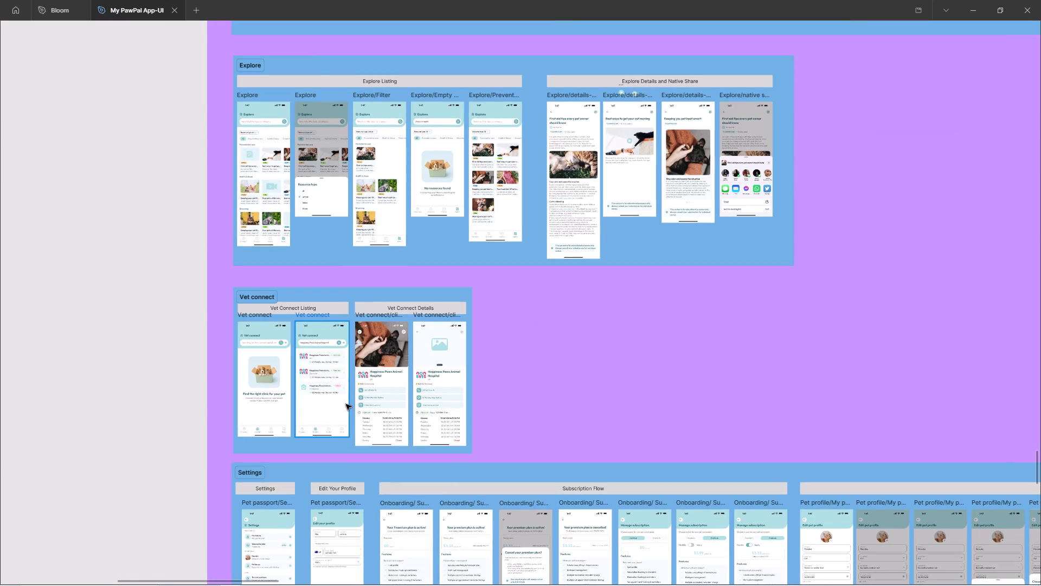
pyautogui.keyDown('ctrl'); pyautogui.scroll(-4, 344, 399); pyautogui.keyUp('ctrl')
pyautogui.keyDown('ctrl'); pyautogui.scroll(1, 344, 399); pyautogui.keyUp('ctrl')
pyautogui.keyDown('ctrl'); pyautogui.scroll(-12, 344, 399); pyautogui.keyUp('ctrl')
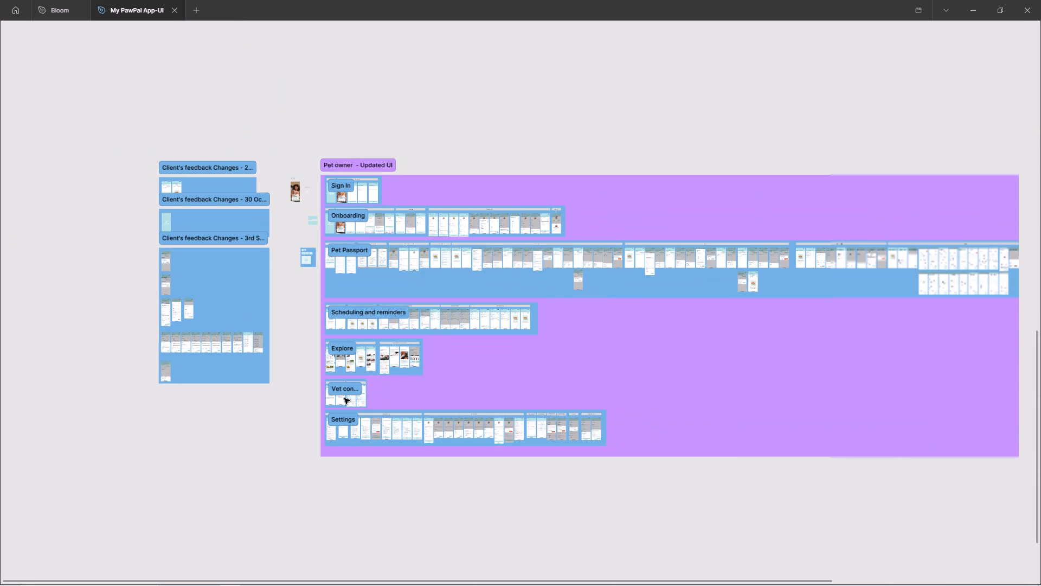
pyautogui.keyDown('ctrl'); pyautogui.scroll(20, 910, 231); pyautogui.keyUp('ctrl')
pyautogui.keyDown('ctrl'); pyautogui.scroll(1, 910, 231); pyautogui.keyUp('ctrl')
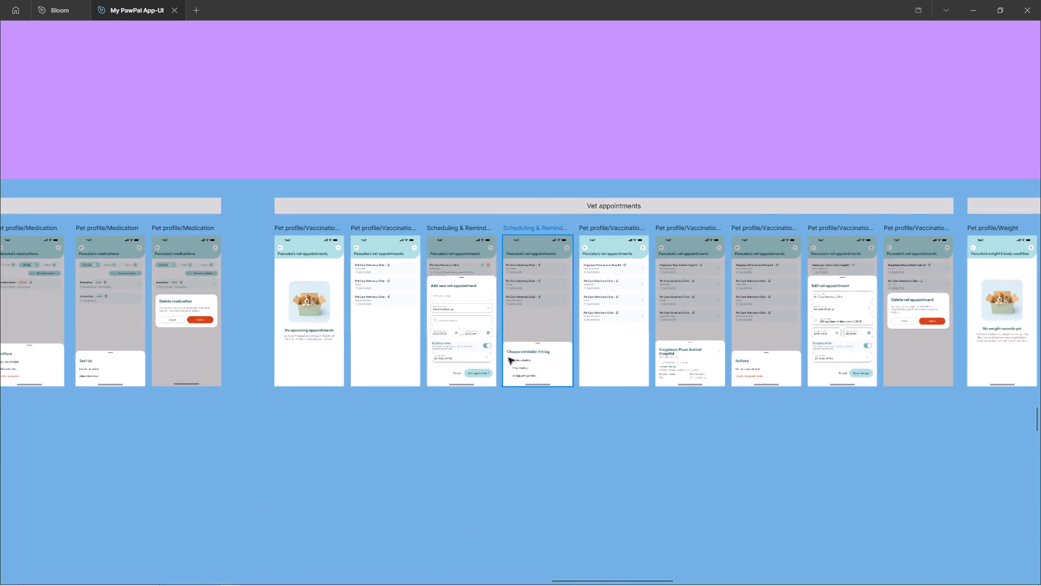
pyautogui.keyDown('ctrl'); pyautogui.scroll(11, 439, 328); pyautogui.keyUp('ctrl')
# Compare the fields of the Add new vet appointment form with the required-field list in the Basecamp post.
pyautogui.hotkey('alt', 'Tab')
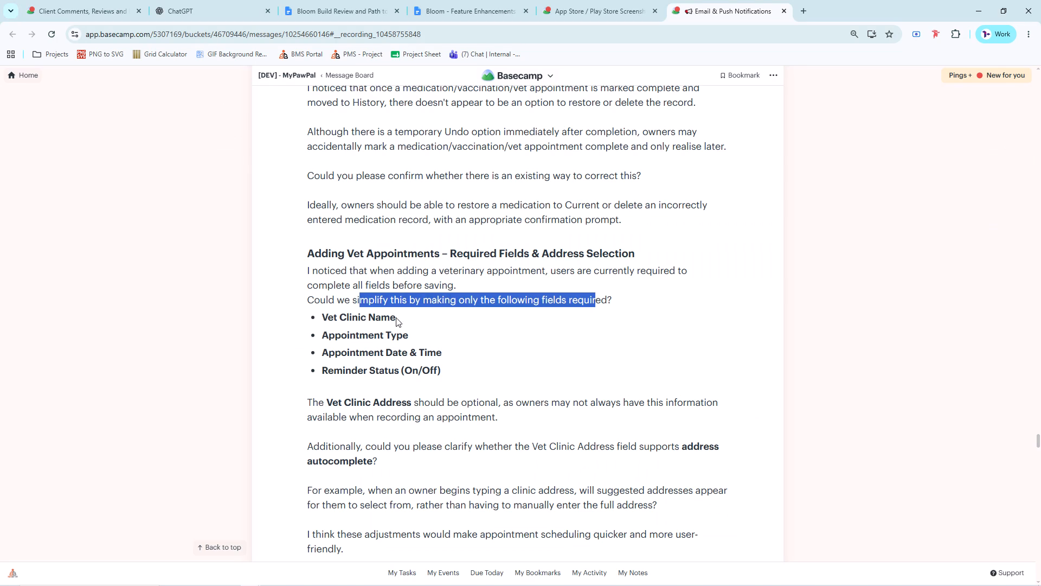
pyautogui.hotkey('alt', 'Tab')
pyautogui.hotkey('alt', 'Tab')
pyautogui.hotkey('alt', 'Tab')
pyautogui.hotkey('alt', 'Tab')
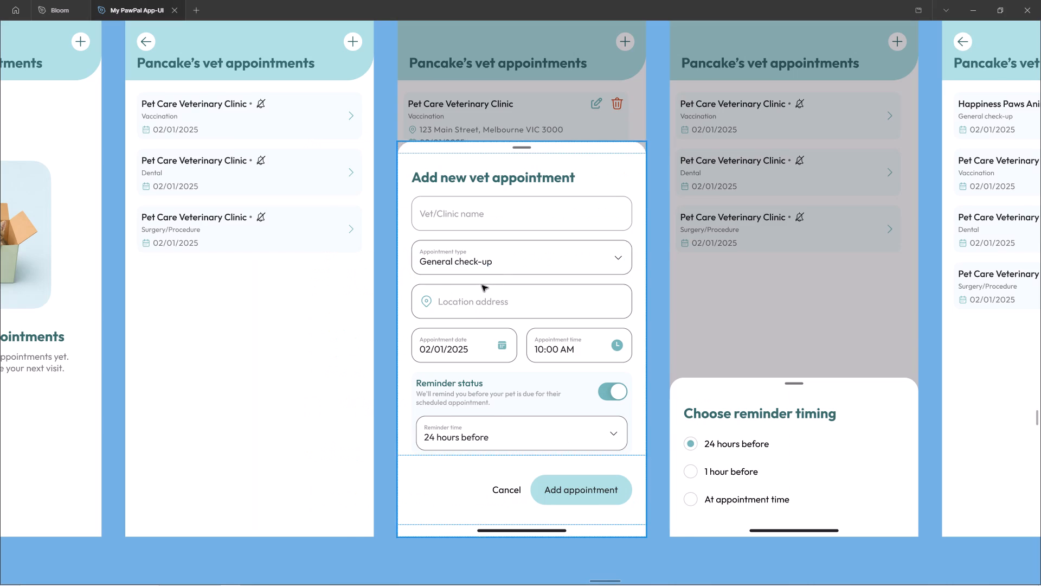
pyautogui.hotkey('alt', 'Tab')
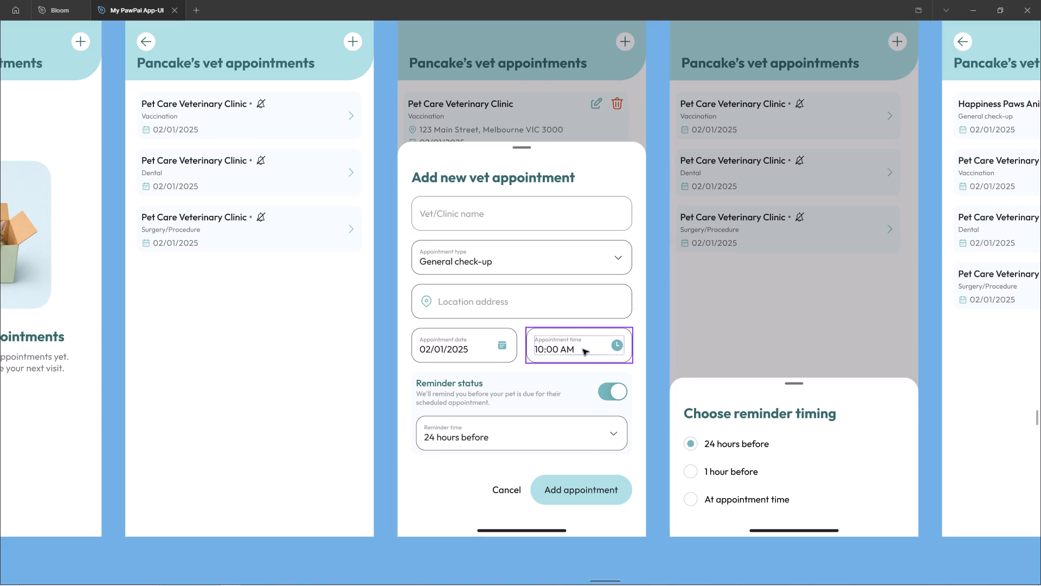
pyautogui.hotkey('alt', 'Tab')
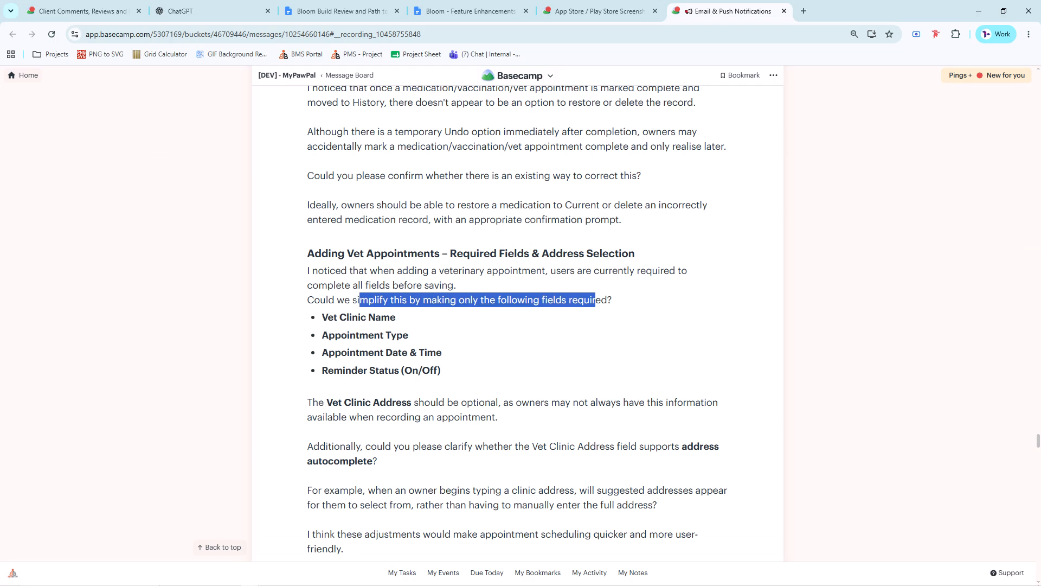
pyautogui.click(409, 294)
pyautogui.click(435, 297)
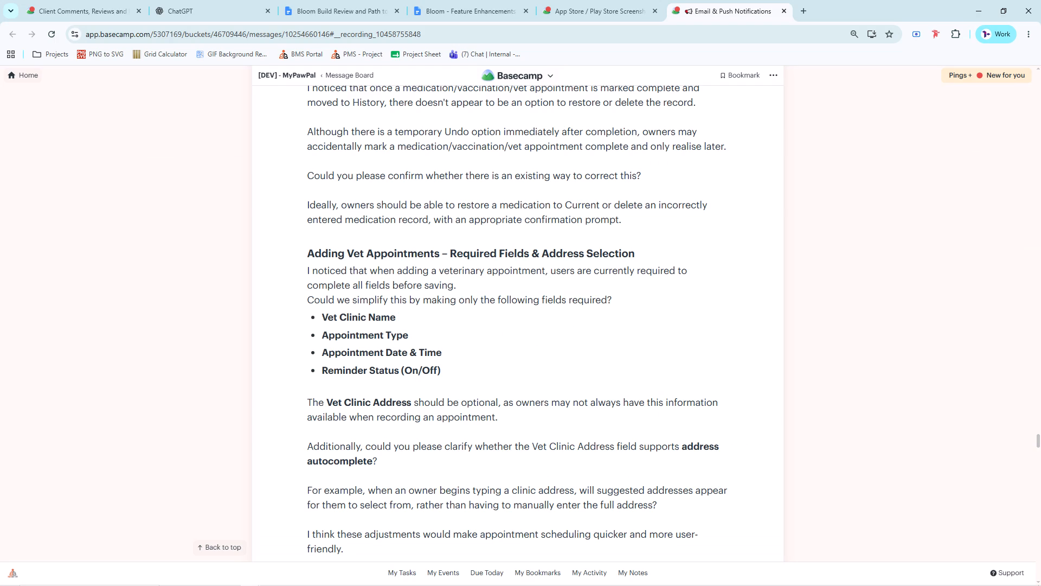
pyautogui.click(465, 300)
pyautogui.hotkey('alt', 'Tab')
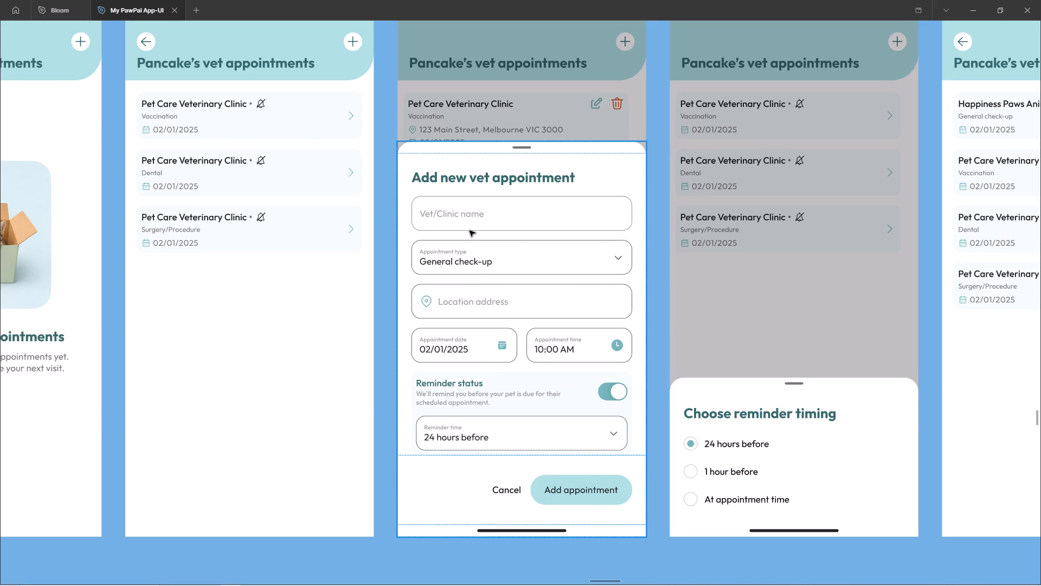
pyautogui.hotkey('alt', 'Tab')
pyautogui.hotkey('alt', 'Tab')
# Change the address field's placeholder in the Add new vet appointment form to "Location address (optional)".
pyautogui.keyDown('ctrl'); pyautogui.doubleClick(484, 303); pyautogui.keyUp('ctrl')
pyautogui.click(498, 303)
pyautogui.click(509, 301)
pyautogui.press('space')
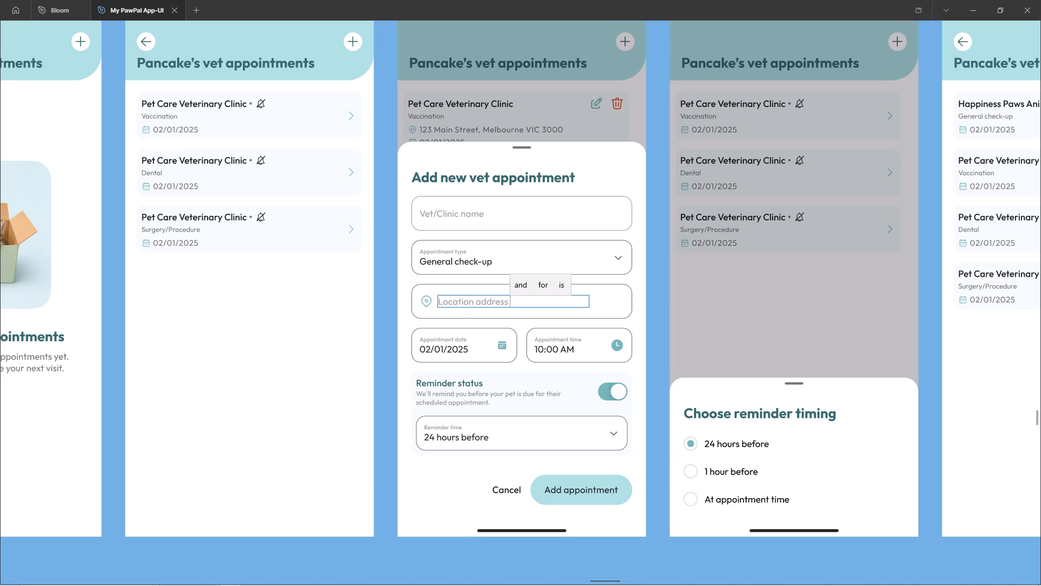
pyautogui.write('()')
pyautogui.press('Left')
pyautogui.write('opti')
pyautogui.press('n')
pyautogui.press('BackSpace')
pyautogui.write('onal')
pyautogui.doubleClick(629, 323)
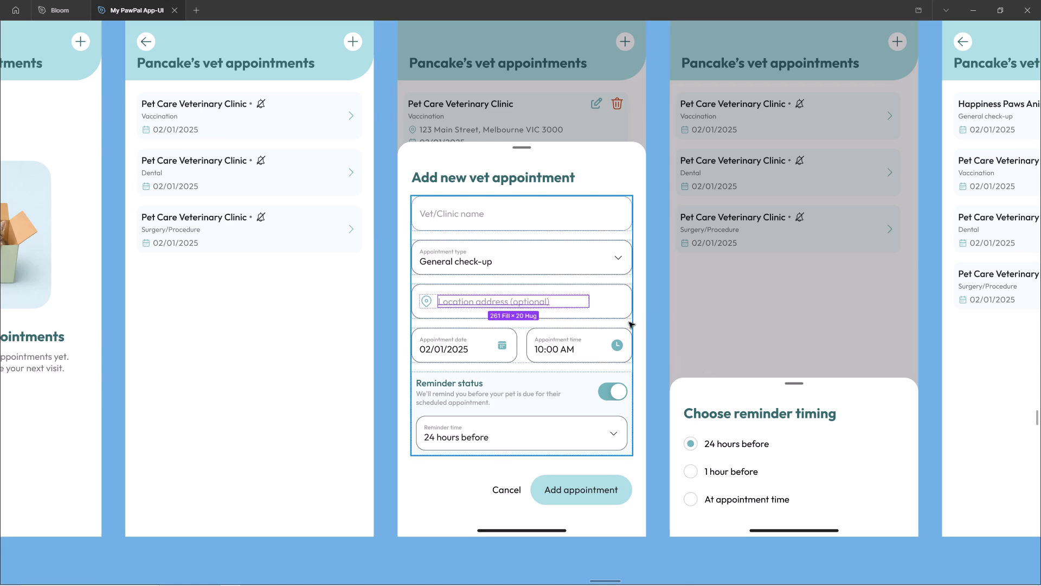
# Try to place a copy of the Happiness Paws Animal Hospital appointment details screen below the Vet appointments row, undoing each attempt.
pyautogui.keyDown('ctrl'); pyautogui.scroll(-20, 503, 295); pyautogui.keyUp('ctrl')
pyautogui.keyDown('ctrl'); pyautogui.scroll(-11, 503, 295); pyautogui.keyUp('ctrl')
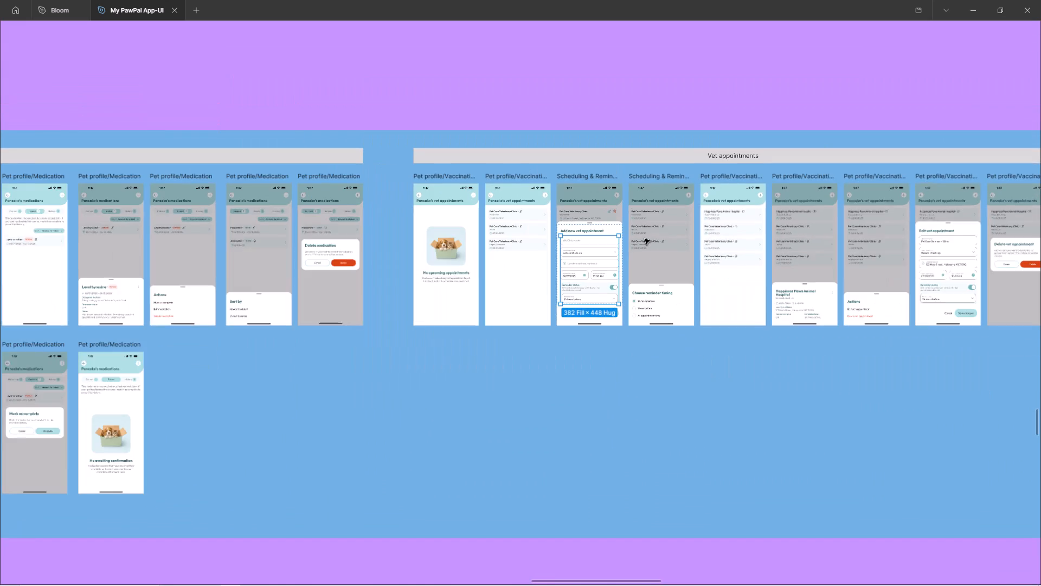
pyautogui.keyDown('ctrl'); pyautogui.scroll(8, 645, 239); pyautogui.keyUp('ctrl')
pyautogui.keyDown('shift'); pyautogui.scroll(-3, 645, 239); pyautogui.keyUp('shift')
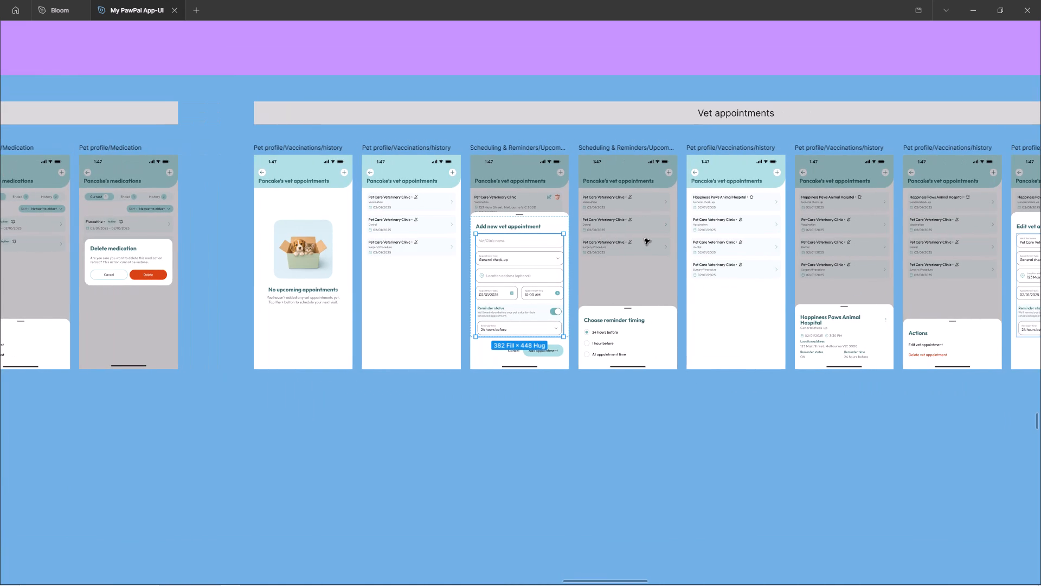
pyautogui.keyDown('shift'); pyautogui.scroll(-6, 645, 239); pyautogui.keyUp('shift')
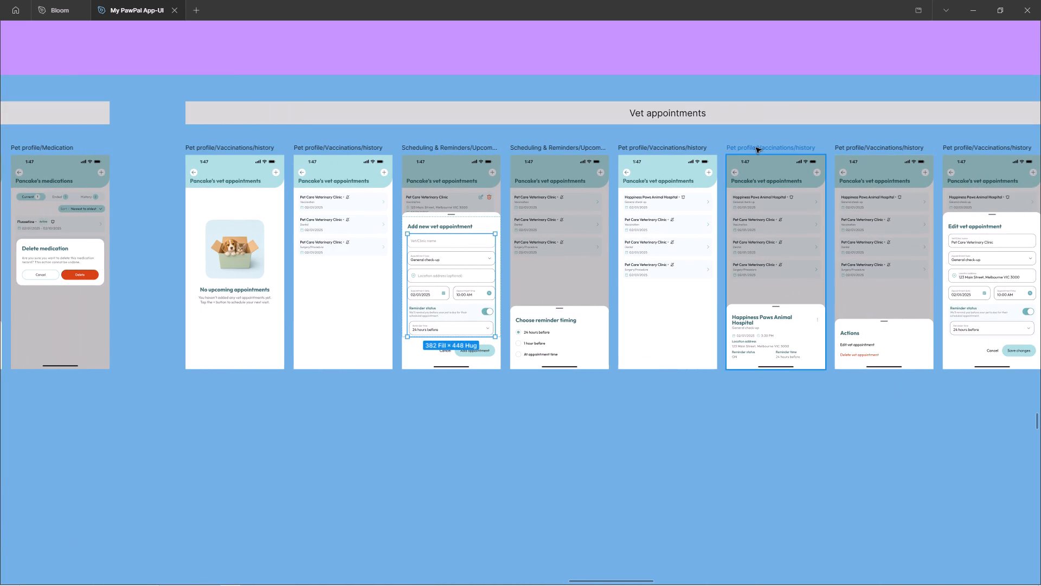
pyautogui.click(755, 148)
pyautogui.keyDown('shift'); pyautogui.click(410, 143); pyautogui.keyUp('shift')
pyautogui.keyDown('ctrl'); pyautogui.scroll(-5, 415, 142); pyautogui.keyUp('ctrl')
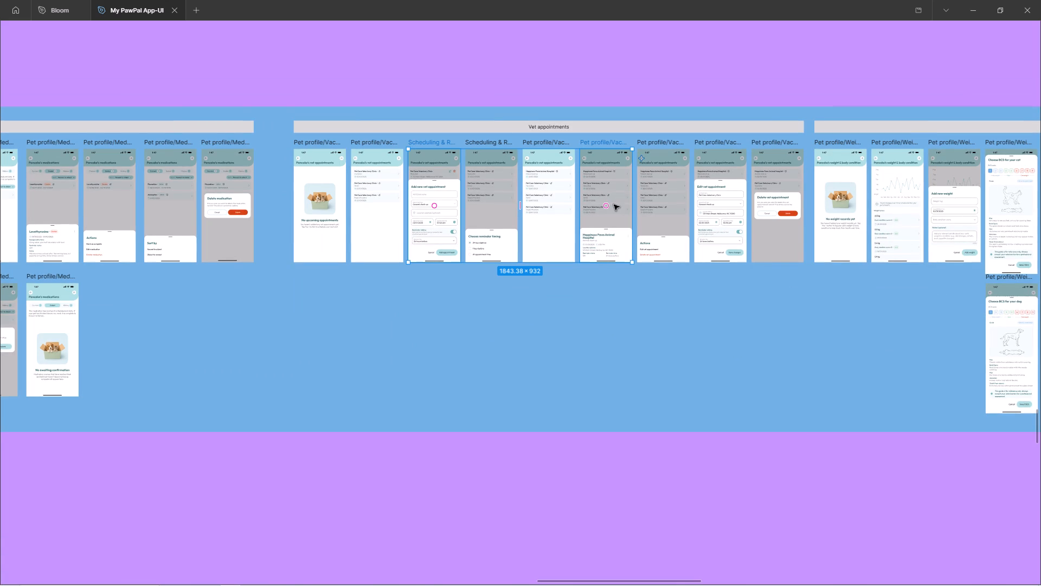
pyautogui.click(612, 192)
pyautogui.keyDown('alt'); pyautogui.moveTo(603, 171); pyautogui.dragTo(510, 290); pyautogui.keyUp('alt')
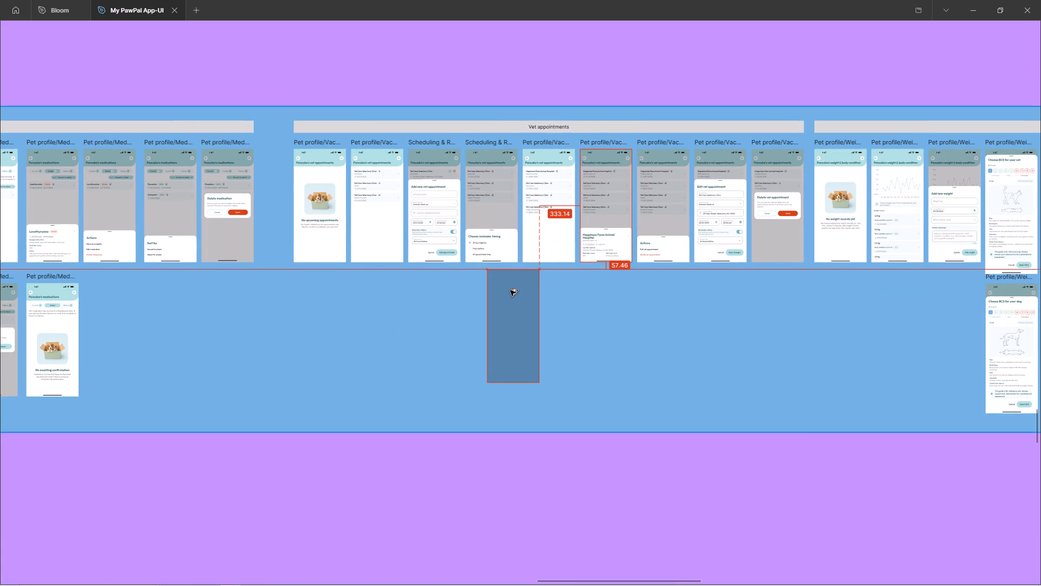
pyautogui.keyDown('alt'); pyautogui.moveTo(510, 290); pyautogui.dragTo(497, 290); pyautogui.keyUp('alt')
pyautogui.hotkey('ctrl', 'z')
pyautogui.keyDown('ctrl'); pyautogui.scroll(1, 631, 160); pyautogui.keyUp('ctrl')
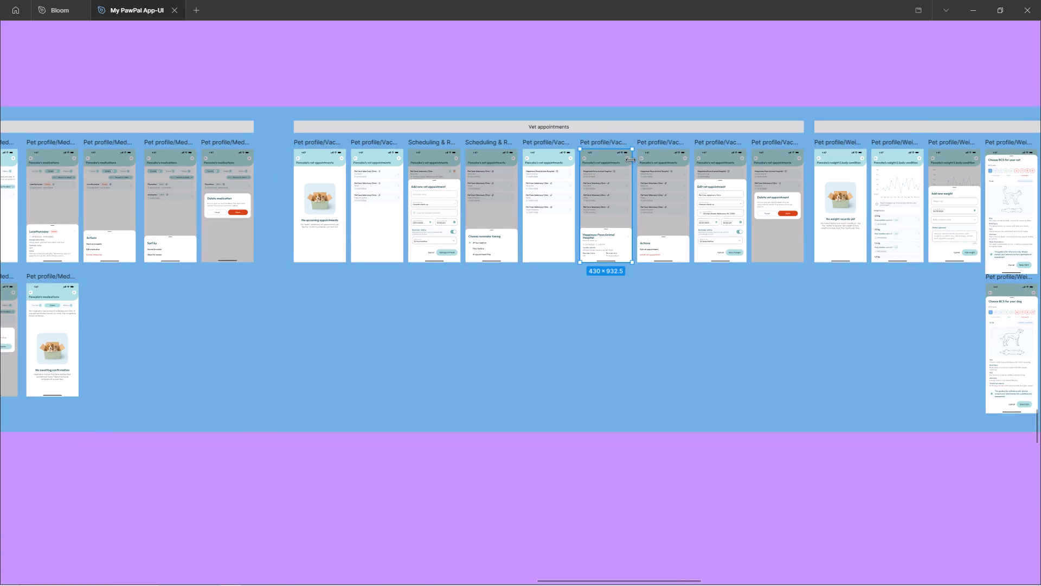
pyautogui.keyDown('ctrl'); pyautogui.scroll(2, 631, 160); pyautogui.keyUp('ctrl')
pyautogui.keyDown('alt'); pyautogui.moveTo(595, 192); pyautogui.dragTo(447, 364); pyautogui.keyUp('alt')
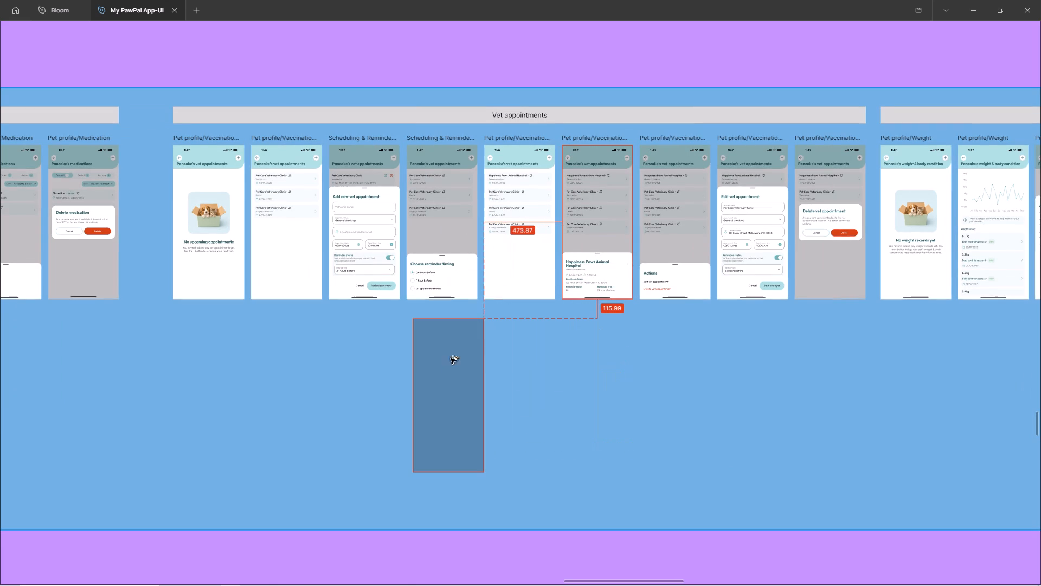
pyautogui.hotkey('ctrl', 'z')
# Duplicate the Happiness Paws Animal Hospital appointment details screen and place the copy directly beneath the original in Vet appointments.
pyautogui.click(576, 136)
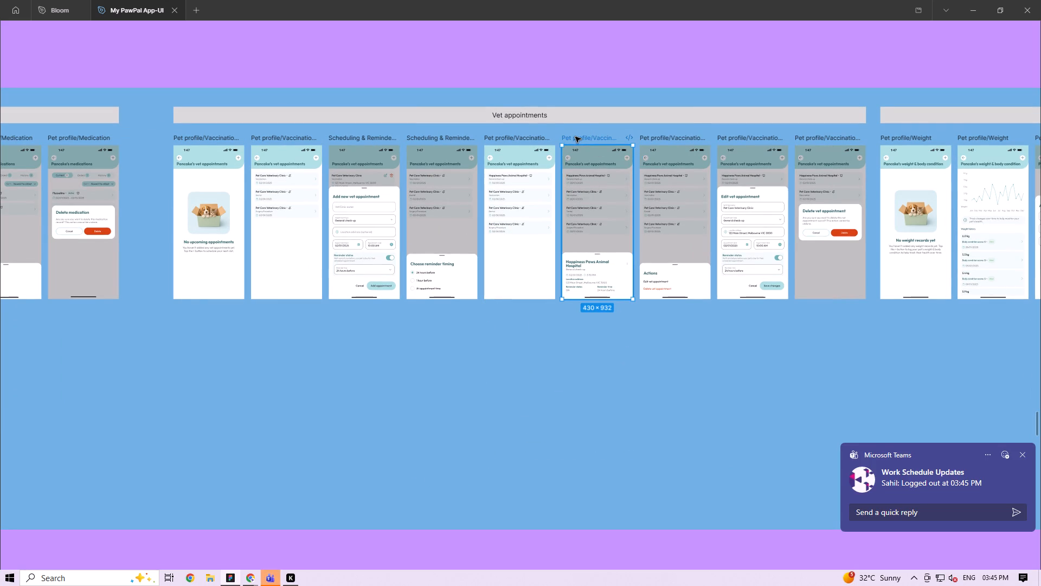
pyautogui.keyDown('alt'); pyautogui.moveTo(597, 201); pyautogui.dragTo(611, 398); pyautogui.keyUp('alt')
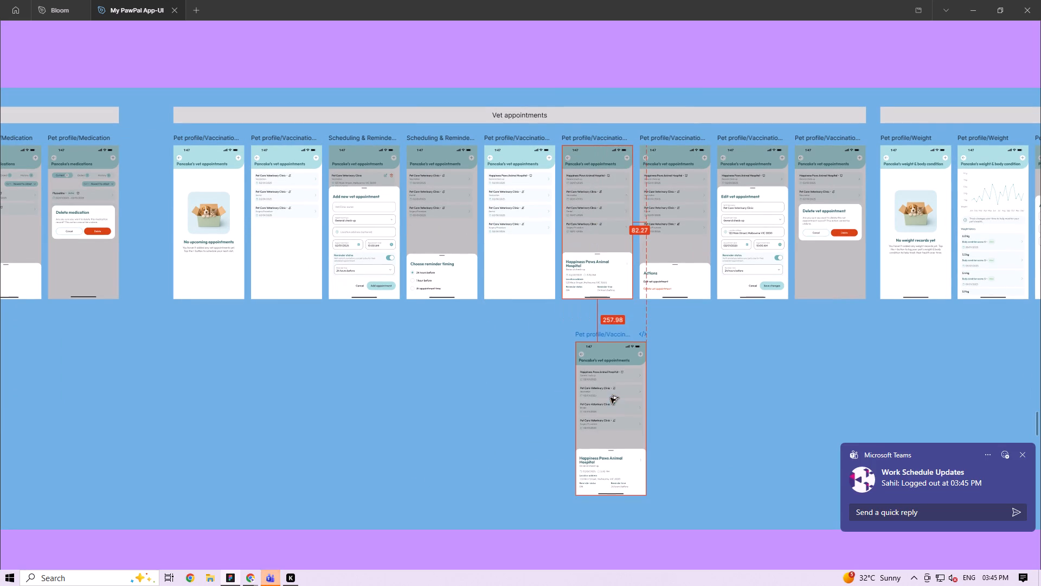
pyautogui.keyDown('alt'); pyautogui.moveTo(611, 398); pyautogui.dragTo(595, 384); pyautogui.keyUp('alt')
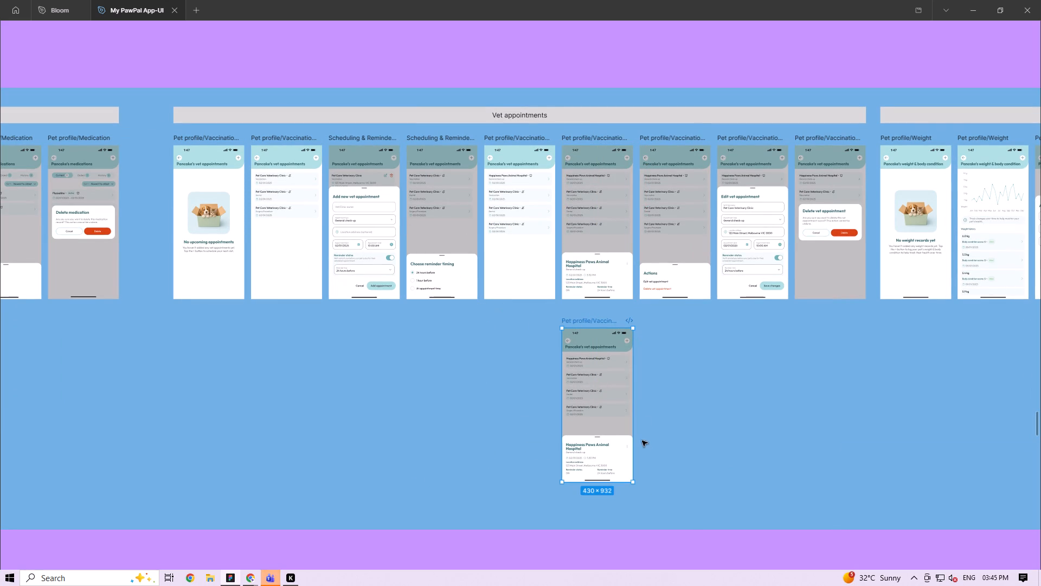
# Delete the location address label and text from the duplicated Happiness Paws Animal Hospital appointment details screen.
pyautogui.keyDown('ctrl'); pyautogui.scroll(8, 581, 482); pyautogui.keyUp('ctrl')
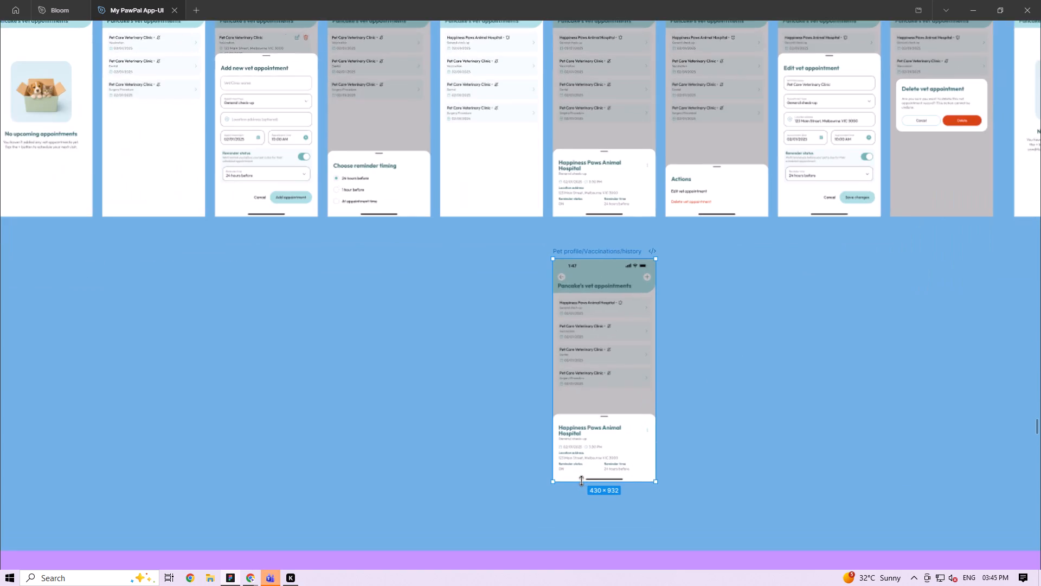
pyautogui.keyDown('ctrl'); pyautogui.scroll(2, 581, 481); pyautogui.keyUp('ctrl')
pyautogui.keyDown('ctrl'); pyautogui.scroll(-1, 582, 481); pyautogui.keyUp('ctrl')
pyautogui.keyDown('ctrl'); pyautogui.scroll(2, 582, 481); pyautogui.keyUp('ctrl')
pyautogui.keyDown('ctrl'); pyautogui.click(607, 451); pyautogui.keyUp('ctrl')
pyautogui.hotkey('shift', 'Return')
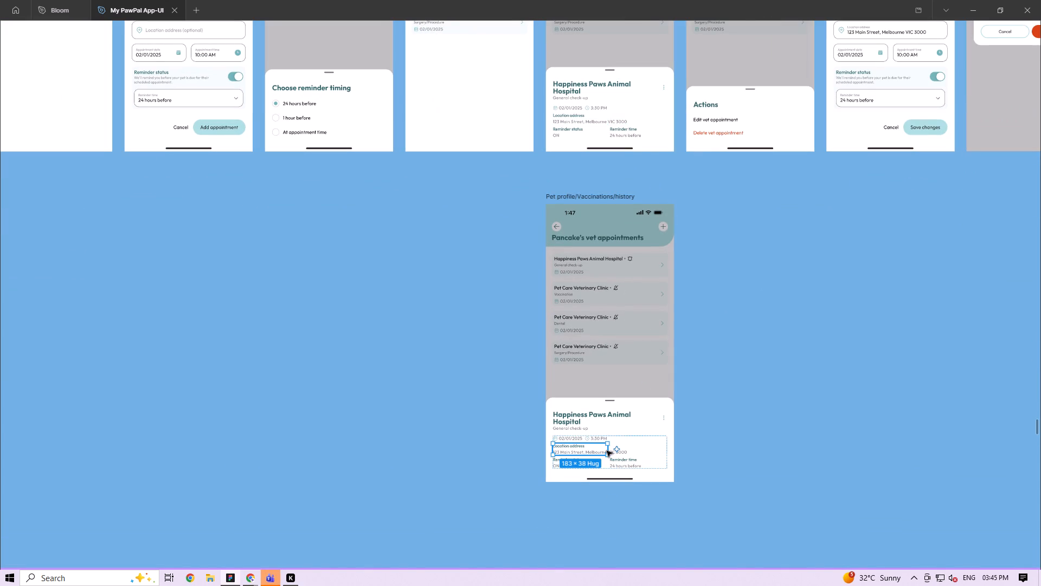
pyautogui.press('Delete')
# Duplicate the Add new vet appointment screen and place the copy beside the duplicated appointment details screen below the Vet appointments row.
pyautogui.keyDown('ctrl'); pyautogui.scroll(-6, 828, 448); pyautogui.keyUp('ctrl')
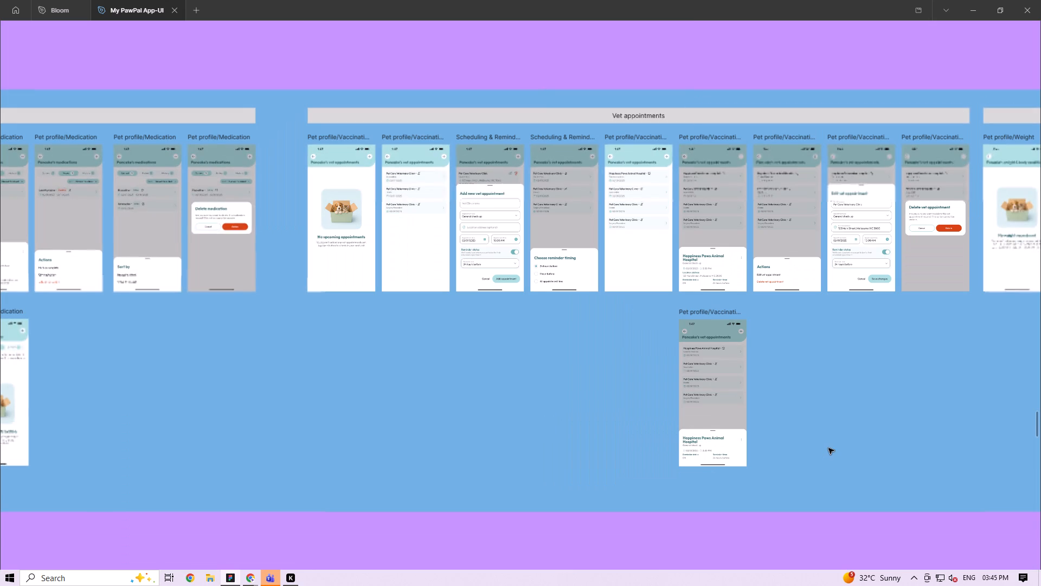
pyautogui.click(465, 137)
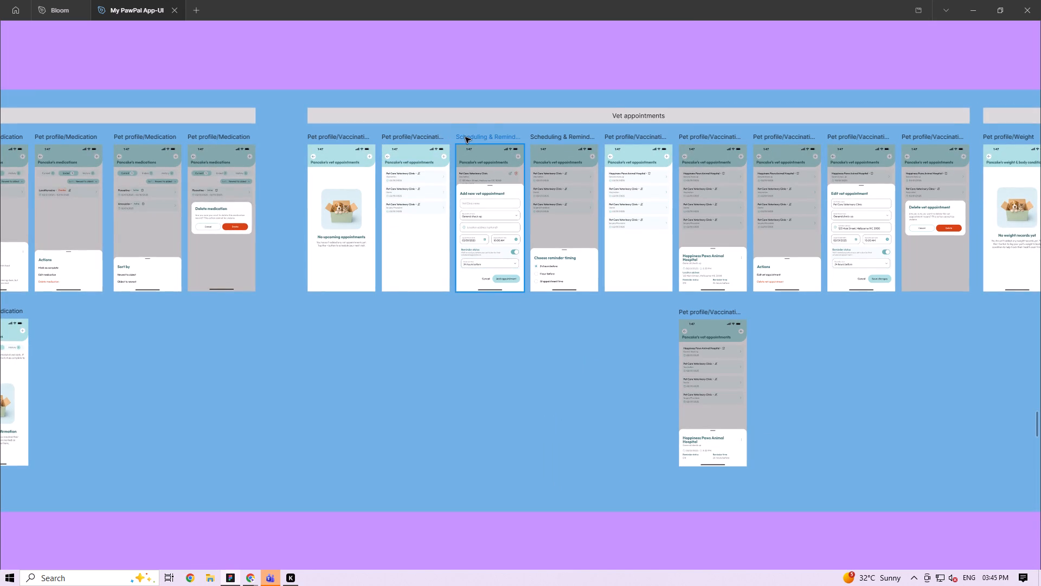
pyautogui.keyDown('ctrl'); pyautogui.scroll(5, 509, 170); pyautogui.keyUp('ctrl')
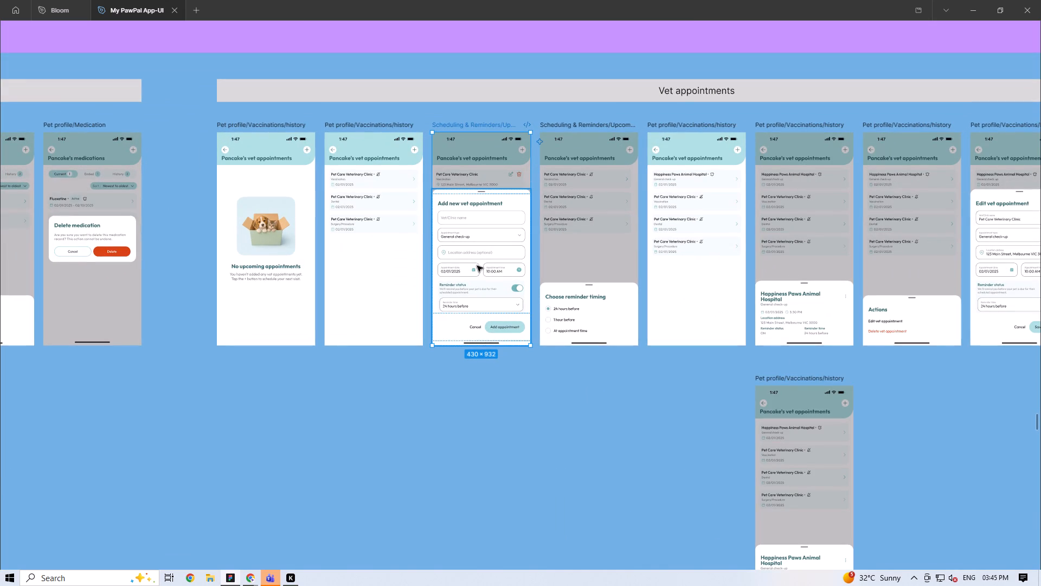
pyautogui.keyDown('ctrl'); pyautogui.scroll(-11, 683, 288); pyautogui.keyUp('ctrl')
pyautogui.keyDown('alt'); pyautogui.moveTo(534, 244); pyautogui.dragTo(571, 316); pyautogui.keyUp('alt')
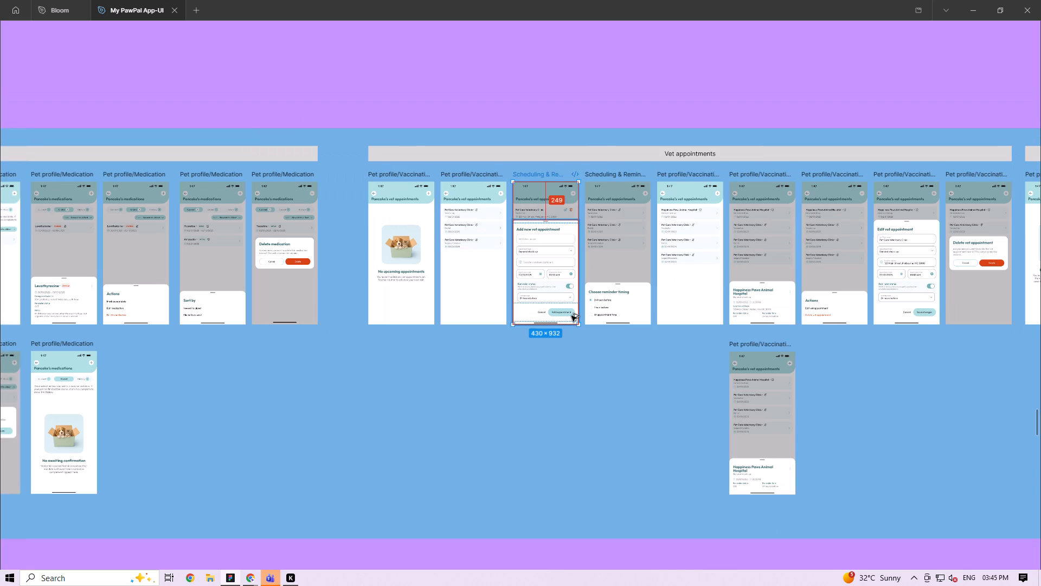
pyautogui.keyDown('alt'); pyautogui.moveTo(571, 316); pyautogui.dragTo(674, 411); pyautogui.keyUp('alt')
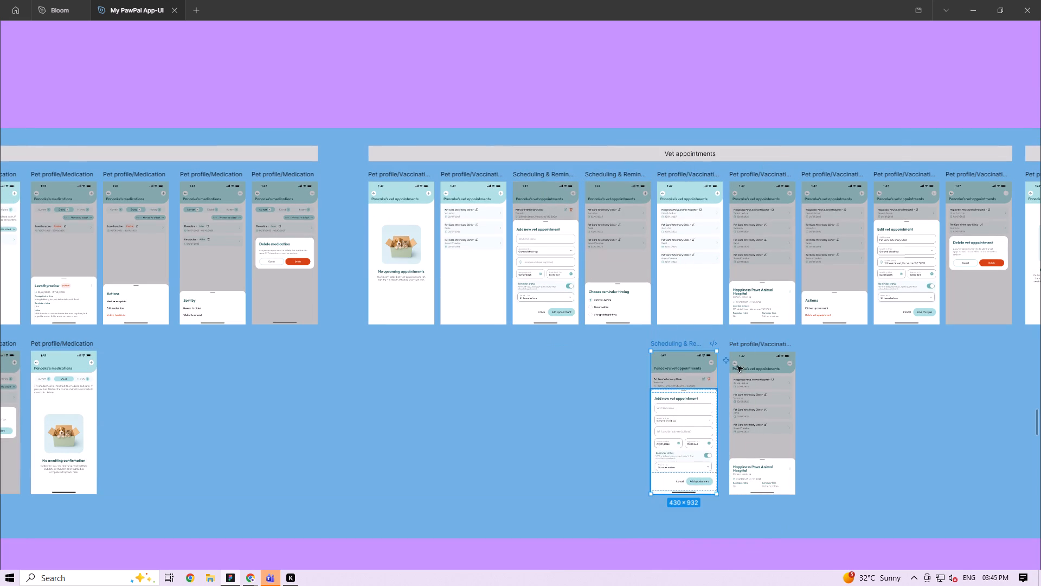
# Align the top edges of the duplicated Add new vet appointment and appointment details screens.
pyautogui.click(743, 342)
pyautogui.keyDown('shift'); pyautogui.click(673, 342); pyautogui.keyUp('shift')
pyautogui.hotkey('alt', 'w')
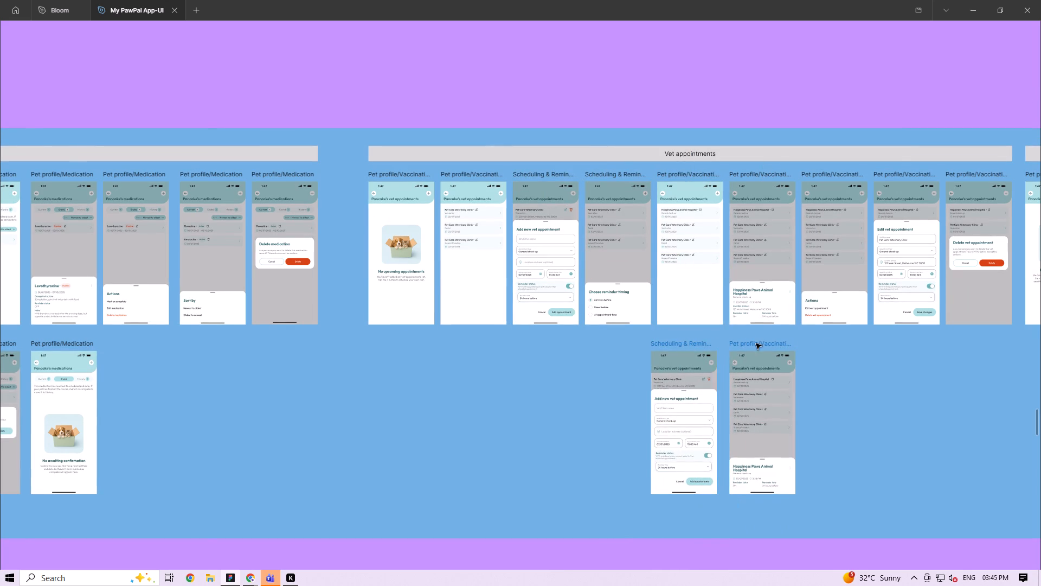
# Cut both duplicated screens and paste them into Client's feedback Changes - 29 Oct 2026, replacing a fresh duplicate of the No awaiting confirmation screen.
pyautogui.keyDown('ctrl'); pyautogui.scroll(-20, 835, 341); pyautogui.keyUp('ctrl')
pyautogui.keyDown('ctrl'); pyautogui.scroll(-3, 835, 341); pyautogui.keyUp('ctrl')
pyautogui.hotkey('ctrl', 'x')
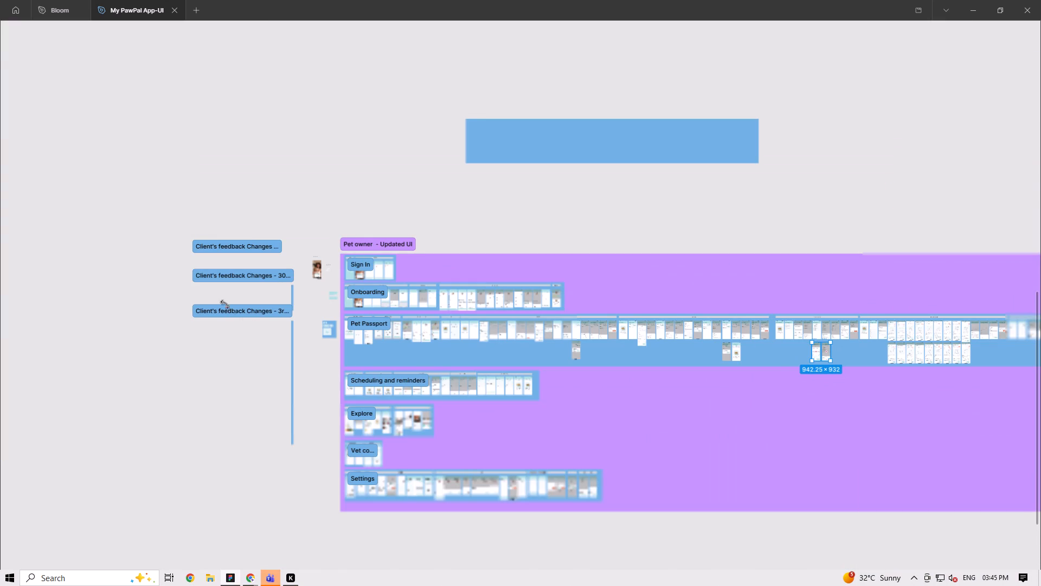
pyautogui.keyDown('ctrl'); pyautogui.scroll(9, 210, 300); pyautogui.keyUp('ctrl')
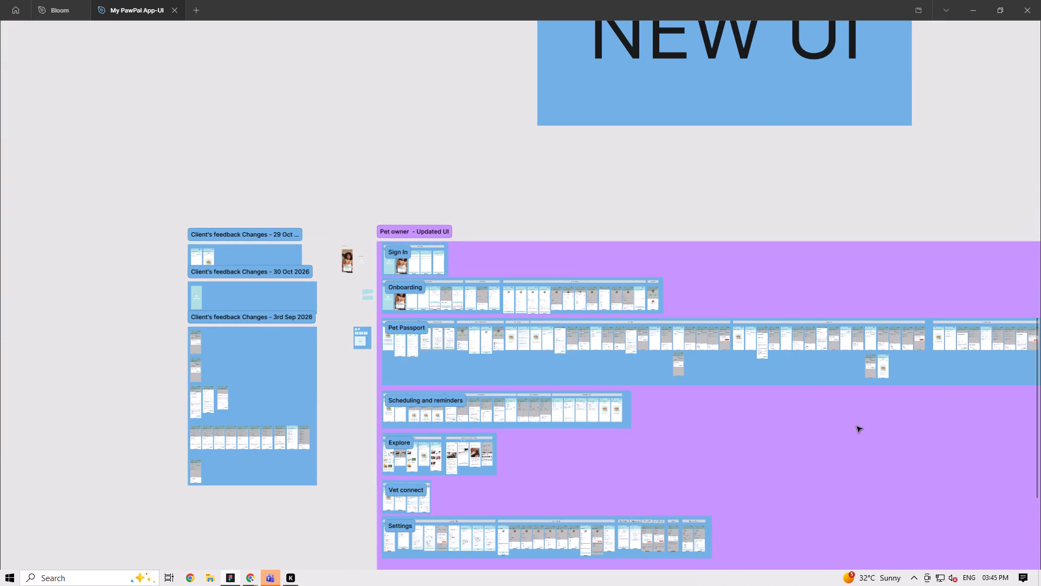
pyautogui.hotkey('ctrl', 'z')
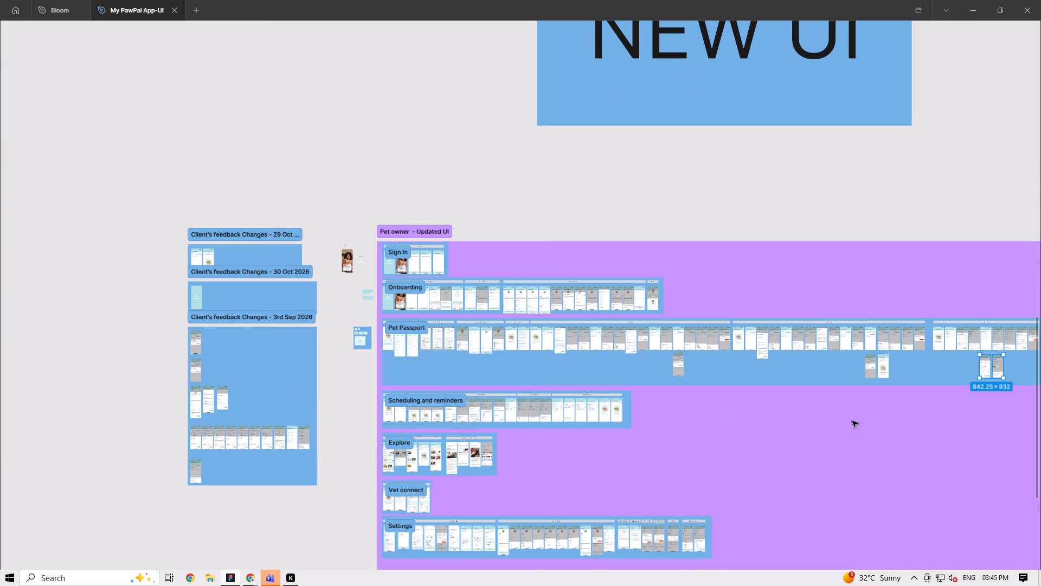
pyautogui.hotkey('ctrl', 'x')
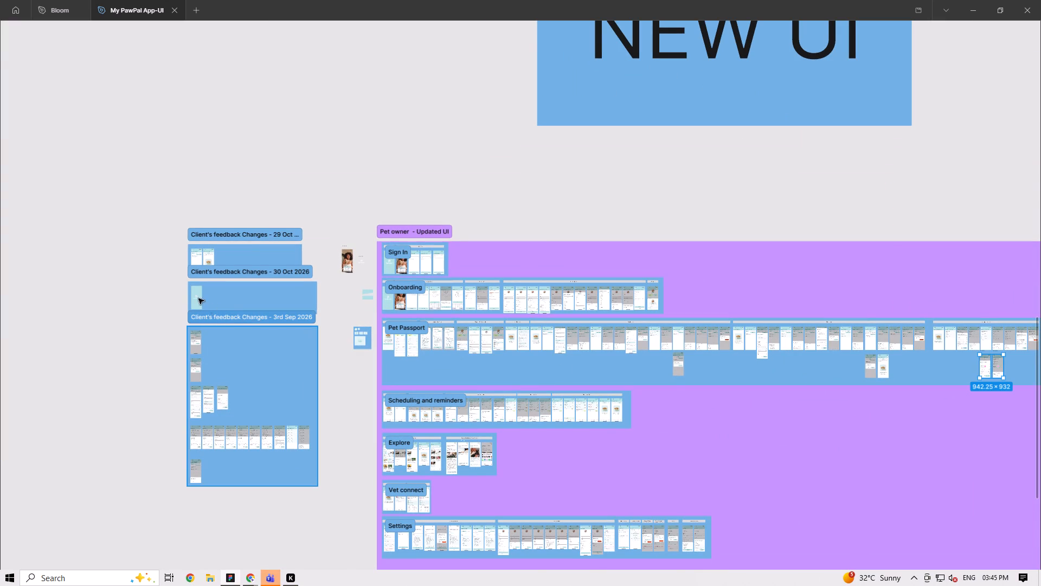
pyautogui.keyDown('ctrl'); pyautogui.scroll(3, 181, 283); pyautogui.keyUp('ctrl')
pyautogui.keyDown('ctrl'); pyautogui.scroll(-1, 181, 283); pyautogui.keyUp('ctrl')
pyautogui.keyDown('ctrl'); pyautogui.scroll(13, 181, 283); pyautogui.keyUp('ctrl')
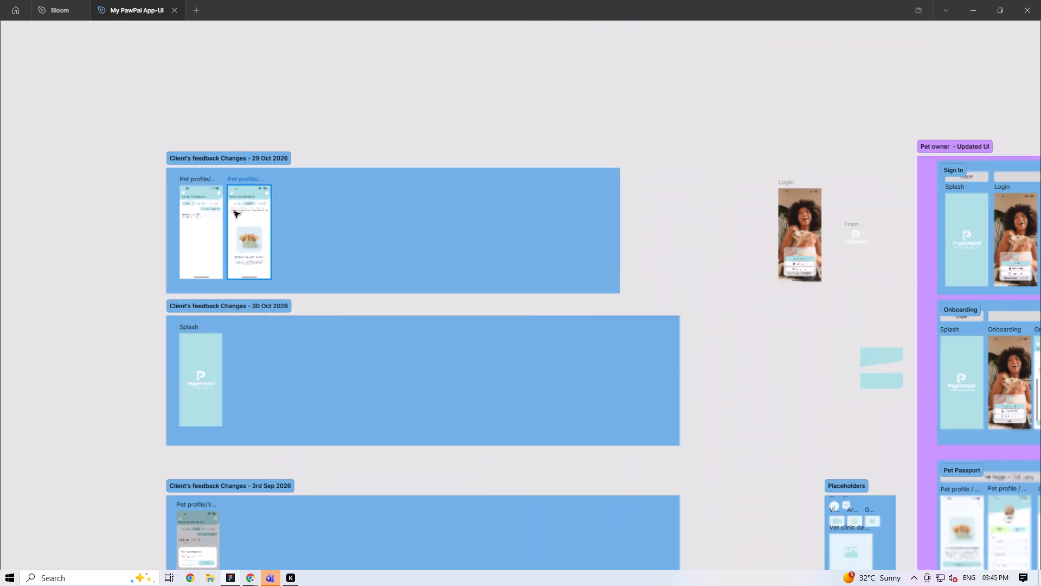
pyautogui.click(243, 178)
pyautogui.hotkey('ctrl', 'd')
pyautogui.keyDown('ctrl'); pyautogui.scroll(5, 253, 182); pyautogui.keyUp('ctrl')
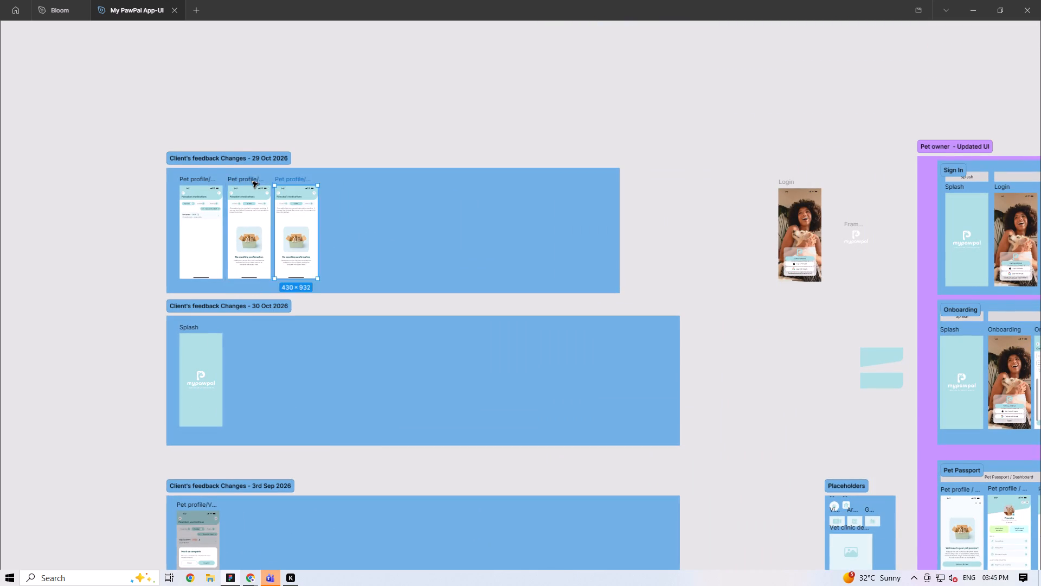
pyautogui.keyDown('ctrl'); pyautogui.scroll(6, 253, 182); pyautogui.keyUp('ctrl')
pyautogui.hotkey('ctrl', 'shift', 'r')
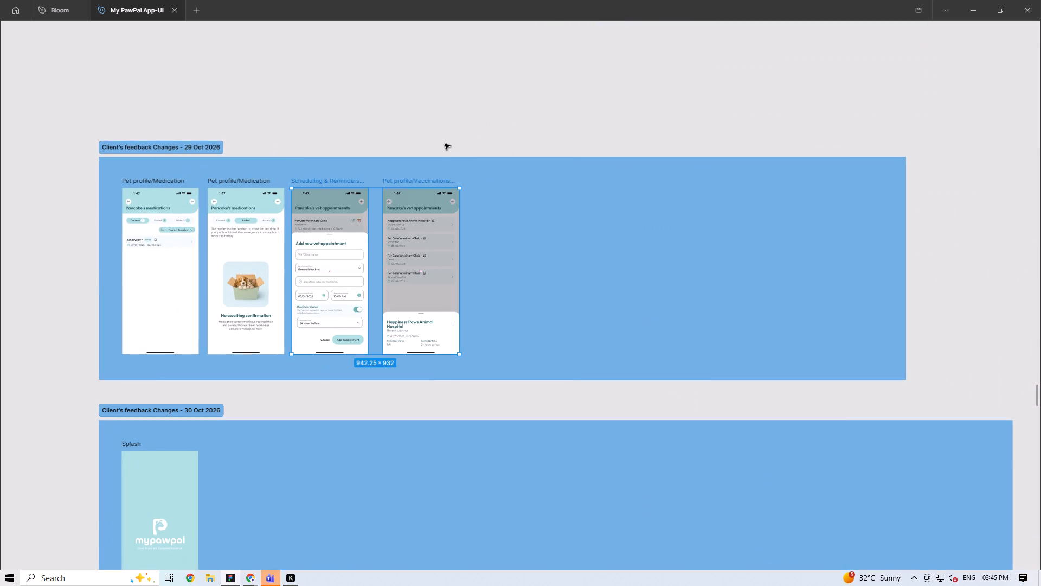
# Distribute the four screens in Client's feedback Changes - 29 Oct 2026 with equal horizontal spacing.
pyautogui.keyDown('shift'); pyautogui.click(229, 182); pyautogui.keyUp('shift')
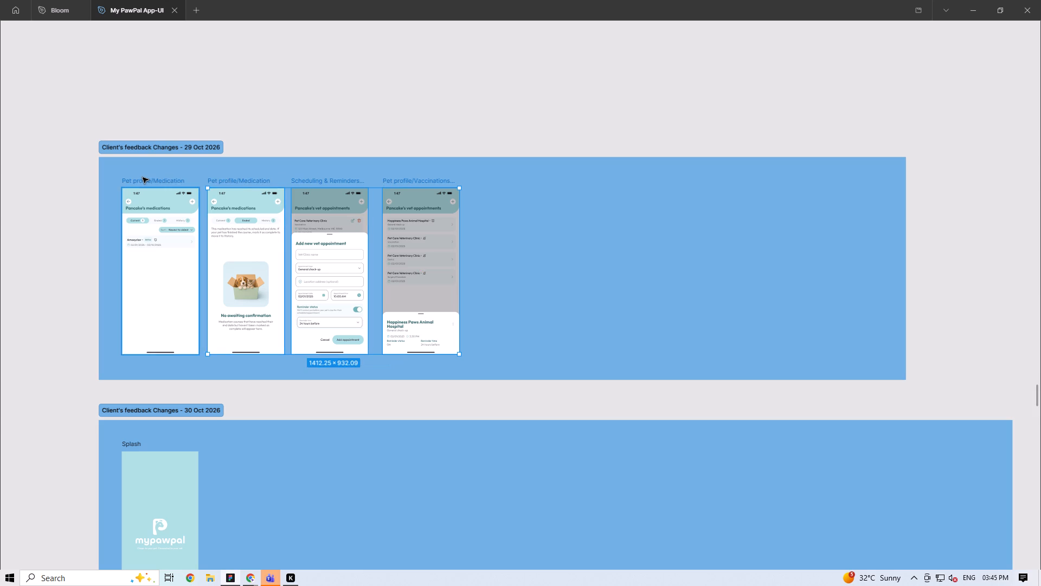
pyautogui.keyDown('shift'); pyautogui.click(143, 177); pyautogui.keyUp('shift')
pyautogui.hotkey('alt', 'shift', 'h')
pyautogui.click(330, 124)
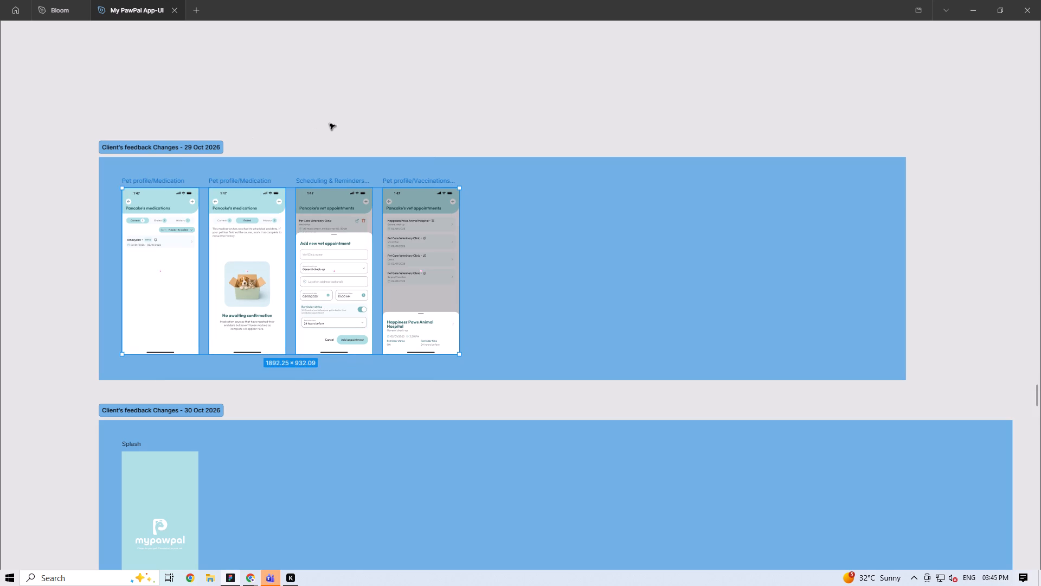
# Set the appointment time on the Happiness Paws Animal Hospital details copy to 10:00 AM, copied from the Add new vet appointment form.
pyautogui.keyDown('ctrl'); pyautogui.scroll(6, 289, 258); pyautogui.keyUp('ctrl')
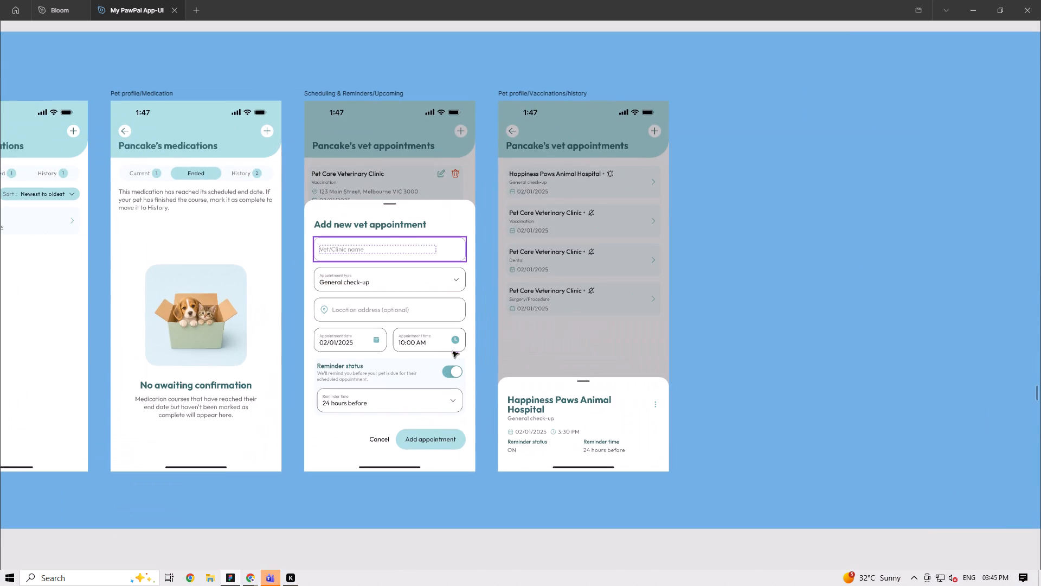
pyautogui.keyDown('ctrl'); pyautogui.scroll(3, 454, 352); pyautogui.keyUp('ctrl')
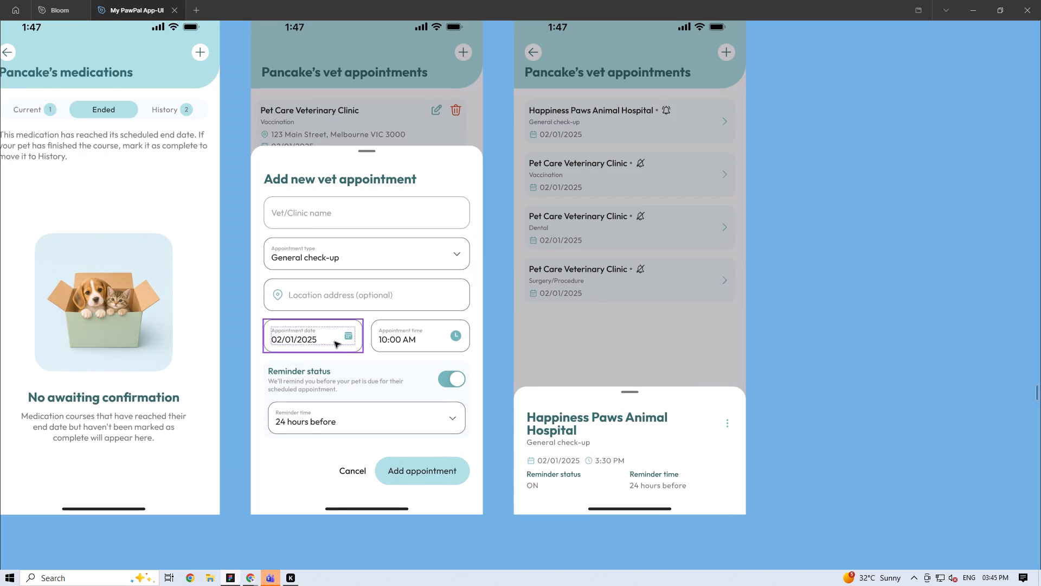
pyautogui.keyDown('ctrl'); pyautogui.click(335, 342); pyautogui.keyUp('ctrl')
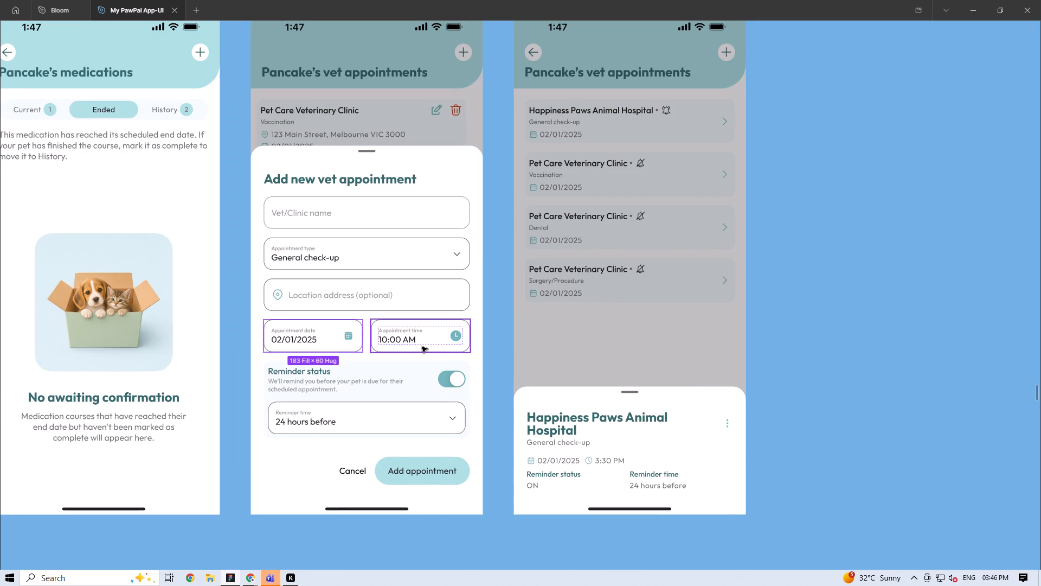
pyautogui.keyDown('ctrl'); pyautogui.click(422, 347); pyautogui.keyUp('ctrl')
pyautogui.keyDown('ctrl'); pyautogui.scroll(4, 583, 461); pyautogui.keyUp('ctrl')
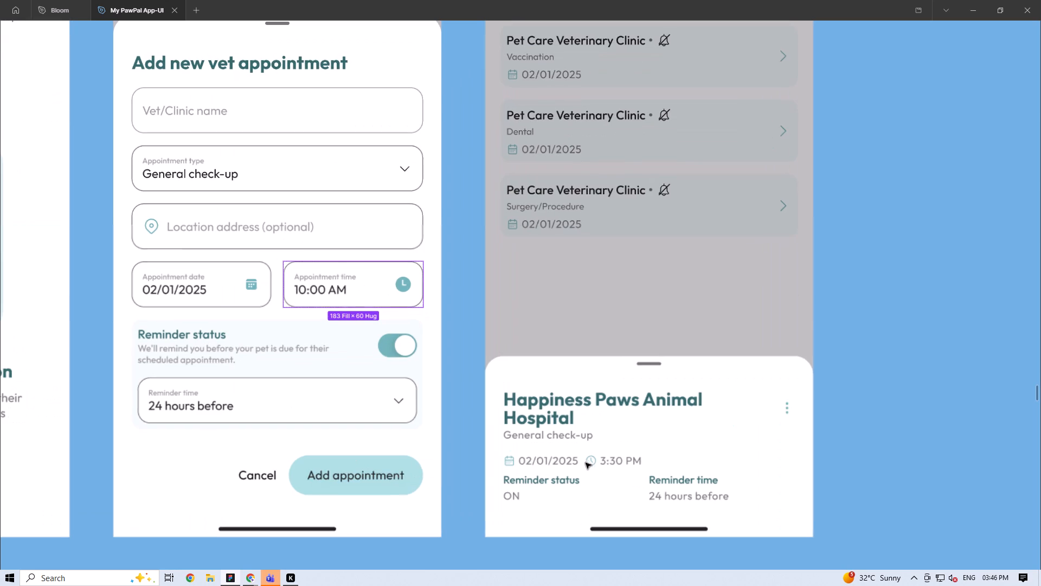
pyautogui.keyDown('ctrl'); pyautogui.click(678, 495); pyautogui.keyUp('ctrl')
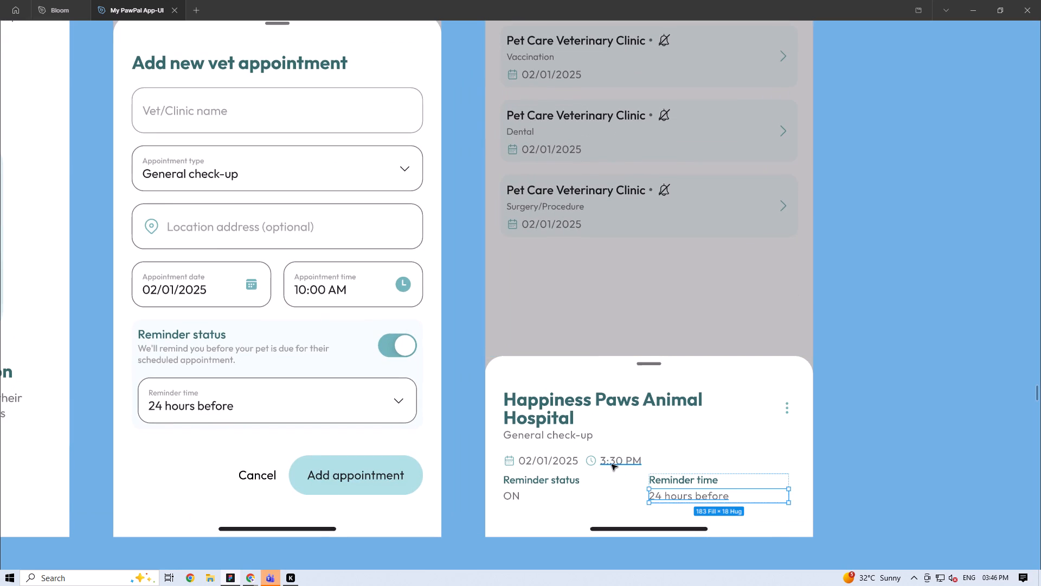
pyautogui.keyDown('ctrl'); pyautogui.tripleClick(329, 286); pyautogui.keyUp('ctrl')
pyautogui.hotkey('ctrl', 'c')
pyautogui.keyDown('ctrl'); pyautogui.click(621, 462); pyautogui.keyUp('ctrl')
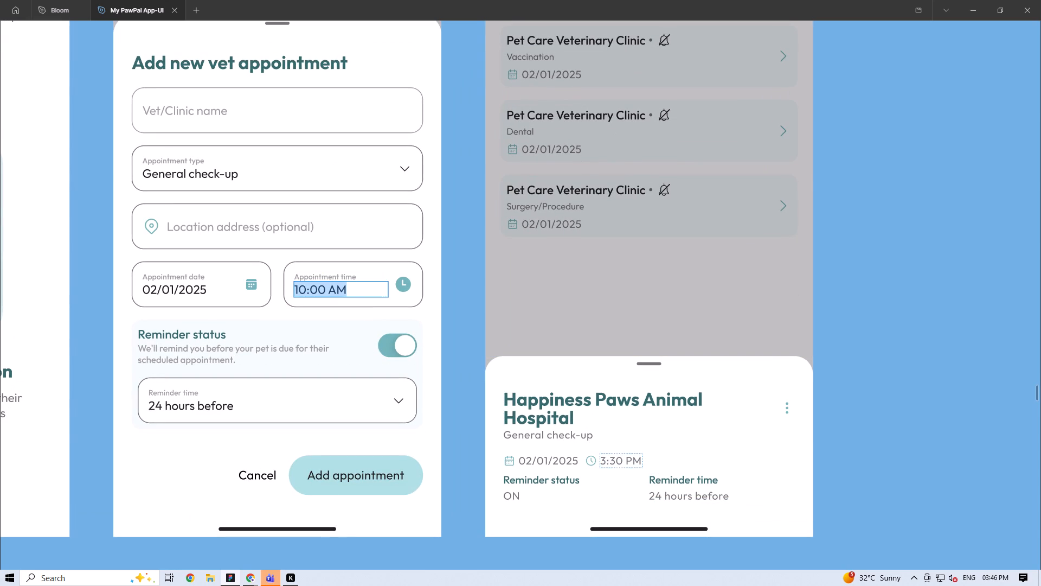
pyautogui.hotkey('ctrl', 'a')
pyautogui.hotkey('ctrl', 'shift', 'v')
pyautogui.keyDown('ctrl'); pyautogui.doubleClick(908, 400); pyautogui.keyUp('ctrl')
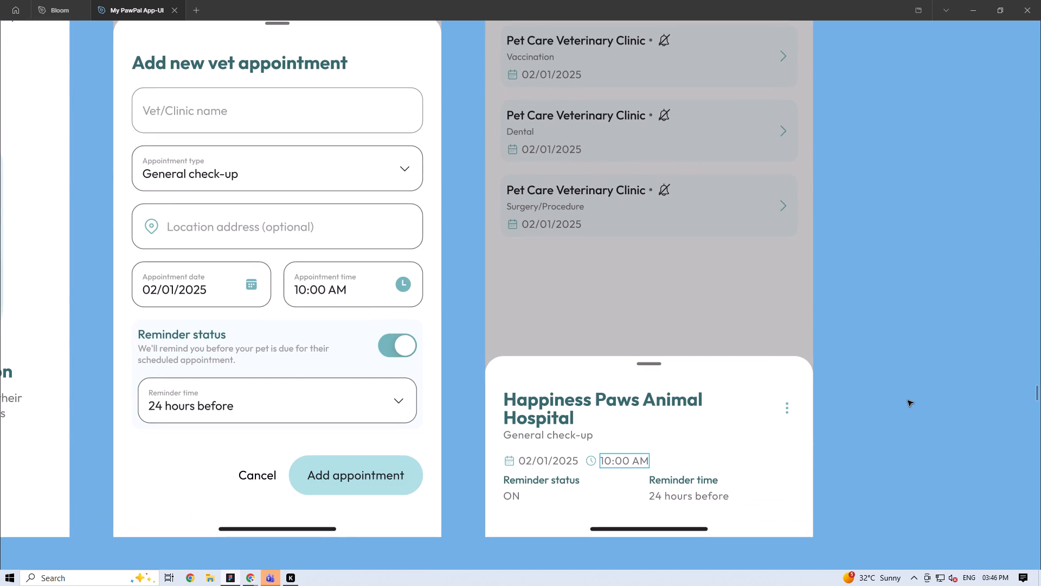
pyautogui.keyDown('ctrl'); pyautogui.scroll(-3, 520, 362); pyautogui.keyUp('ctrl')
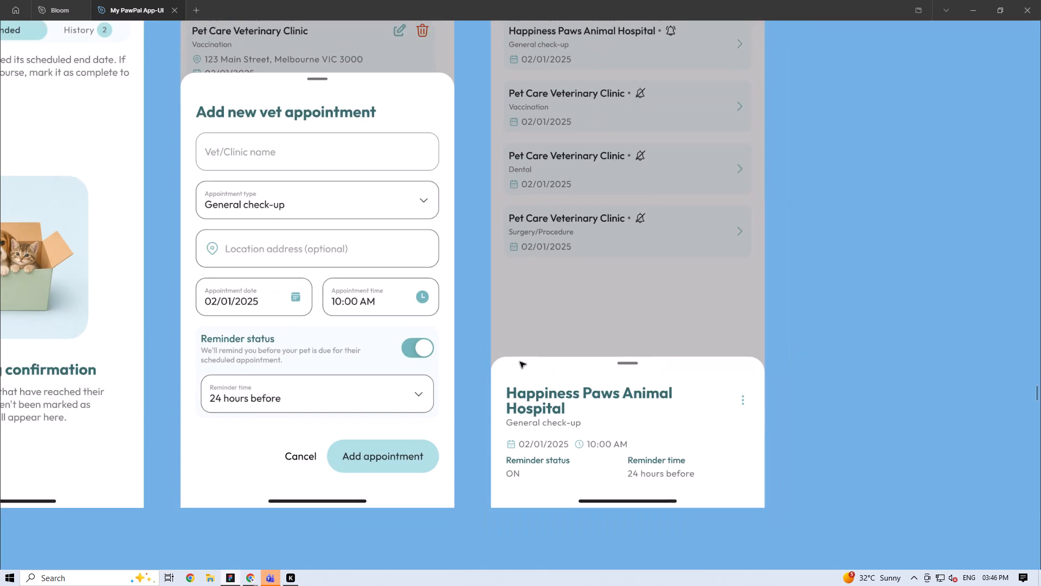
pyautogui.keyDown('ctrl'); pyautogui.scroll(-3, 520, 362); pyautogui.keyUp('ctrl')
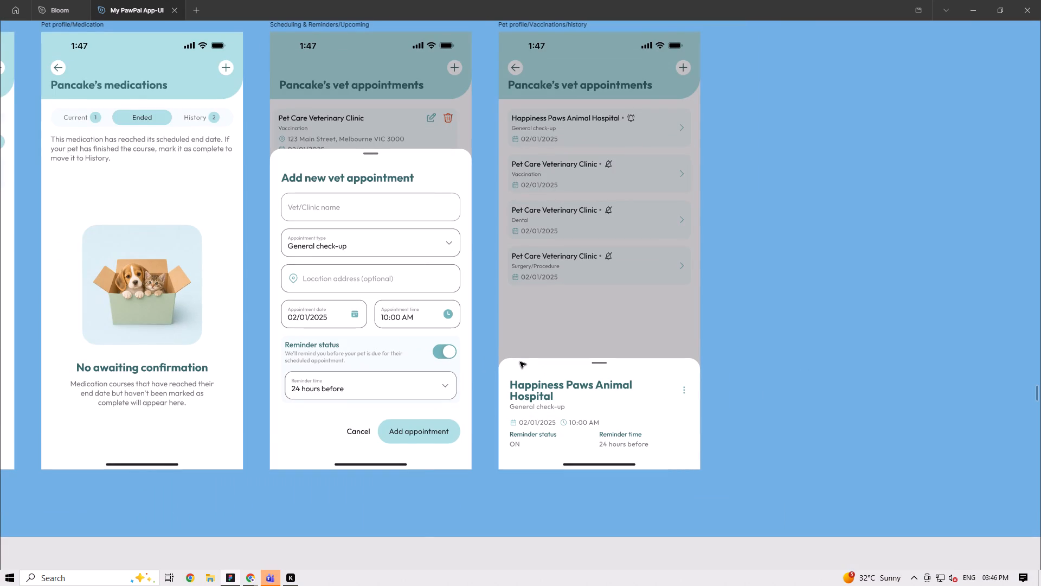
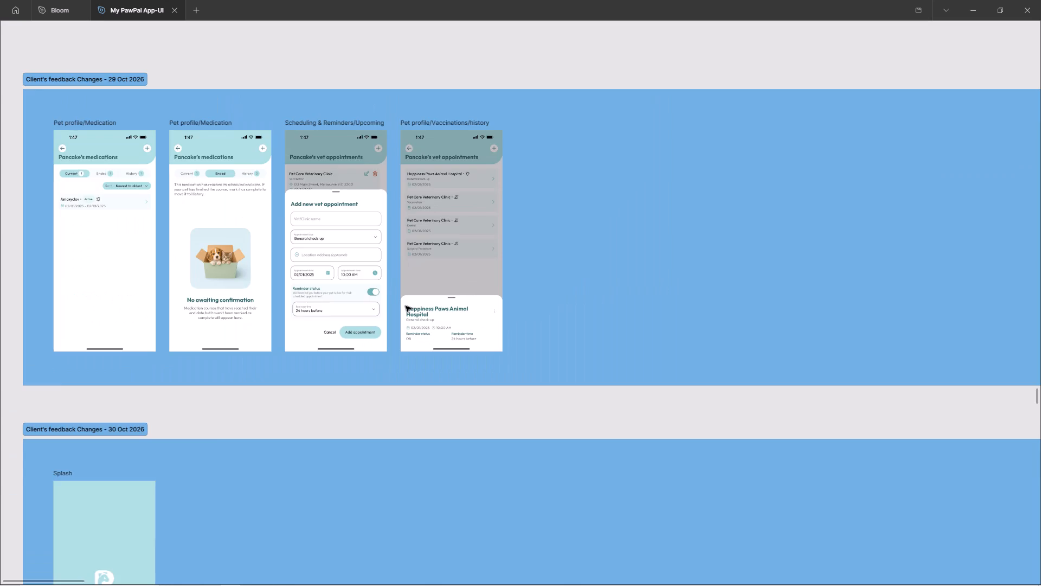
# Switch to the Basecamp feedback message in Chrome and reread the request about the optional Vet Clinic Address.
pyautogui.keyDown('ctrl'); pyautogui.scroll(-8, 406, 306); pyautogui.keyUp('ctrl')
pyautogui.hotkey('alt', 'Tab')
pyautogui.hotkey('alt', 'Tab')
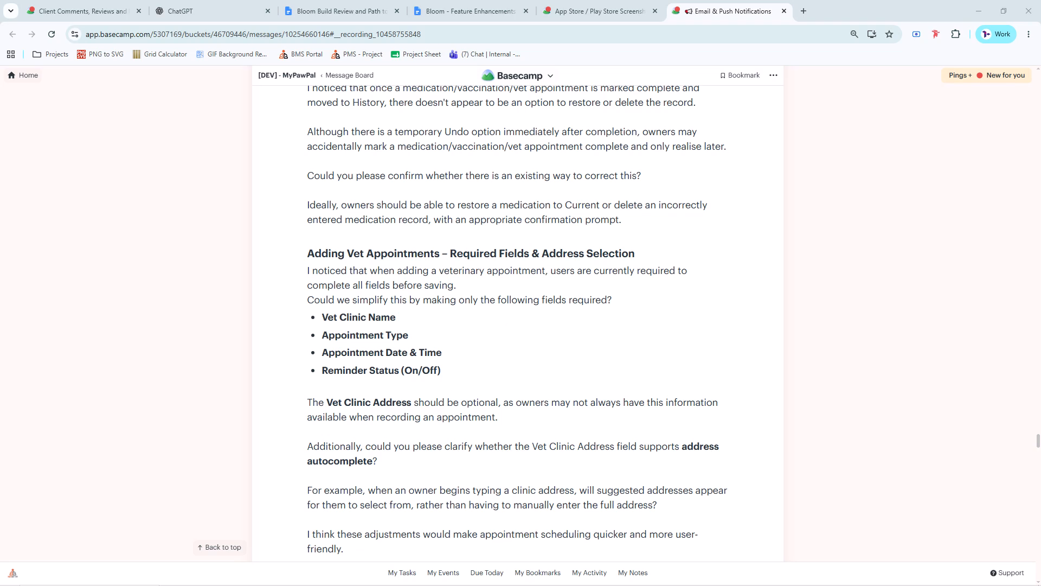
pyautogui.moveTo(452, 402); pyautogui.dragTo(544, 403)
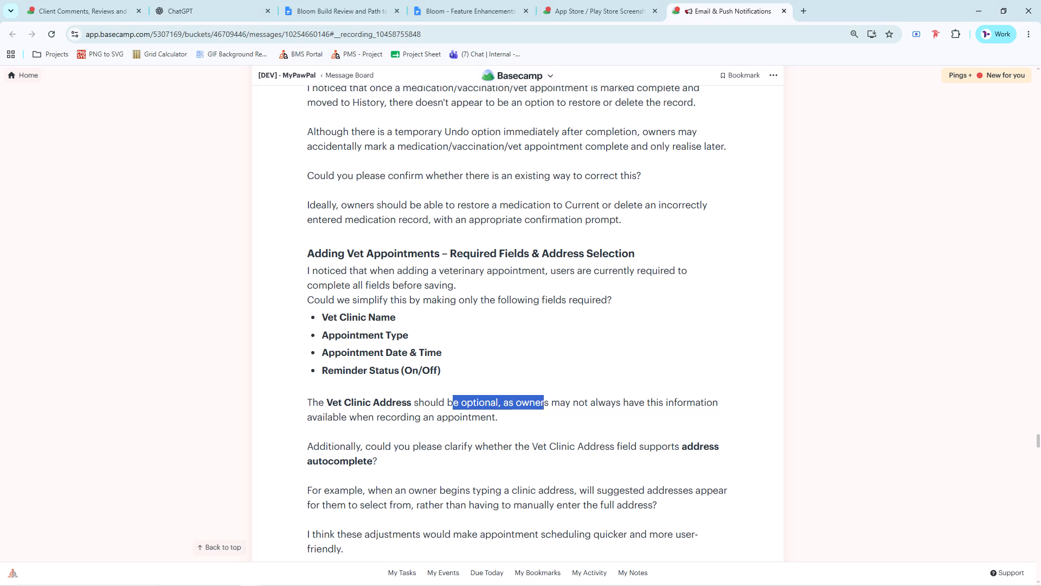
pyautogui.moveTo(544, 403); pyautogui.dragTo(711, 409)
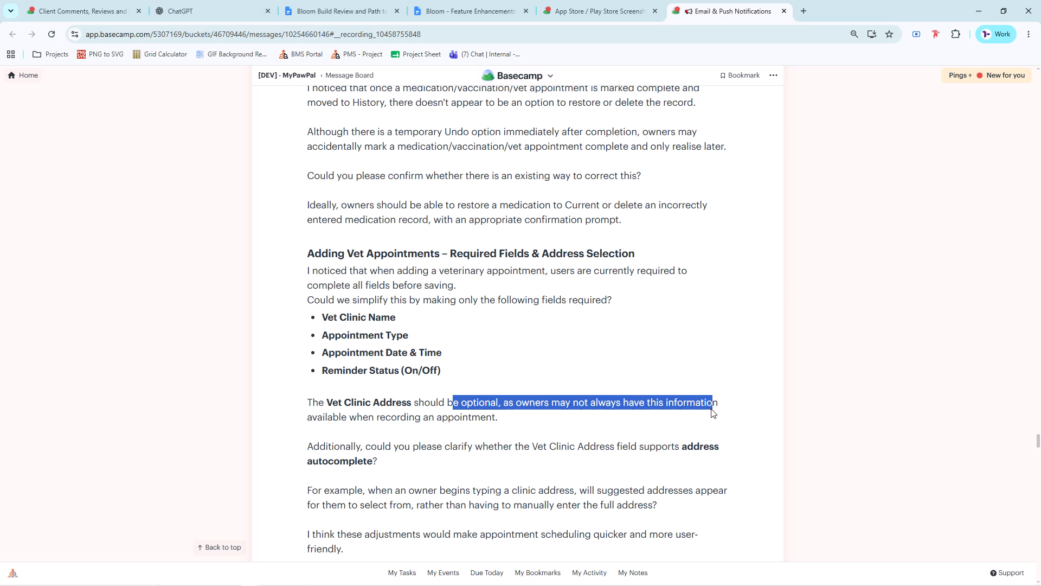
pyautogui.moveTo(711, 409); pyautogui.dragTo(504, 424)
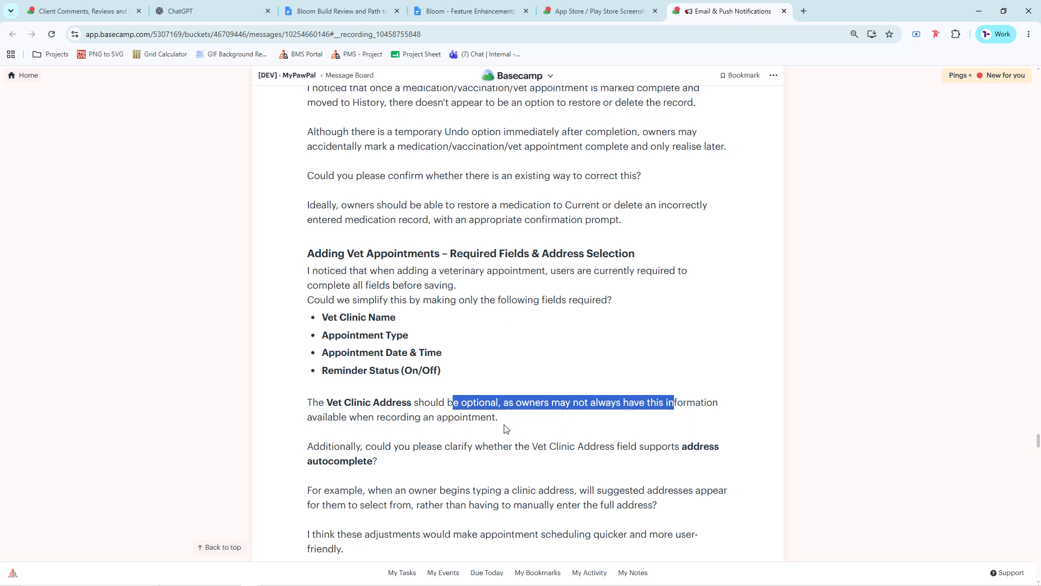
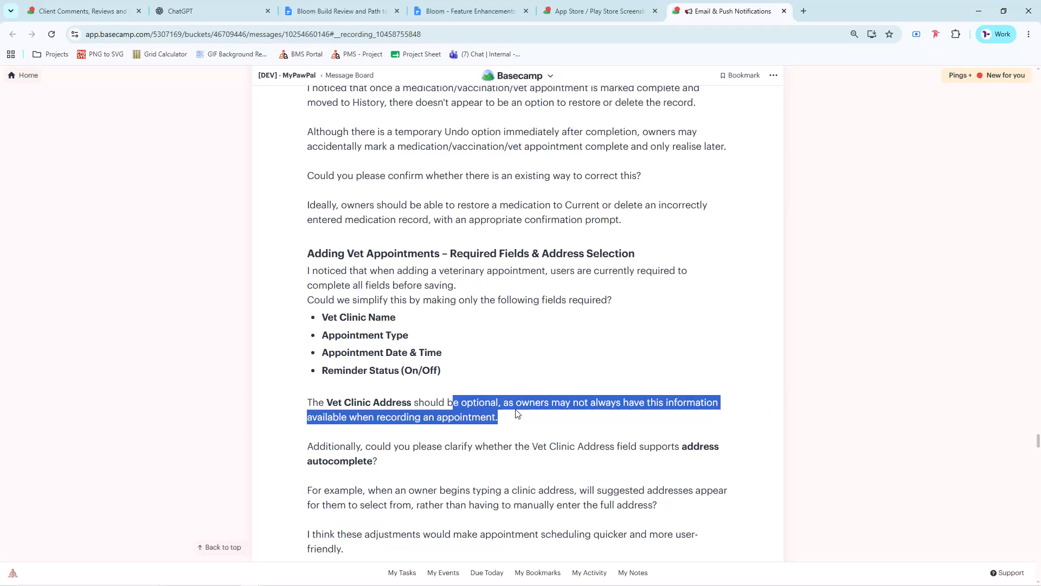
# Switch to Figma and examine the Vet appointments screens in the Pet Passport section, comparing the location address in the add and edit forms.
pyautogui.hotkey('alt', 'Tab')
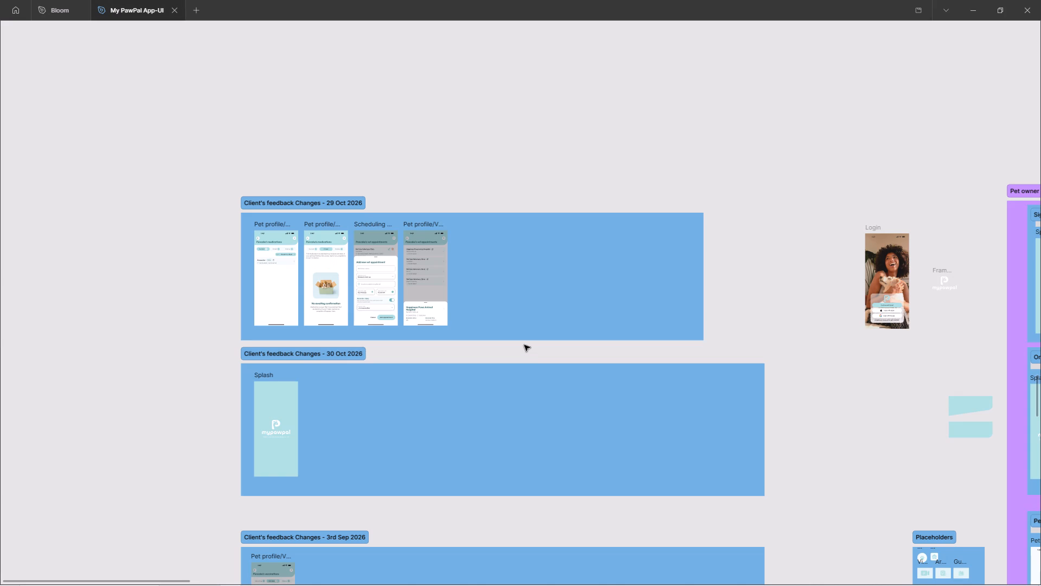
pyautogui.keyDown('ctrl'); pyautogui.scroll(-15, 286, 282); pyautogui.keyUp('ctrl')
pyautogui.click(465, 209)
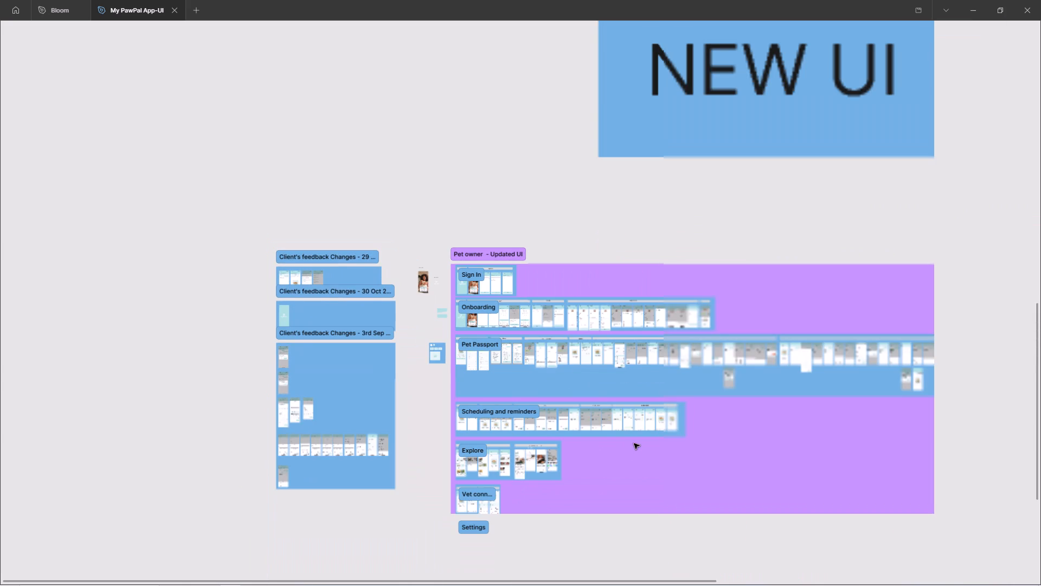
pyautogui.keyDown('ctrl'); pyautogui.scroll(18, 647, 374); pyautogui.keyUp('ctrl')
pyautogui.keyDown('ctrl'); pyautogui.scroll(-3, 461, 305); pyautogui.keyUp('ctrl')
pyautogui.keyDown('ctrl'); pyautogui.scroll(9, 444, 298); pyautogui.keyUp('ctrl')
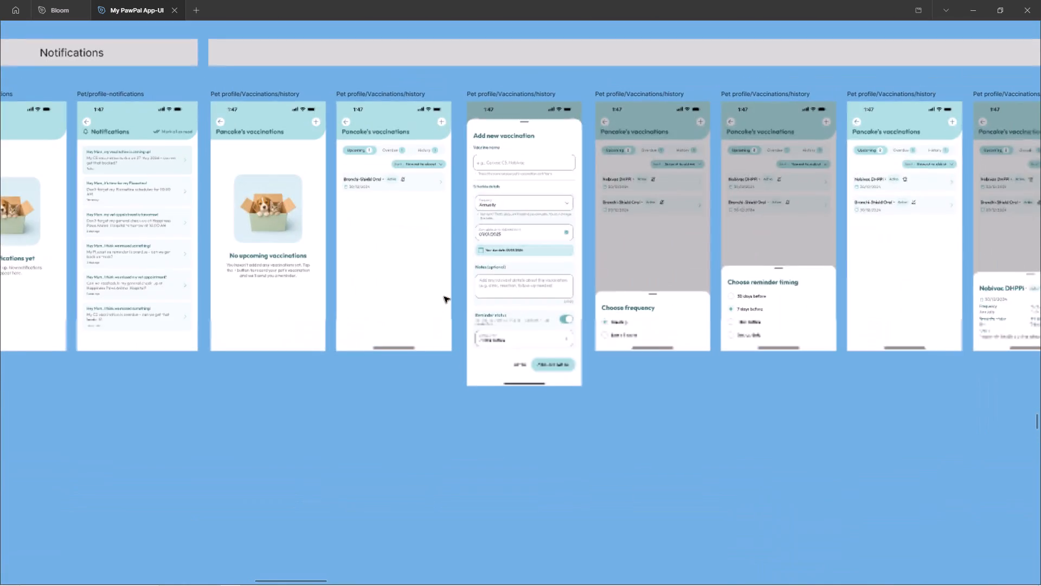
pyautogui.keyDown('ctrl'); pyautogui.scroll(3, 444, 297); pyautogui.keyUp('ctrl')
pyautogui.keyDown('ctrl'); pyautogui.scroll(-12, 541, 237); pyautogui.keyUp('ctrl')
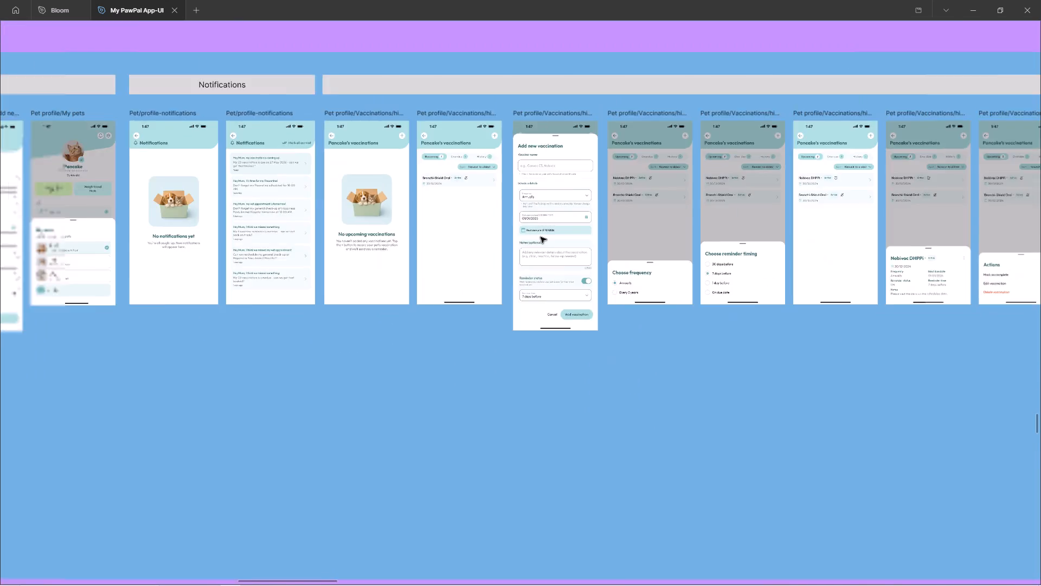
pyautogui.keyDown('ctrl'); pyautogui.scroll(-12, 541, 237); pyautogui.keyUp('ctrl')
pyautogui.keyDown('ctrl'); pyautogui.scroll(-7, 562, 321); pyautogui.keyUp('ctrl')
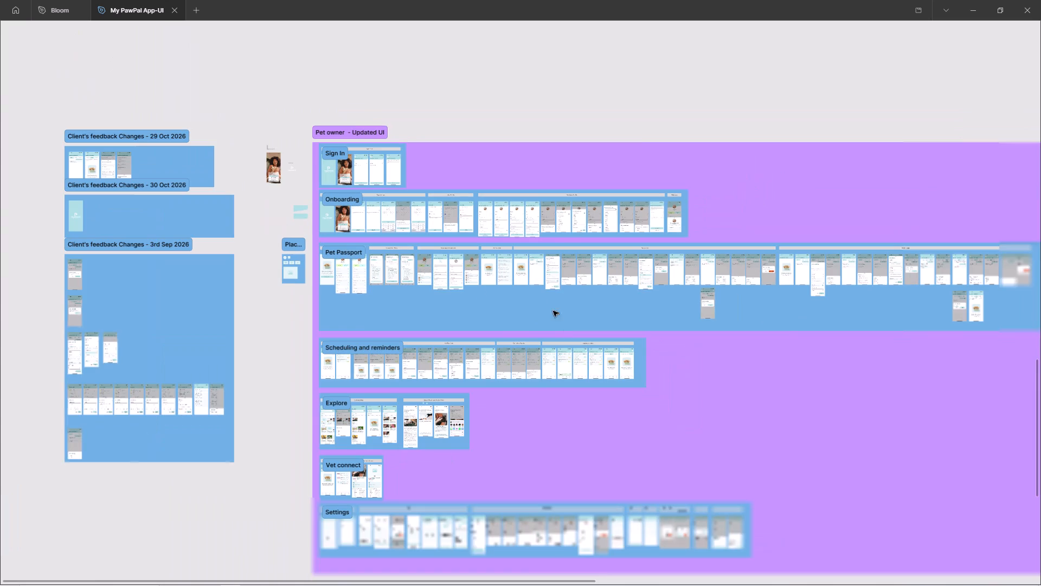
pyautogui.keyDown('ctrl'); pyautogui.scroll(9, 981, 296); pyautogui.keyUp('ctrl')
pyautogui.keyDown('ctrl'); pyautogui.scroll(-1, 1034, 317); pyautogui.keyUp('ctrl')
pyautogui.keyDown('ctrl'); pyautogui.scroll(14, 1034, 317); pyautogui.keyUp('ctrl')
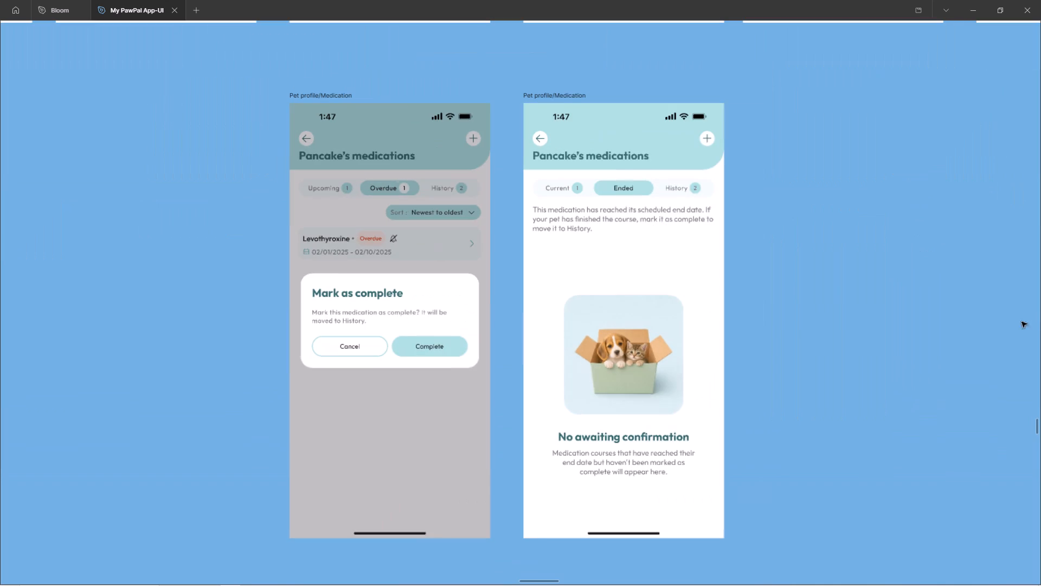
pyautogui.keyDown('ctrl'); pyautogui.scroll(-3, 496, 289); pyautogui.keyUp('ctrl')
pyautogui.keyDown('ctrl'); pyautogui.scroll(-4, 630, 297); pyautogui.keyUp('ctrl')
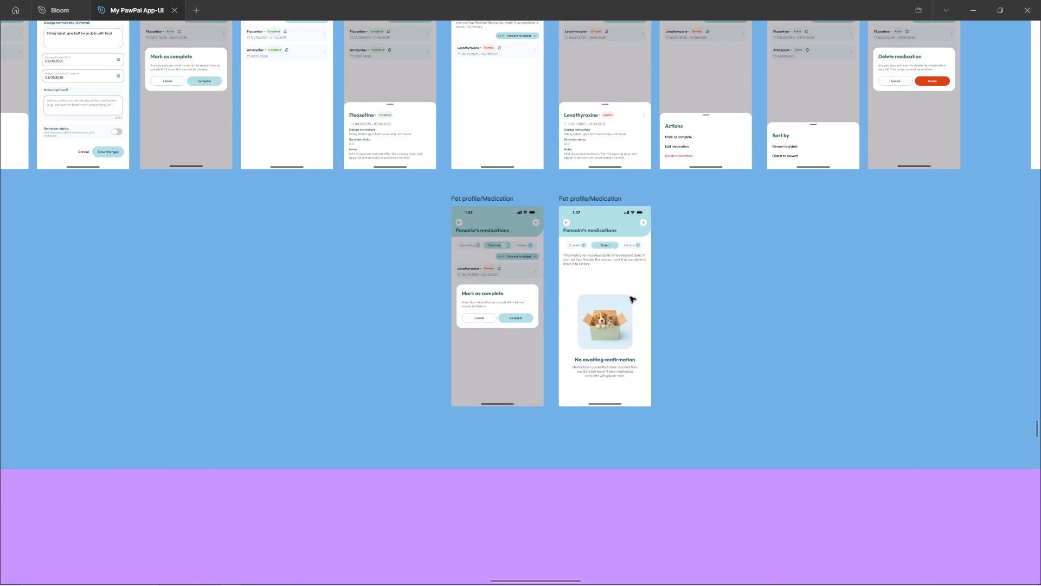
pyautogui.keyDown('ctrl'); pyautogui.scroll(-17, 506, 336); pyautogui.keyUp('ctrl')
pyautogui.keyDown('shift'); pyautogui.scroll(-2, 471, 308); pyautogui.keyUp('shift')
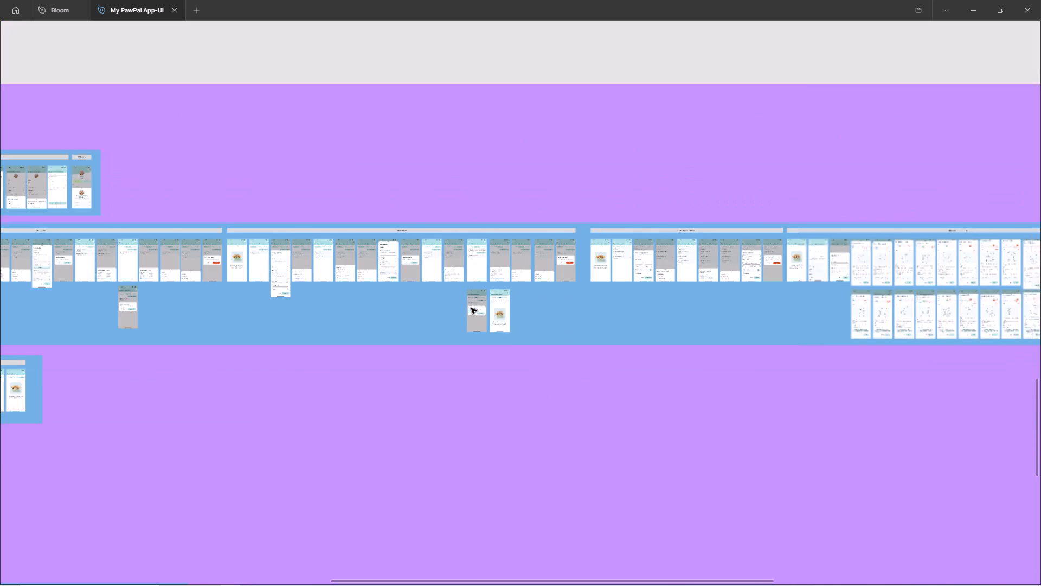
pyautogui.keyDown('shift'); pyautogui.scroll(-20, 471, 308); pyautogui.keyUp('shift')
pyautogui.keyDown('shift'); pyautogui.scroll(-6, 471, 308); pyautogui.keyUp('shift')
pyautogui.keyDown('ctrl'); pyautogui.scroll(7, 545, 265); pyautogui.keyUp('ctrl')
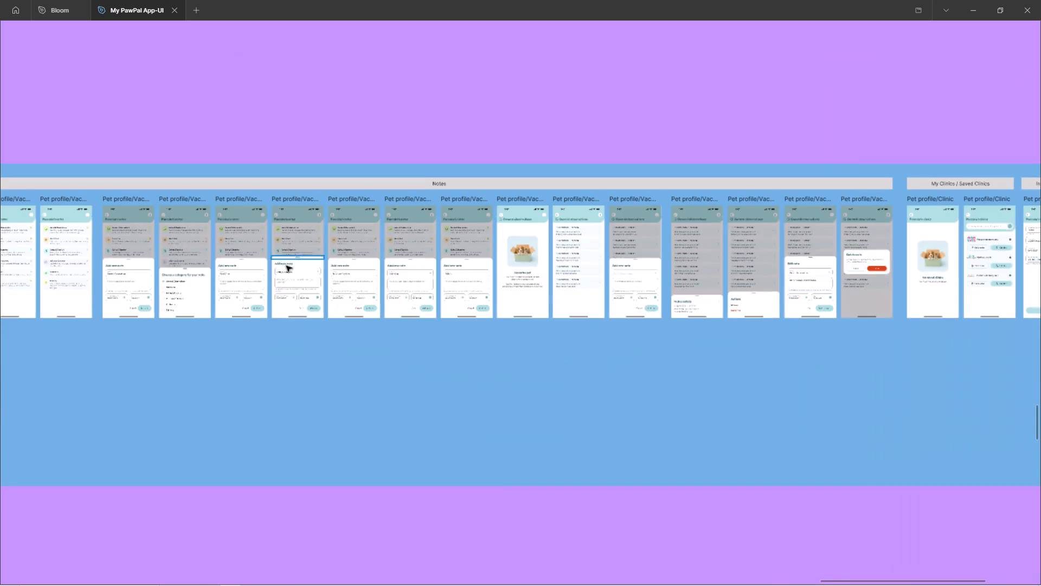
pyautogui.keyDown('ctrl'); pyautogui.scroll(6, 285, 266); pyautogui.keyUp('ctrl')
pyautogui.keyDown('shift'); pyautogui.scroll(4, 303, 283); pyautogui.keyUp('shift')
pyautogui.keyDown('shift'); pyautogui.scroll(-1, 303, 283); pyautogui.keyUp('shift')
pyautogui.keyDown('shift'); pyautogui.scroll(3, 303, 283); pyautogui.keyUp('shift')
pyautogui.keyDown('shift'); pyautogui.scroll(-1, 309, 283); pyautogui.keyUp('shift')
pyautogui.keyDown('shift'); pyautogui.scroll(3, 309, 283); pyautogui.keyUp('shift')
pyautogui.keyDown('ctrl'); pyautogui.scroll(-14, 878, 240); pyautogui.keyUp('ctrl')
pyautogui.keyDown('ctrl'); pyautogui.scroll(1, 876, 241); pyautogui.keyUp('ctrl')
pyautogui.keyDown('ctrl'); pyautogui.scroll(-3, 876, 241); pyautogui.keyUp('ctrl')
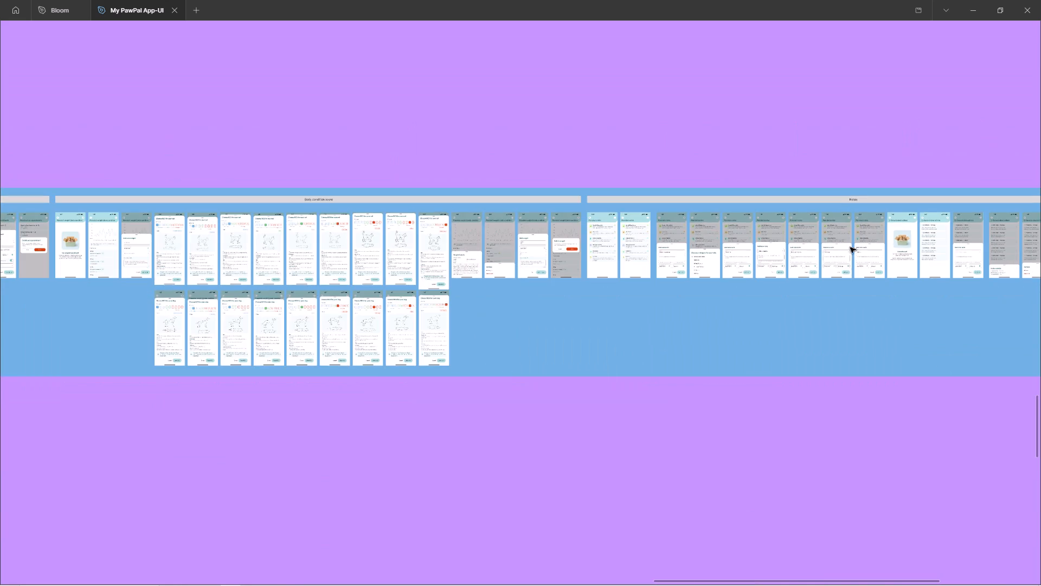
pyautogui.keyDown('ctrl'); pyautogui.scroll(18, 187, 218); pyautogui.keyUp('ctrl')
pyautogui.keyDown('shift'); pyautogui.scroll(-1, 186, 216); pyautogui.keyUp('shift')
pyautogui.keyDown('shift'); pyautogui.scroll(5, 186, 216); pyautogui.keyUp('shift')
pyautogui.keyDown('shift'); pyautogui.scroll(-1, 197, 212); pyautogui.keyUp('shift')
pyautogui.keyDown('shift'); pyautogui.scroll(11, 197, 212); pyautogui.keyUp('shift')
pyautogui.keyDown('shift'); pyautogui.scroll(-1, 203, 214); pyautogui.keyUp('shift')
pyautogui.keyDown('shift'); pyautogui.scroll(3, 203, 214); pyautogui.keyUp('shift')
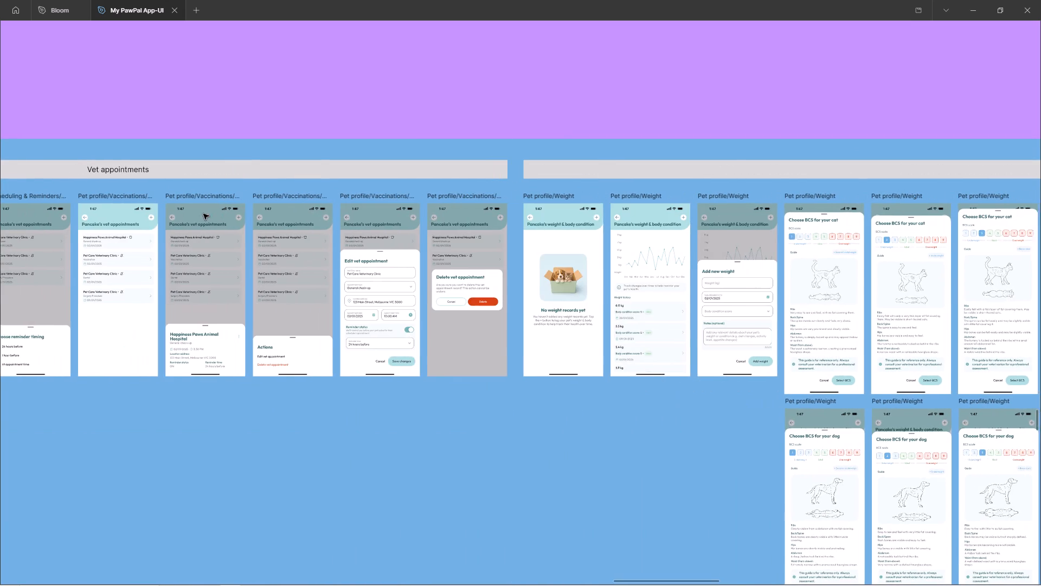
pyautogui.keyDown('shift'); pyautogui.scroll(2, 203, 214); pyautogui.keyUp('shift')
pyautogui.keyDown('shift'); pyautogui.scroll(-1, 203, 214); pyautogui.keyUp('shift')
pyautogui.keyDown('shift'); pyautogui.scroll(1, 203, 214); pyautogui.keyUp('shift')
pyautogui.keyDown('shift'); pyautogui.scroll(-1, 203, 214); pyautogui.keyUp('shift')
pyautogui.keyDown('shift'); pyautogui.scroll(13, 203, 214); pyautogui.keyUp('shift')
pyautogui.keyDown('shift'); pyautogui.scroll(-1, 202, 214); pyautogui.keyUp('shift')
pyautogui.keyDown('shift'); pyautogui.scroll(2, 202, 214); pyautogui.keyUp('shift')
pyautogui.keyDown('ctrl'); pyautogui.scroll(11, 301, 320); pyautogui.keyUp('ctrl')
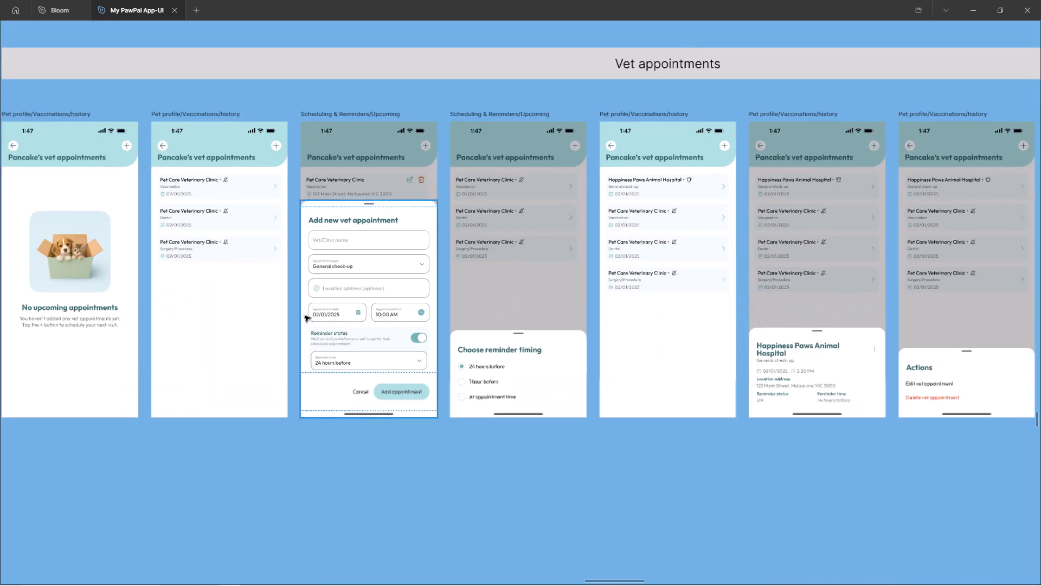
pyautogui.keyDown('ctrl'); pyautogui.scroll(2, 305, 316); pyautogui.keyUp('ctrl')
pyautogui.keyDown('ctrl'); pyautogui.scroll(-11, 314, 306); pyautogui.keyUp('ctrl')
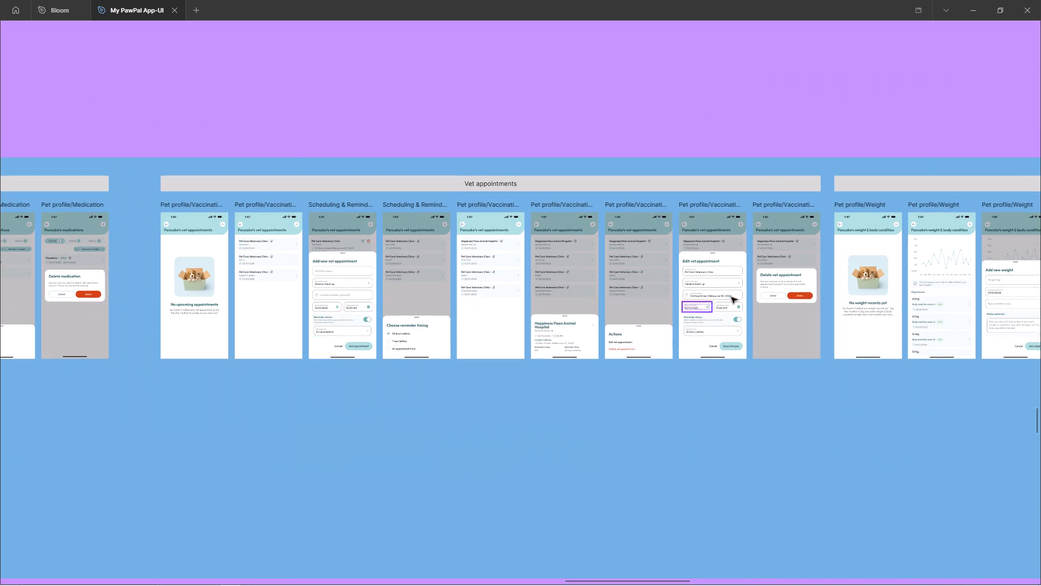
pyautogui.keyDown('ctrl'); pyautogui.scroll(12, 731, 297); pyautogui.keyUp('ctrl')
pyautogui.keyDown('shift'); pyautogui.scroll(4, 682, 307); pyautogui.keyUp('shift')
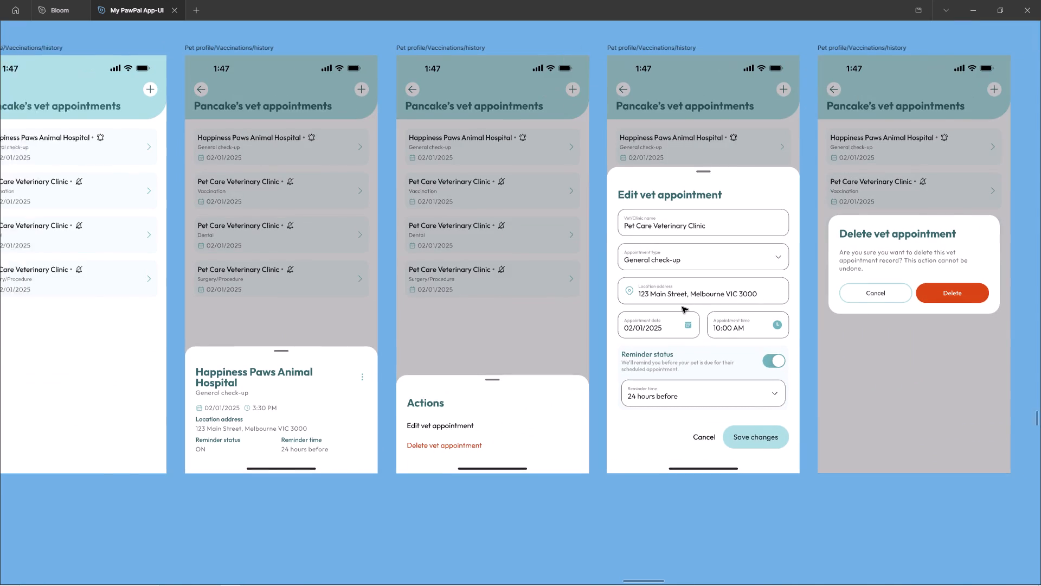
pyautogui.keyDown('shift'); pyautogui.scroll(11, 682, 307); pyautogui.keyUp('shift')
pyautogui.keyDown('shift'); pyautogui.scroll(5, 261, 311); pyautogui.keyUp('shift')
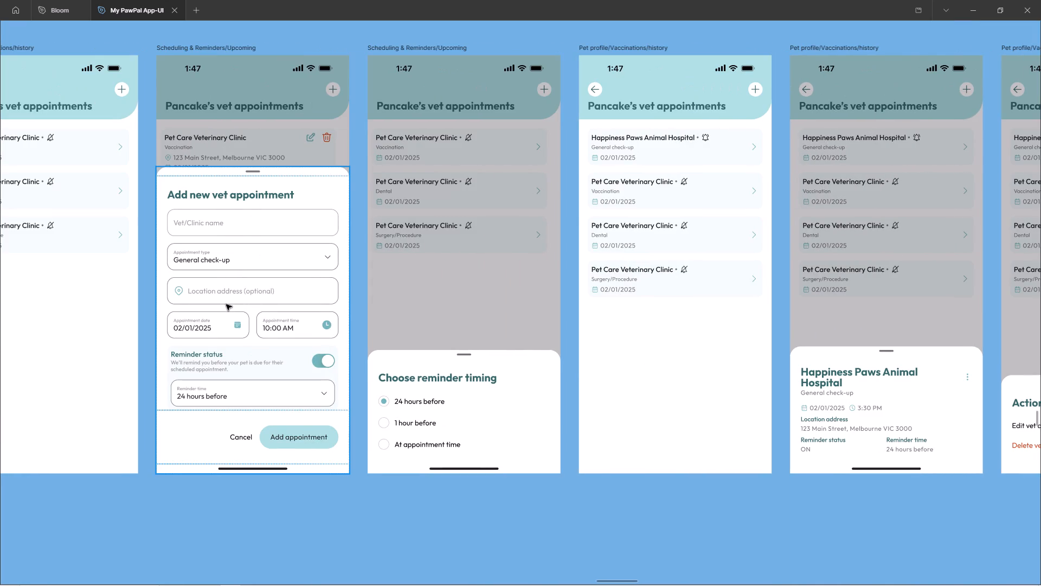
pyautogui.keyDown('shift'); pyautogui.scroll(-5, 226, 298); pyautogui.keyUp('shift')
pyautogui.keyDown('shift'); pyautogui.scroll(6, 226, 298); pyautogui.keyUp('shift')
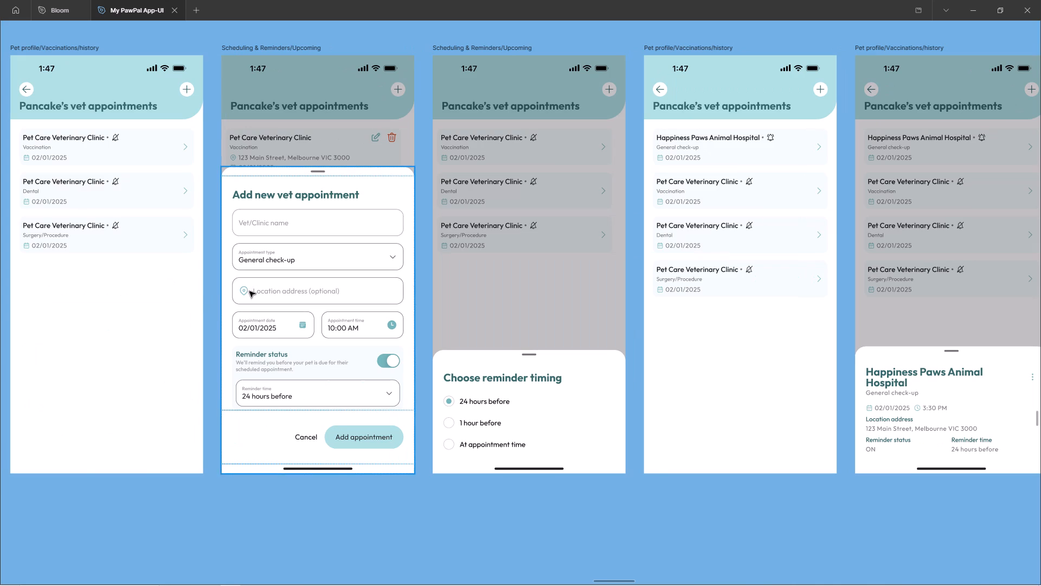
# Inspect the optional location address field and its pin icon on the Add new vet appointment screen.
pyautogui.click(244, 291)
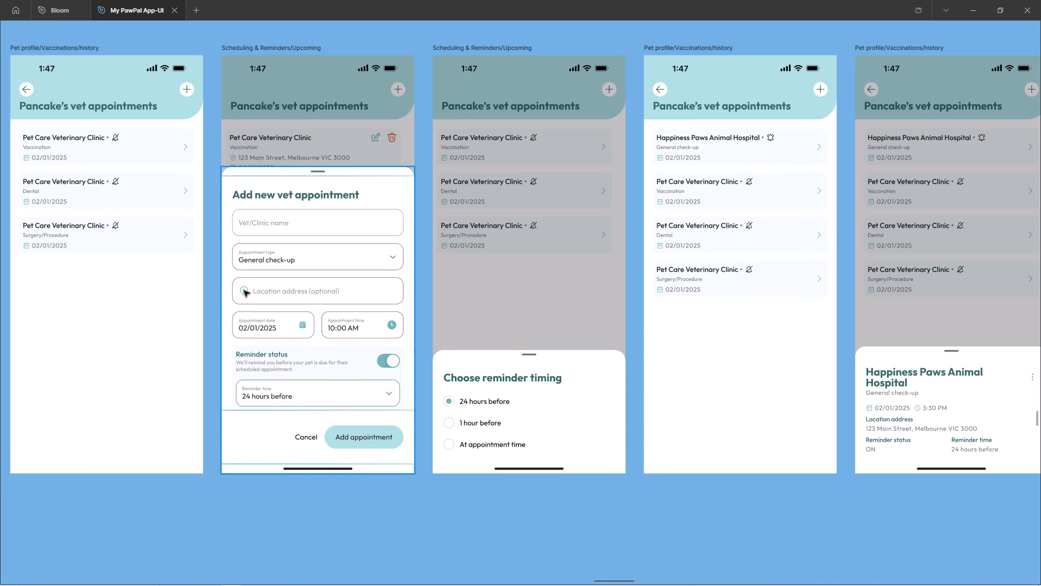
pyautogui.tripleClick(244, 291)
pyautogui.doubleClick(245, 291)
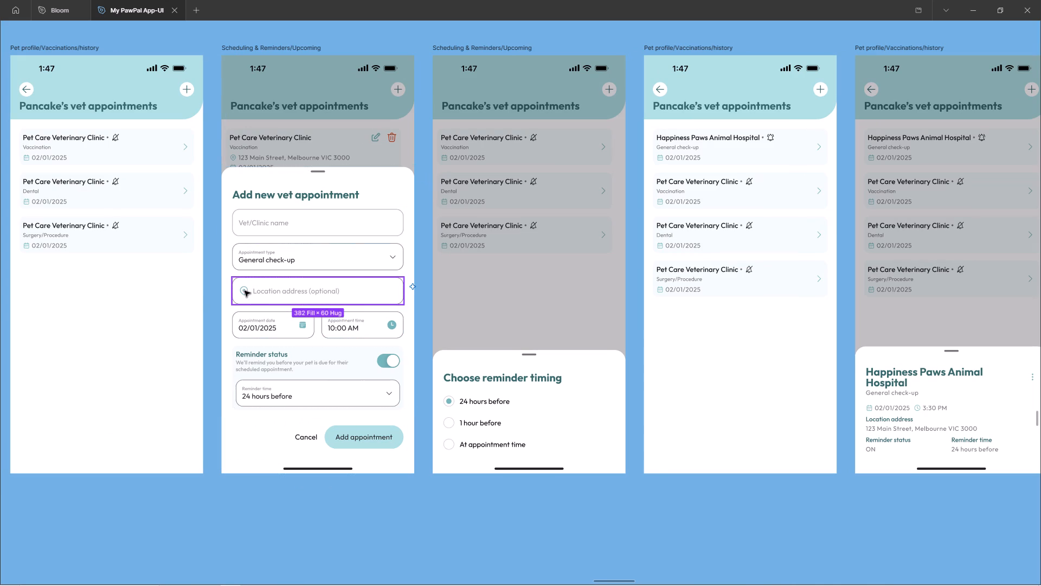
pyautogui.keyDown('ctrl'); pyautogui.scroll(-3, 401, 275); pyautogui.keyUp('ctrl')
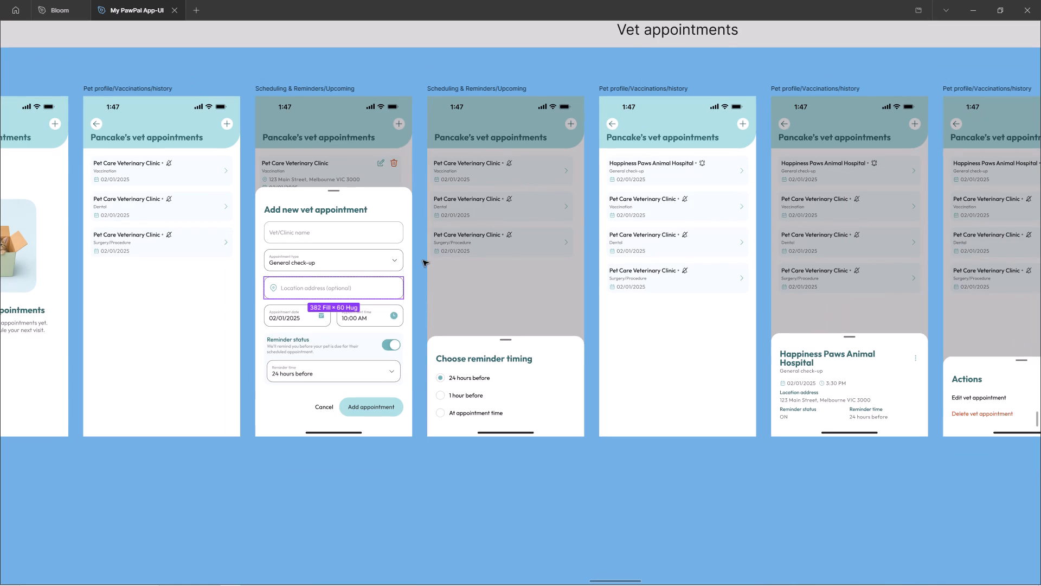
pyautogui.click(419, 258)
pyautogui.keyDown('ctrl'); pyautogui.scroll(6, 194, 226); pyautogui.keyUp('ctrl')
pyautogui.keyDown('ctrl'); pyautogui.click(356, 350); pyautogui.keyUp('ctrl')
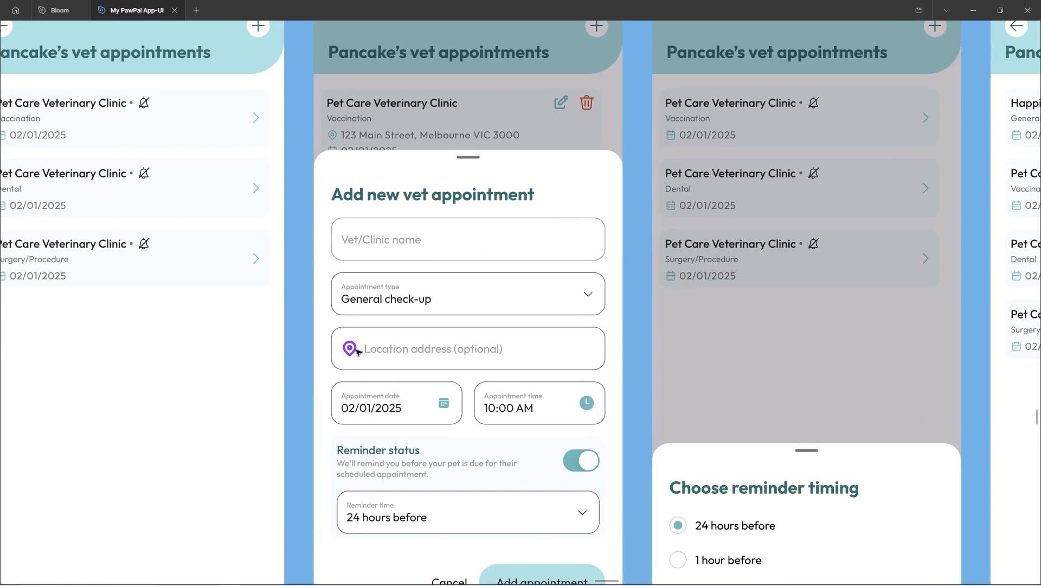
# Switch back to the Basecamp message in Chrome and reread the request about the optional Vet Clinic Address.
pyautogui.hotkey('alt', 'Tab')
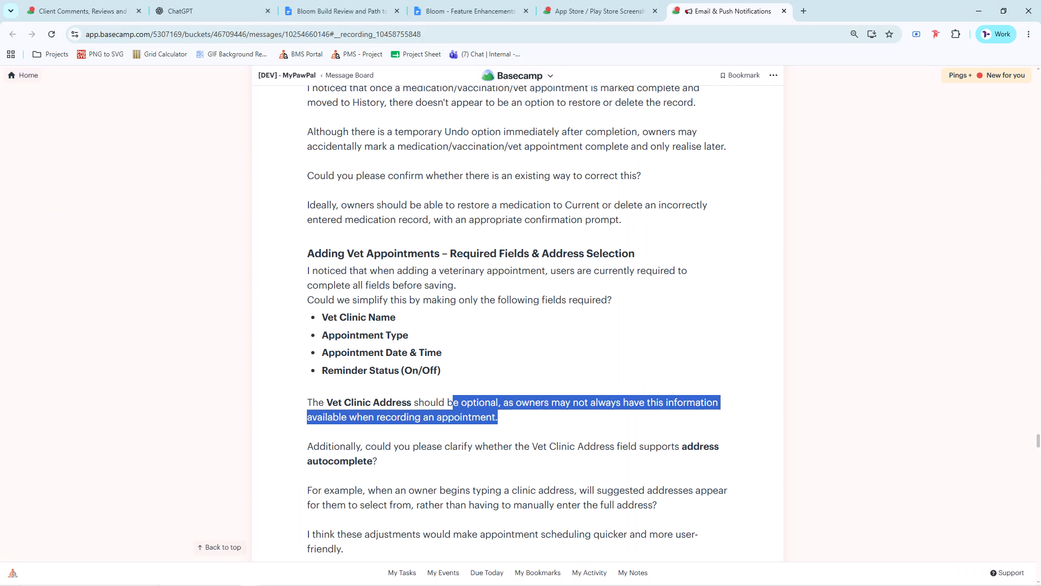
pyautogui.moveTo(507, 405); pyautogui.dragTo(589, 405)
pyautogui.click(545, 417)
pyautogui.click(439, 418)
pyautogui.click(448, 418)
pyautogui.click(475, 418)
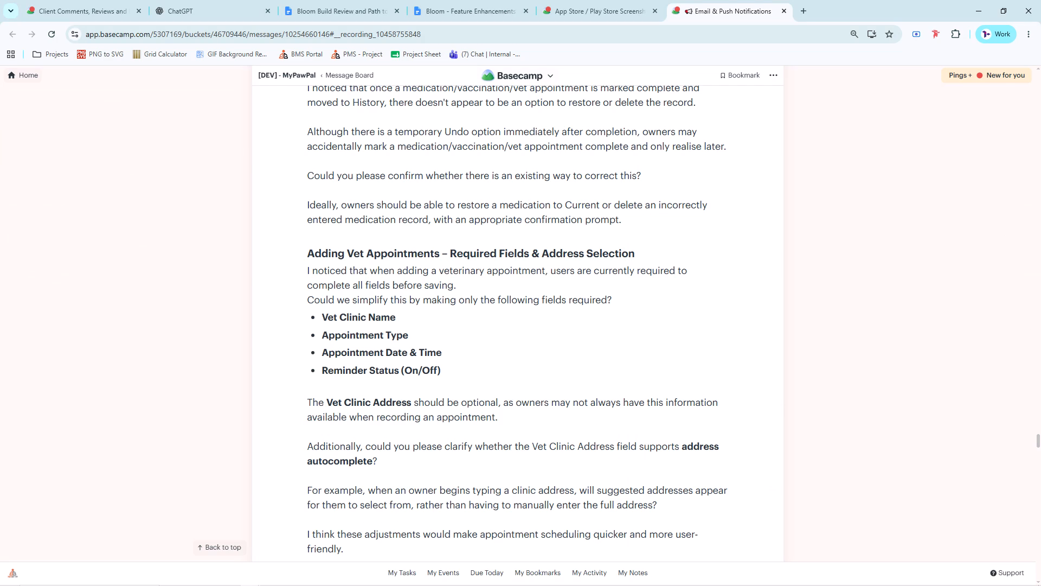
pyautogui.click(410, 449)
pyautogui.hotkey('alt', 'Tab')
pyautogui.hotkey('alt', 'Tab')
# Read the client's question about address autocomplete for the Vet Clinic Address field and the example that follows it.
pyautogui.click(359, 448)
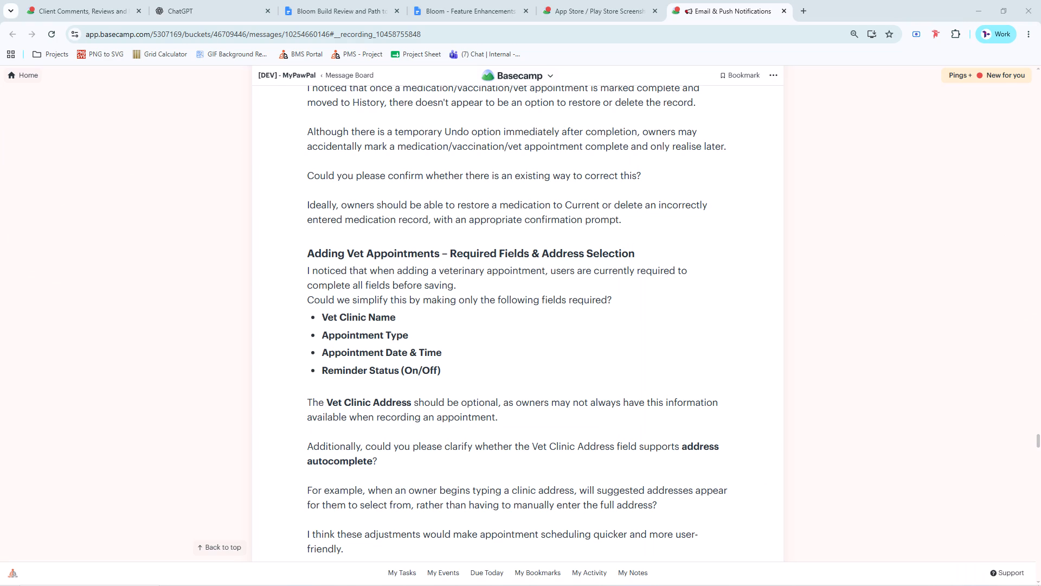
pyautogui.click(385, 448)
pyautogui.click(418, 448)
pyautogui.click(464, 446)
pyautogui.click(490, 446)
pyautogui.click(519, 446)
pyautogui.click(547, 446)
pyautogui.click(565, 447)
pyautogui.click(597, 449)
pyautogui.click(632, 449)
pyautogui.click(667, 449)
pyautogui.click(696, 450)
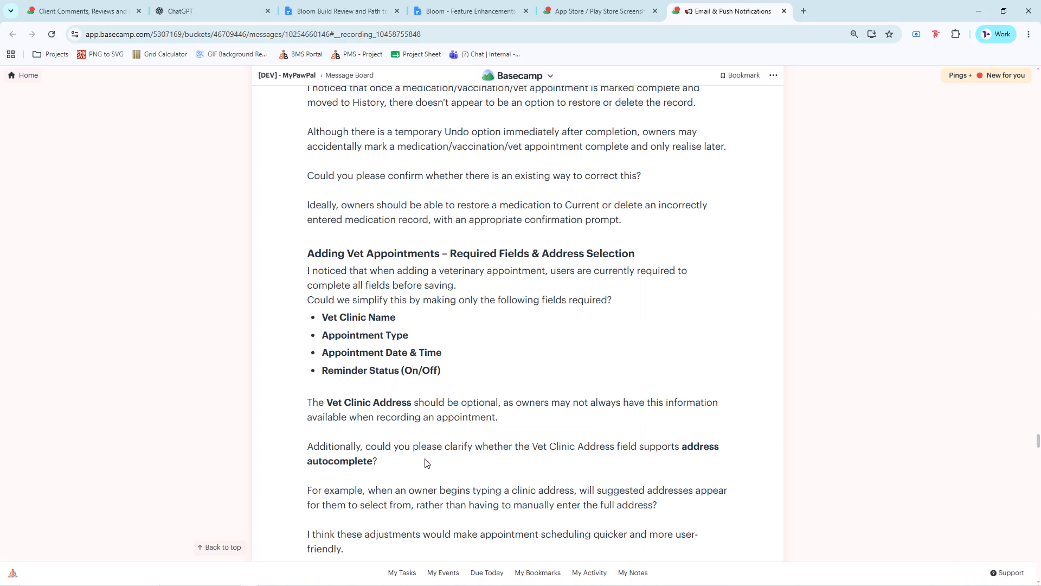
pyautogui.click(425, 458)
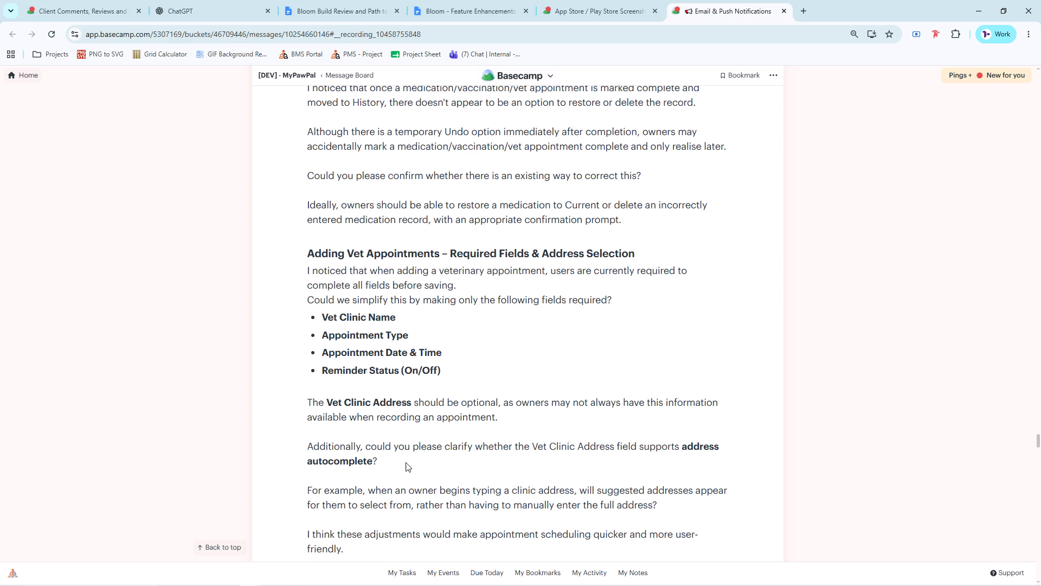
pyautogui.scroll(-2, 406, 462)
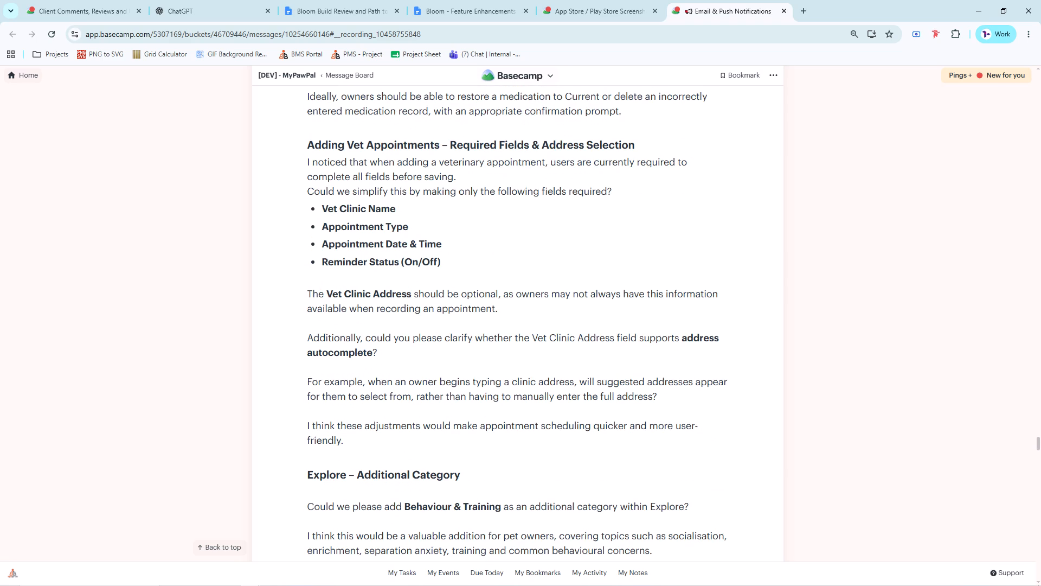
pyautogui.moveTo(330, 383); pyautogui.dragTo(404, 384)
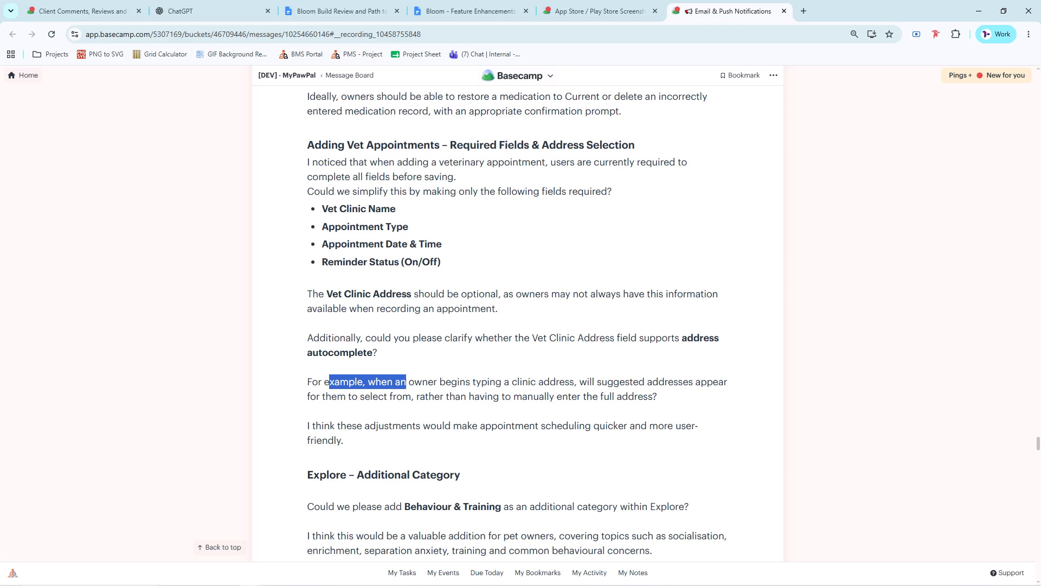
pyautogui.moveTo(404, 384); pyautogui.dragTo(459, 385)
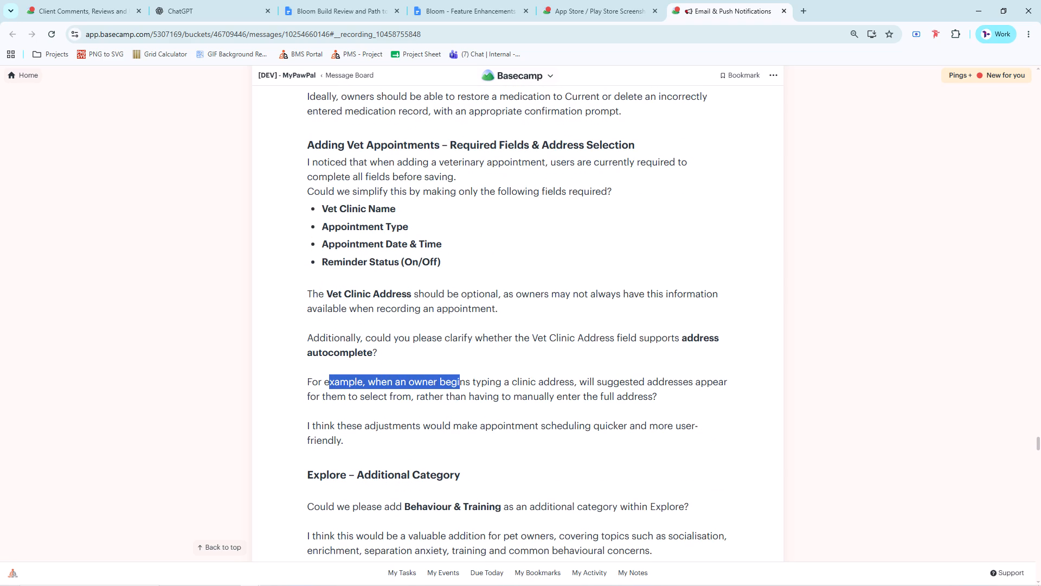
pyautogui.moveTo(459, 385); pyautogui.dragTo(460, 385)
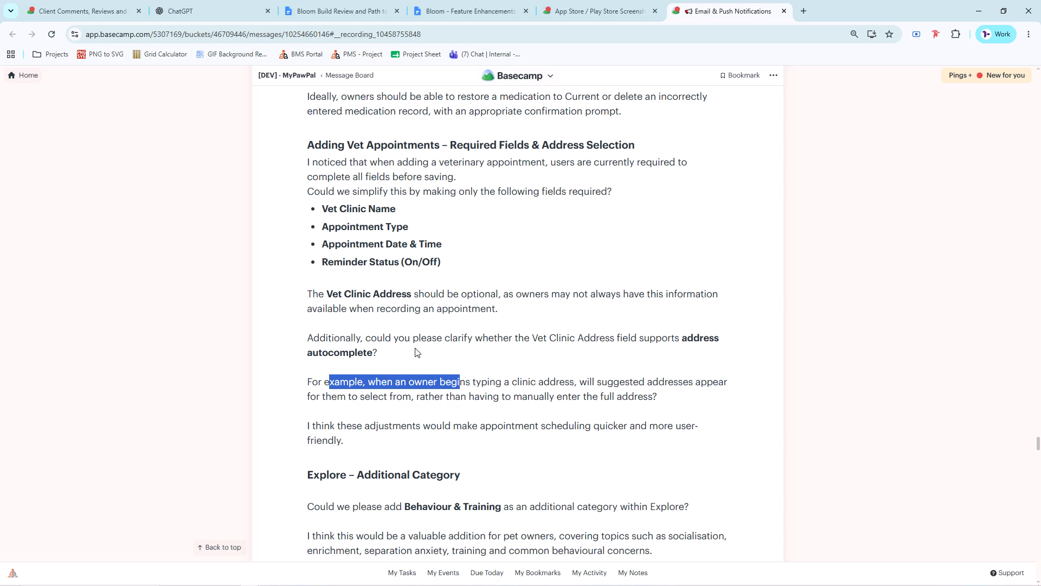
# Copy the Basecamp question asking whether the Vet Clinic Address field supports address autocomplete.
pyautogui.moveTo(409, 349); pyautogui.dragTo(292, 336)
pyautogui.hotkey('ctrl', 'c')
pyautogui.hotkey('alt', 'Tab')
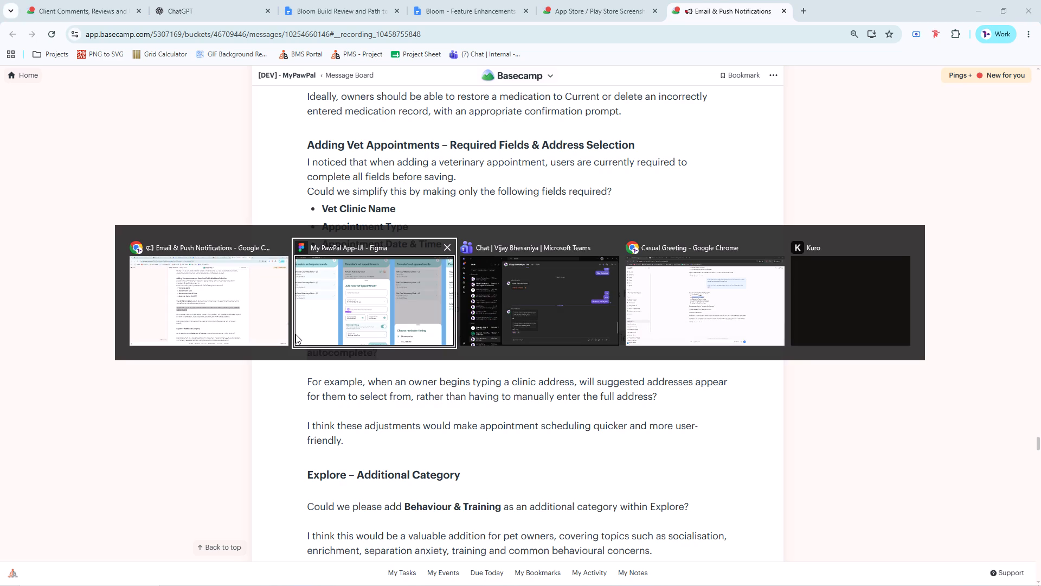
pyautogui.hotkey('alt', 'Tab')
pyautogui.click(447, 351)
pyautogui.moveTo(425, 349); pyautogui.dragTo(344, 314)
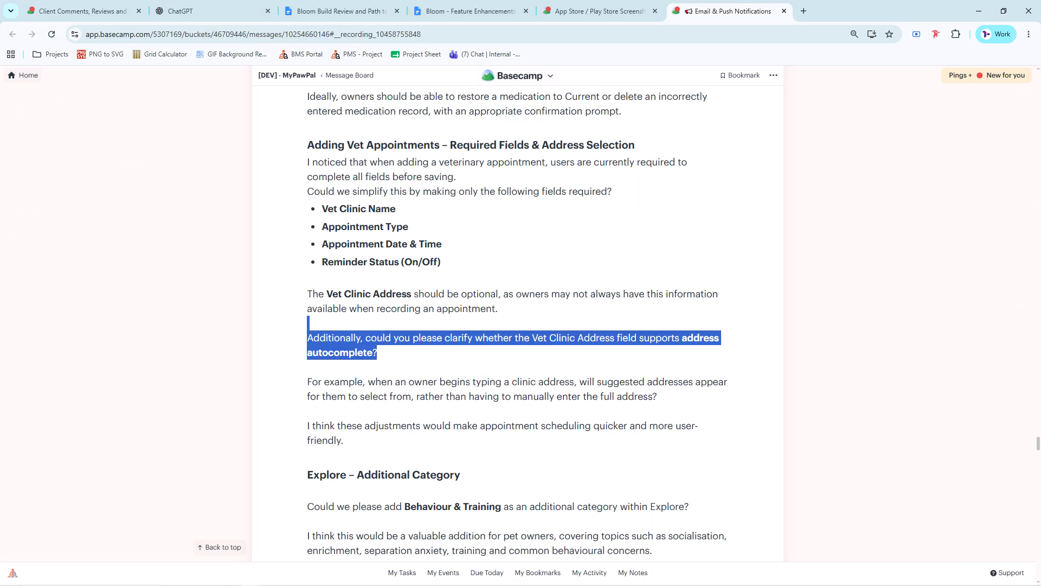
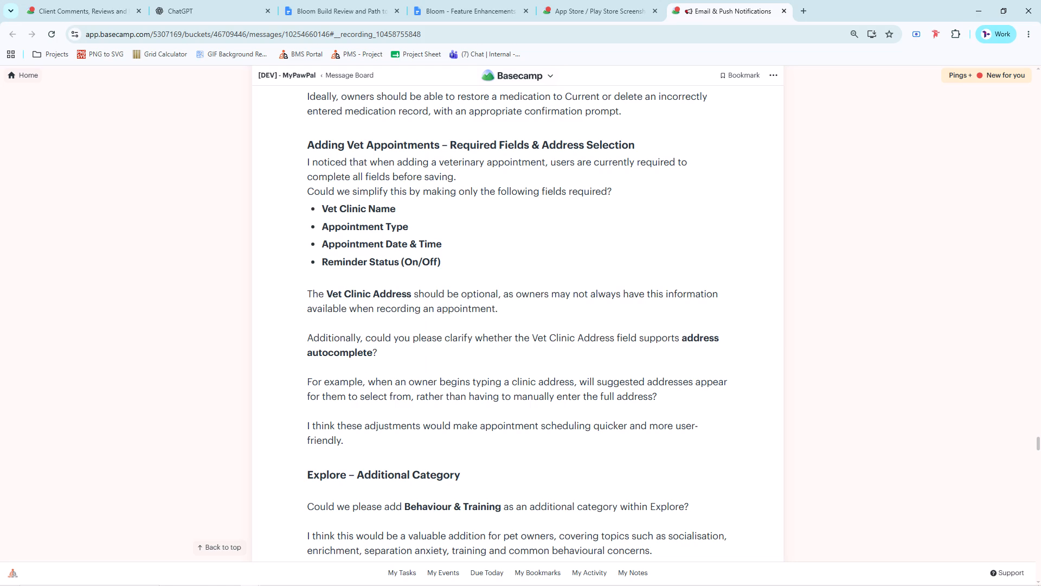
# Reread the client's example asking whether suggested addresses appear as an owner begins typing a clinic address.
pyautogui.click(446, 383)
pyautogui.click(474, 384)
pyautogui.click(509, 386)
pyautogui.click(534, 386)
pyautogui.click(576, 385)
pyautogui.click(629, 386)
pyautogui.click(678, 390)
pyautogui.click(695, 387)
pyautogui.click(717, 384)
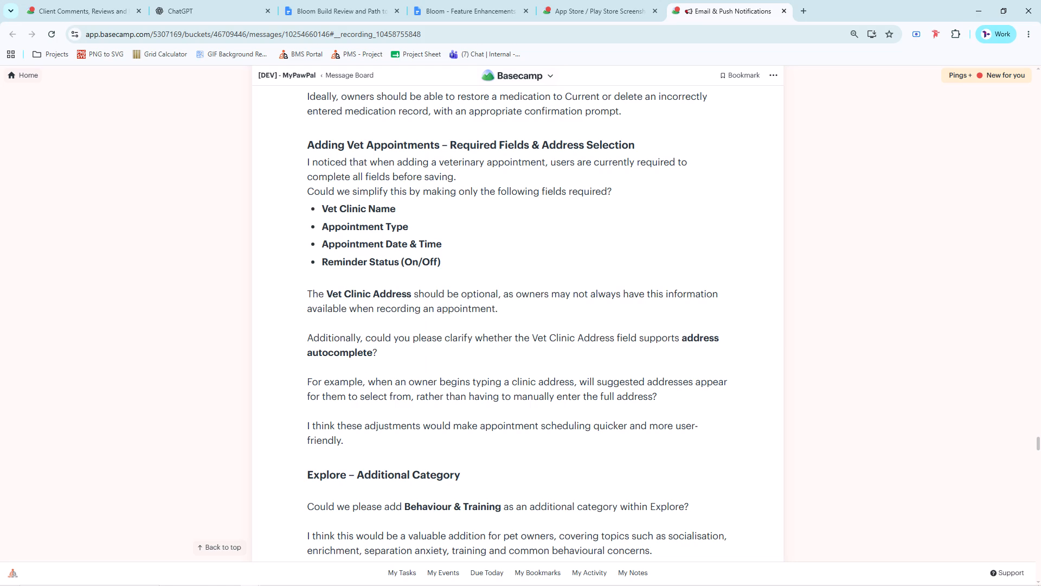
pyautogui.click(357, 399)
pyautogui.click(390, 393)
pyautogui.click(451, 393)
pyautogui.click(497, 394)
# Move on to the client's Explore – Additional Category request in the Basecamp message.
pyautogui.scroll(-1, 556, 432)
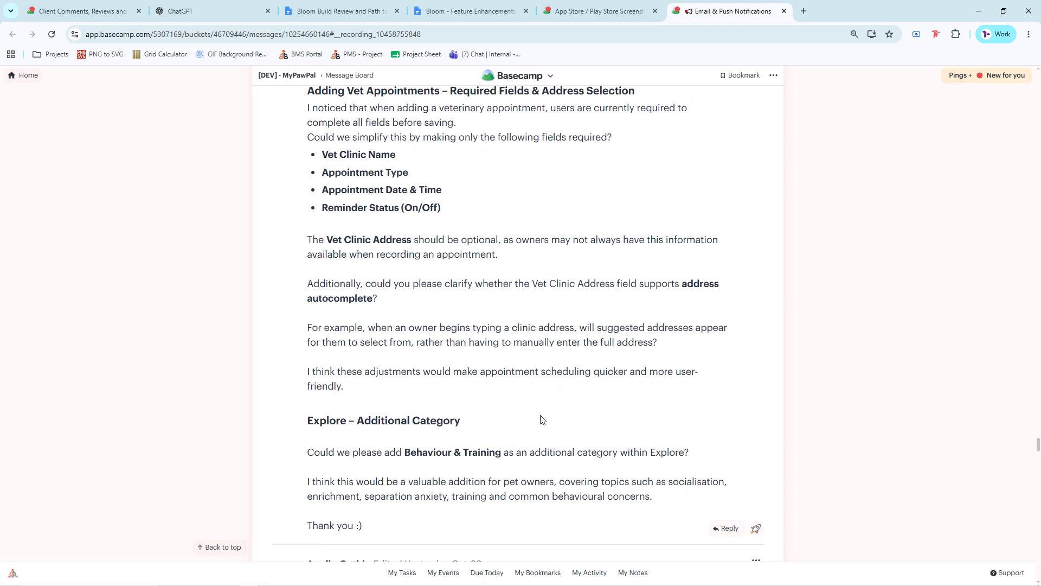
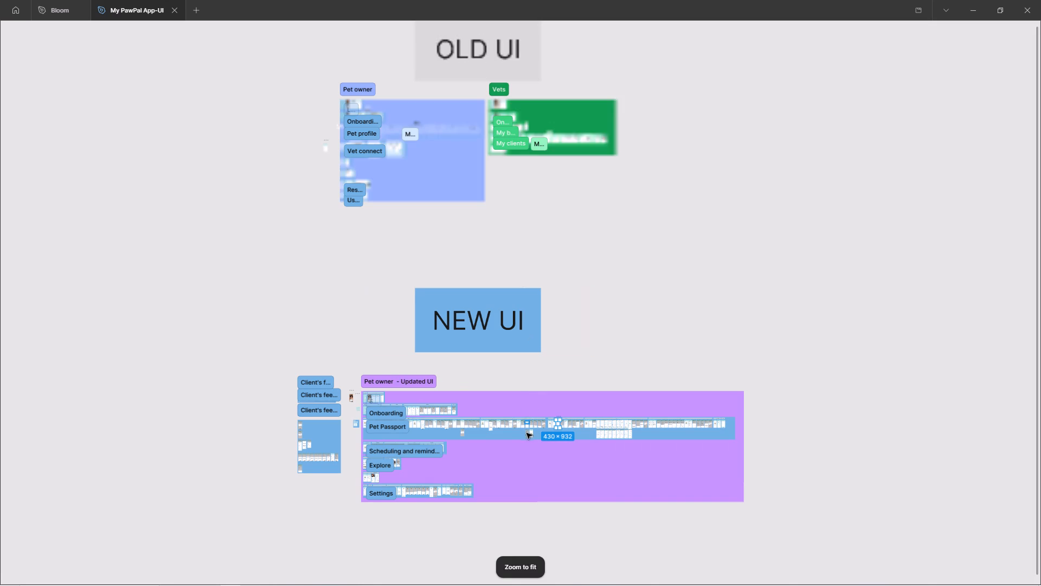
# Review the medication and vet appointment screens collected in the Client's feedback Changes - 29 Oct 2026 section.
pyautogui.keyDown('ctrl'); pyautogui.scroll(7, 527, 431); pyautogui.keyUp('ctrl')
pyautogui.keyDown('ctrl'); pyautogui.scroll(15, 274, 394); pyautogui.keyUp('ctrl')
pyautogui.keyDown('ctrl'); pyautogui.scroll(-1, 265, 394); pyautogui.keyUp('ctrl')
pyautogui.keyDown('ctrl'); pyautogui.scroll(10, 265, 394); pyautogui.keyUp('ctrl')
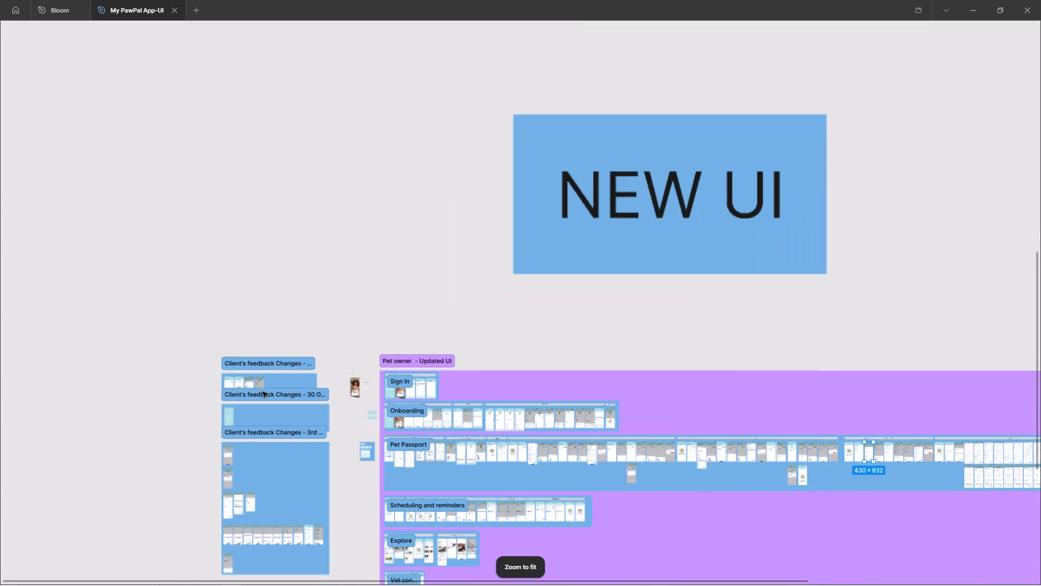
pyautogui.keyDown('ctrl'); pyautogui.scroll(11, 262, 392); pyautogui.keyUp('ctrl')
pyautogui.keyDown('ctrl'); pyautogui.scroll(-1, 258, 391); pyautogui.keyUp('ctrl')
pyautogui.keyDown('ctrl'); pyautogui.scroll(20, 253, 388); pyautogui.keyUp('ctrl')
pyautogui.keyDown('ctrl'); pyautogui.scroll(2, 253, 388); pyautogui.keyUp('ctrl')
pyautogui.keyDown('ctrl'); pyautogui.scroll(-1, 250, 388); pyautogui.keyUp('ctrl')
pyautogui.keyDown('ctrl'); pyautogui.scroll(9, 250, 388); pyautogui.keyUp('ctrl')
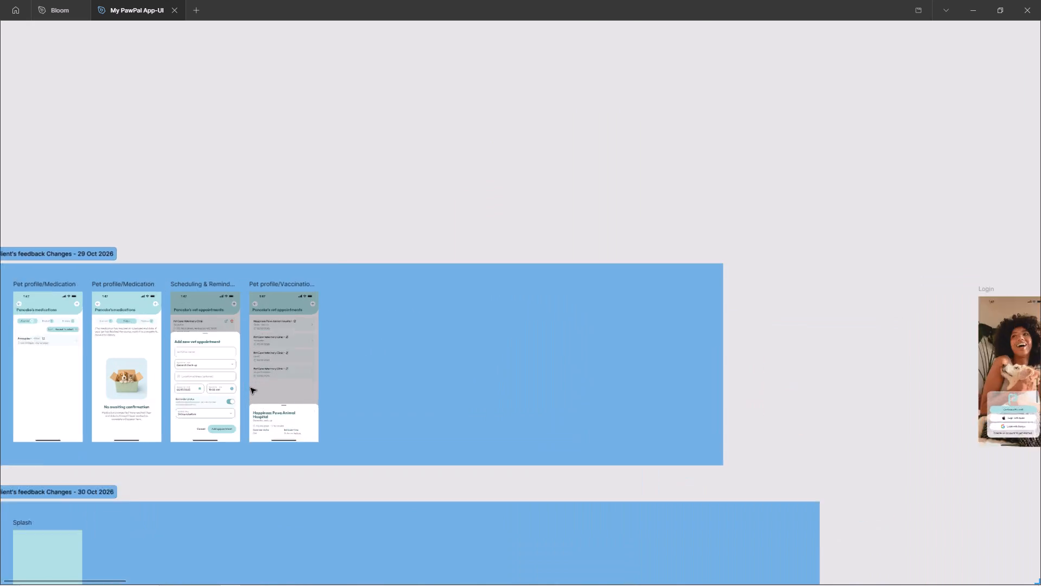
pyautogui.keyDown('ctrl'); pyautogui.scroll(7, 250, 388); pyautogui.keyUp('ctrl')
pyautogui.doubleClick(279, 514)
pyautogui.keyDown('ctrl'); pyautogui.scroll(7, 80, 343); pyautogui.keyUp('ctrl')
pyautogui.keyDown('ctrl'); pyautogui.scroll(-2, 401, 365); pyautogui.keyUp('ctrl')
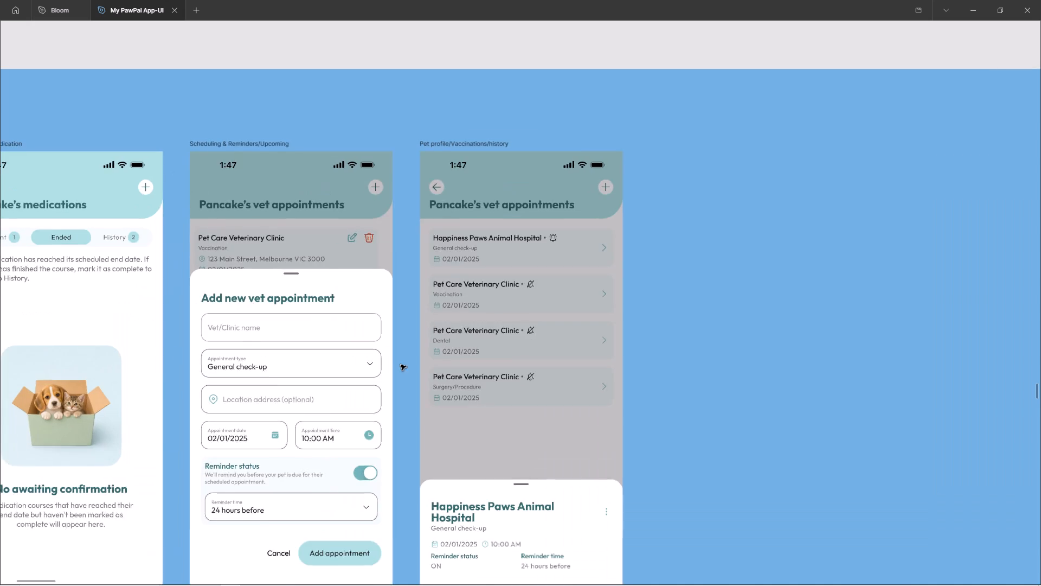
pyautogui.keyDown('ctrl'); pyautogui.scroll(-13, 401, 365); pyautogui.keyUp('ctrl')
pyautogui.keyDown('ctrl'); pyautogui.scroll(2, 311, 349); pyautogui.keyUp('ctrl')
pyautogui.keyDown('ctrl'); pyautogui.scroll(-1, 311, 349); pyautogui.keyUp('ctrl')
pyautogui.keyDown('ctrl'); pyautogui.scroll(10, 311, 349); pyautogui.keyUp('ctrl')
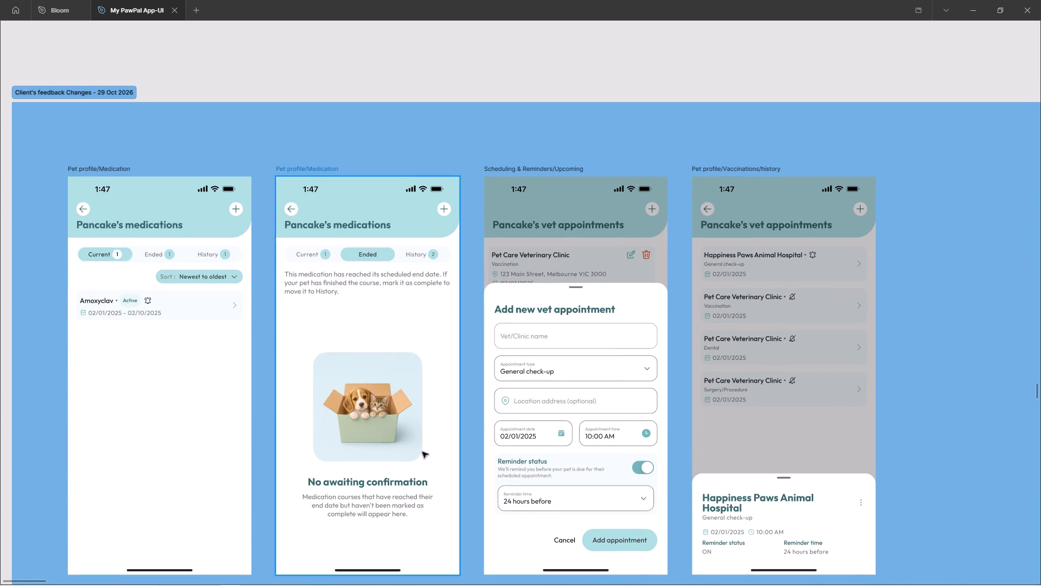
pyautogui.keyDown('ctrl'); pyautogui.scroll(-5, 326, 417); pyautogui.keyUp('ctrl')
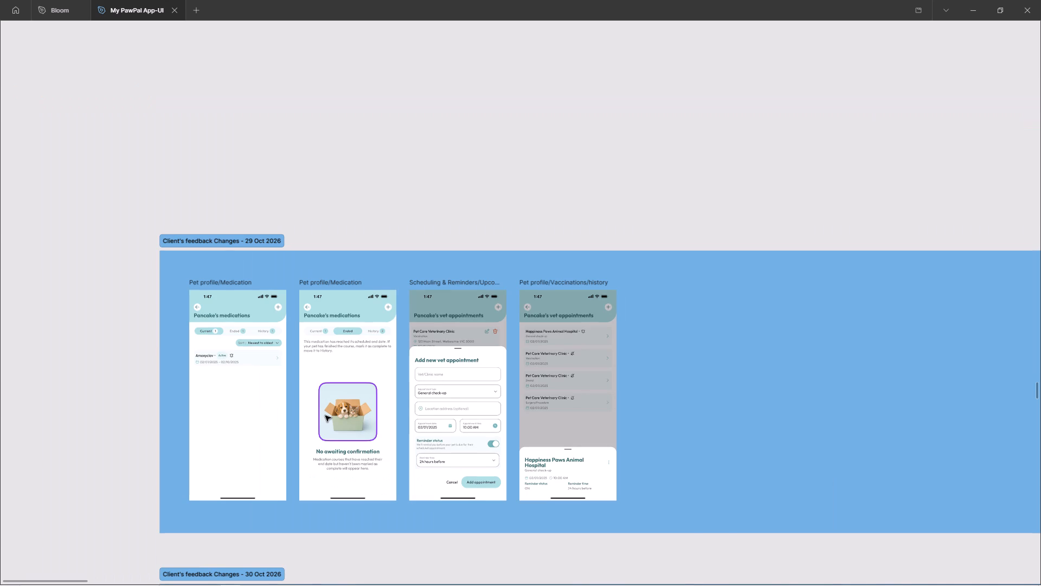
pyautogui.keyDown('ctrl'); pyautogui.scroll(6, 320, 444); pyautogui.keyUp('ctrl')
pyautogui.keyDown('ctrl'); pyautogui.scroll(-3, 328, 450); pyautogui.keyUp('ctrl')
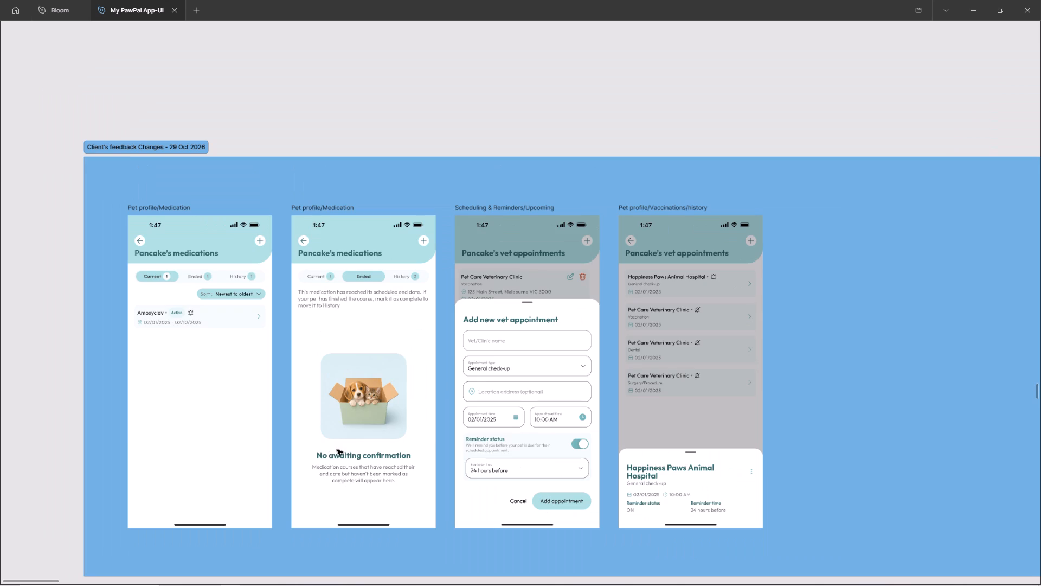
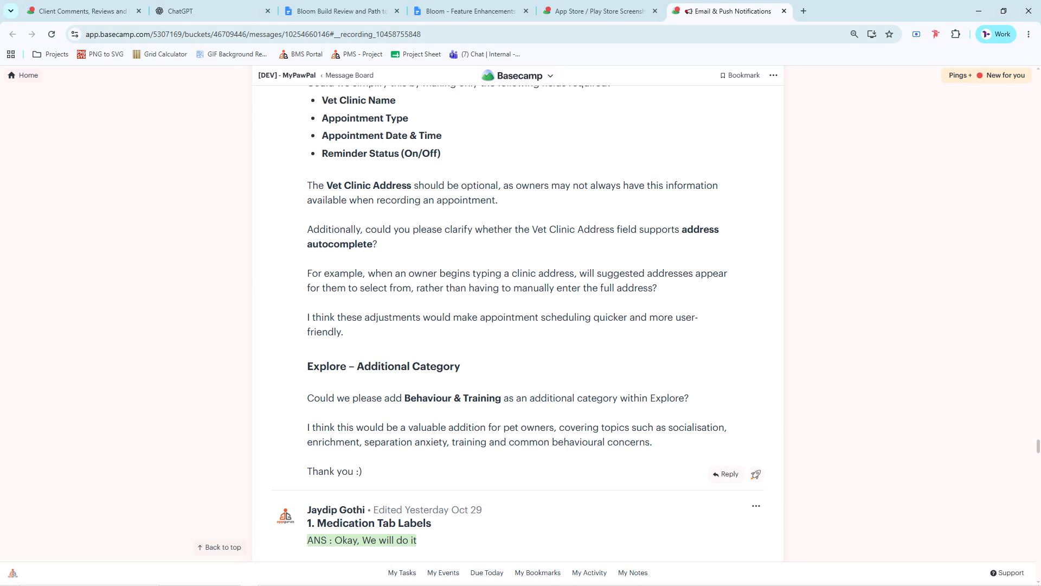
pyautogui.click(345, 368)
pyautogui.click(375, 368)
# Switch to the incognito browser window, refresh the New Zealand vs India match page and check the live score and India's scorecard.
pyautogui.hotkey('alt', 'Tab')
pyautogui.hotkey('alt', 'Tab')
pyautogui.hotkey('alt', 'Tab')
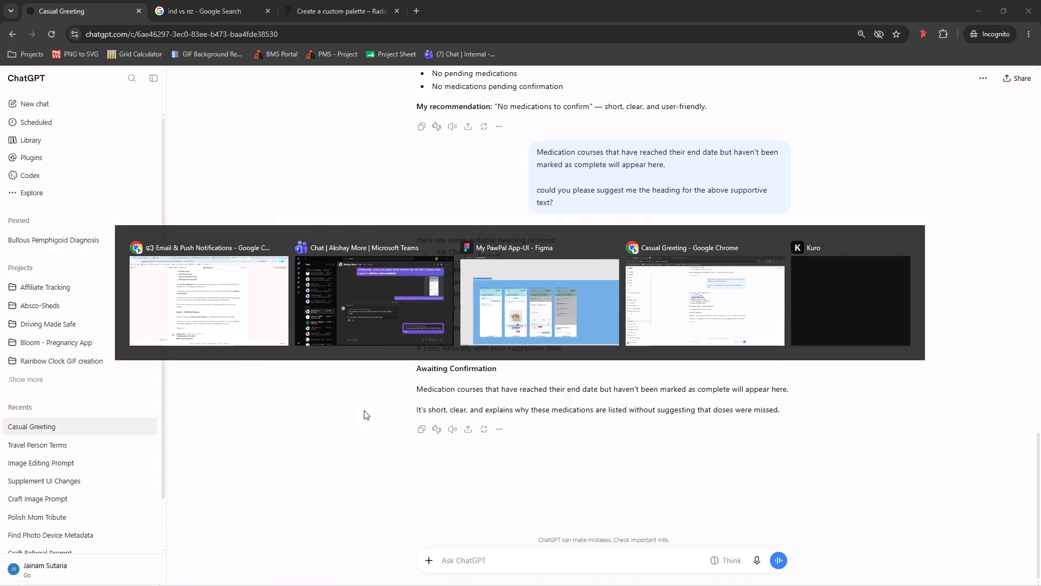
pyautogui.hotkey('ctrl', 'Tab')
pyautogui.hotkey('ctrl', 'shift', 'r')
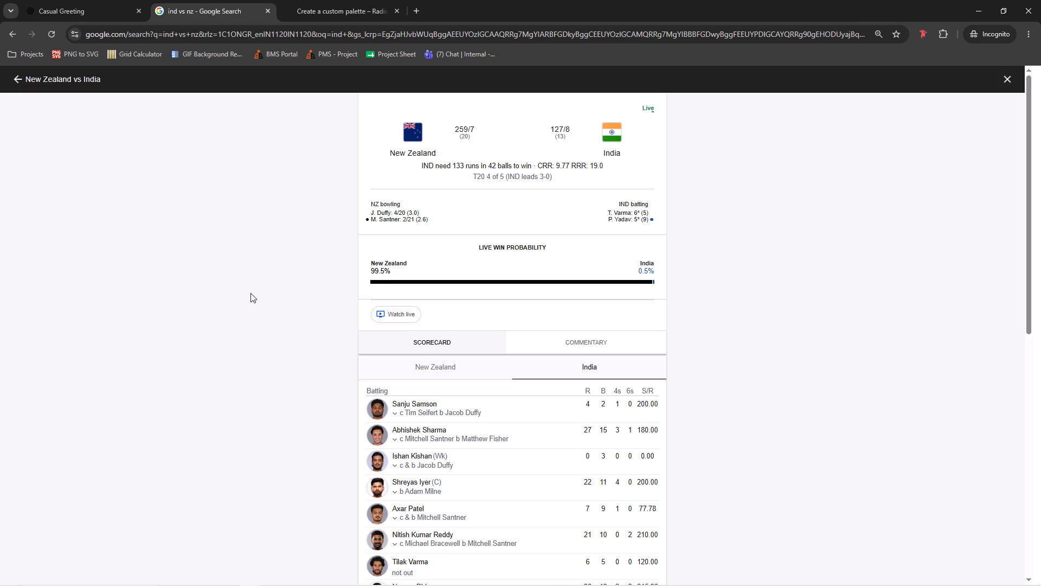
pyautogui.scroll(-3, 250, 293)
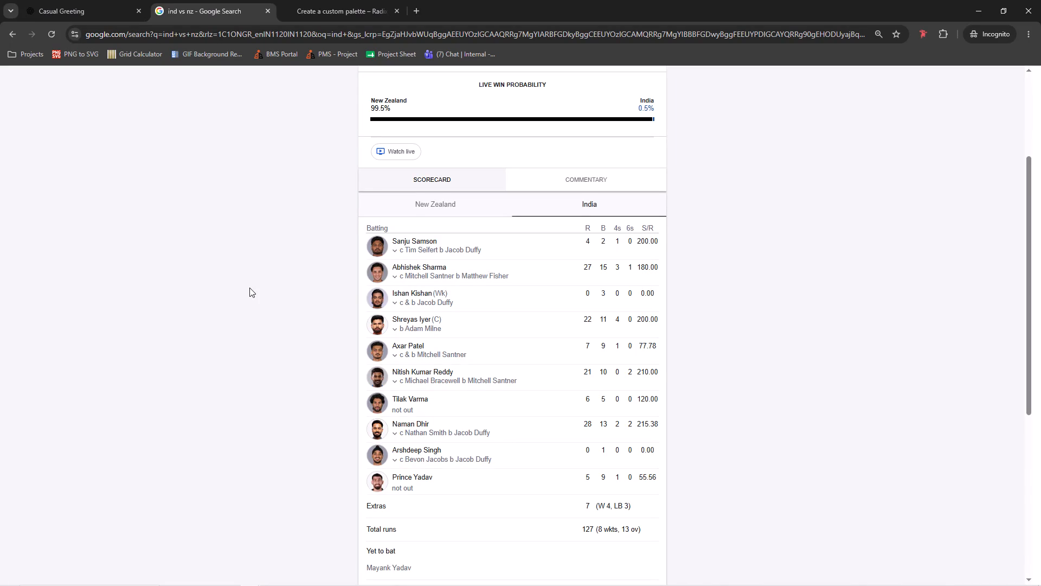
pyautogui.scroll(1, 254, 258)
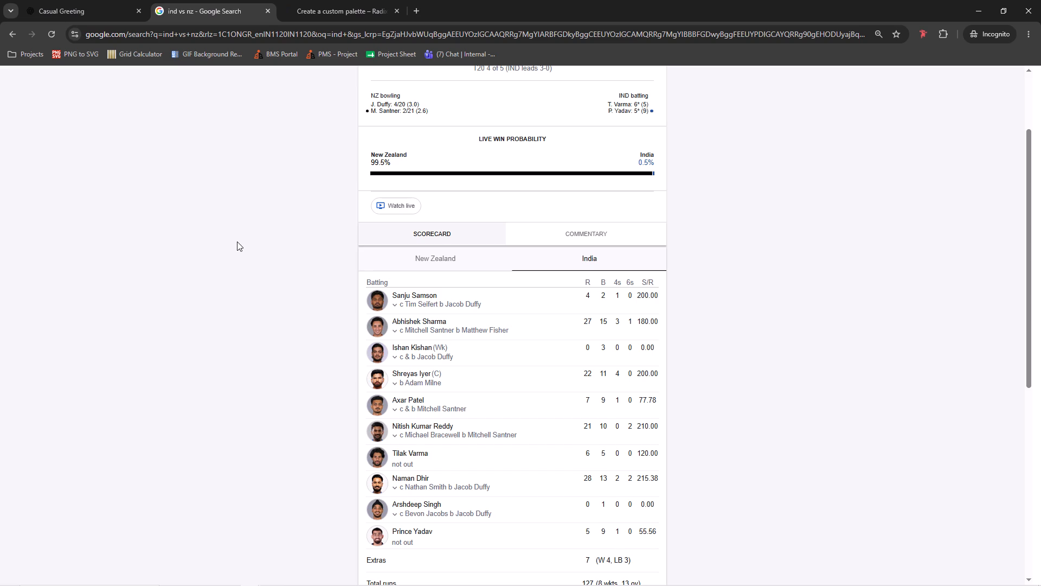
pyautogui.scroll(6, 197, 194)
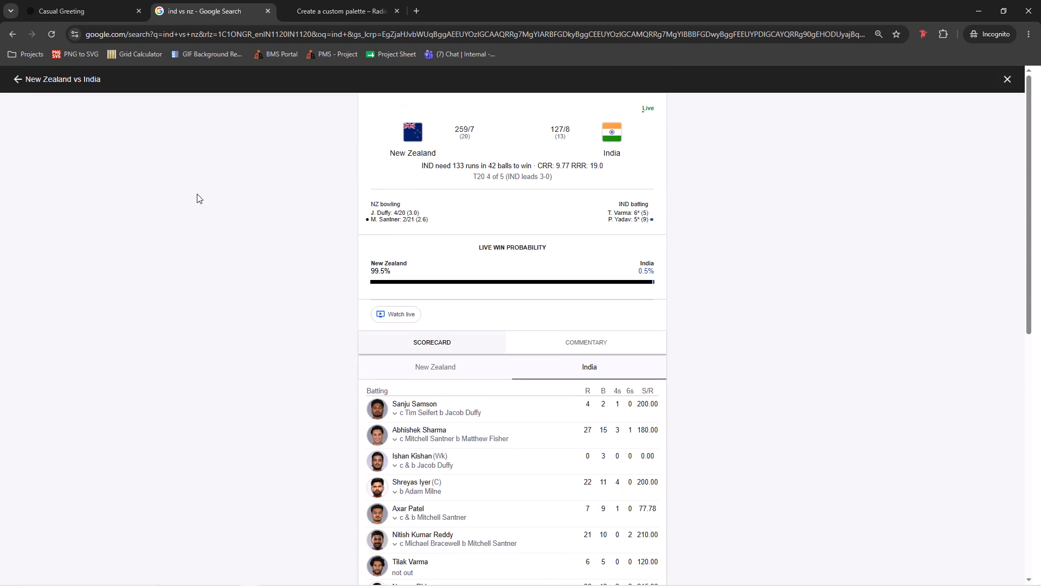
pyautogui.scroll(-1, 197, 194)
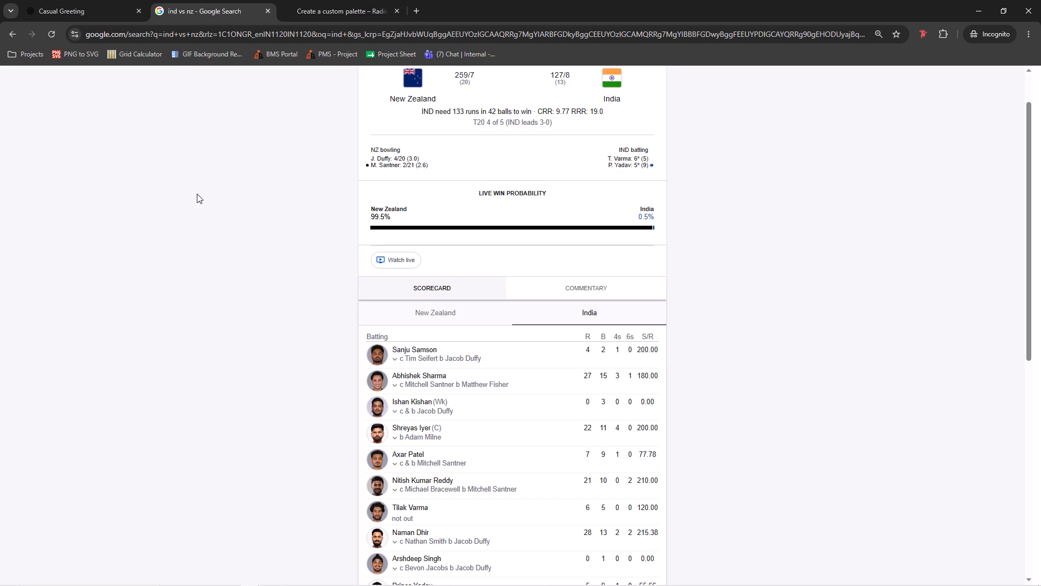
pyautogui.hotkey('alt', 'Tab')
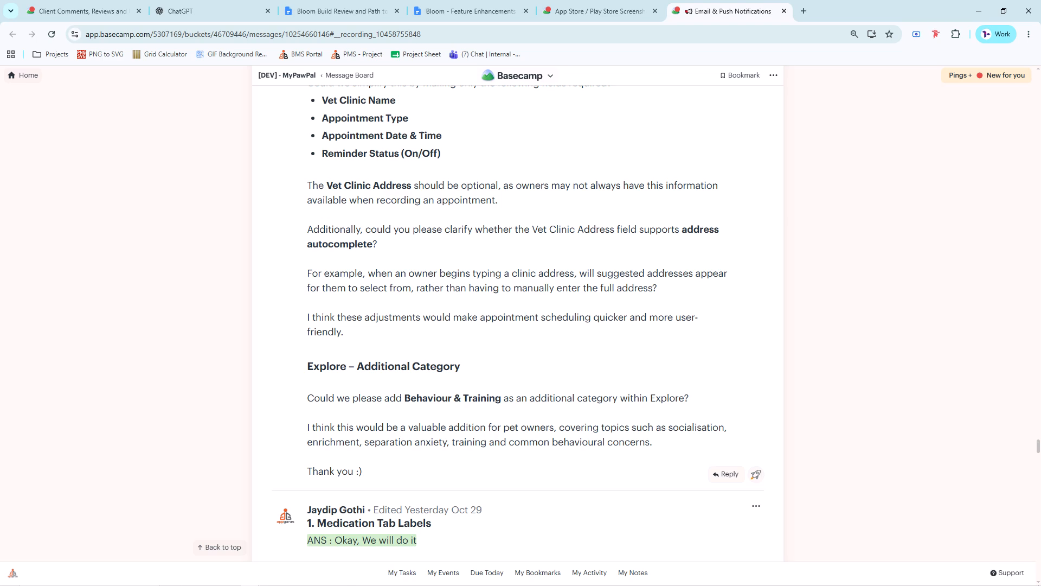
# In Figma, place a copy of the first Explore listing screen beside the vet appointments screens in Client's feedback Changes - 29 Oct 2026.
pyautogui.hotkey('alt', 'Tab')
pyautogui.hotkey('alt', 'Tab')
pyautogui.hotkey('alt', 'Tab')
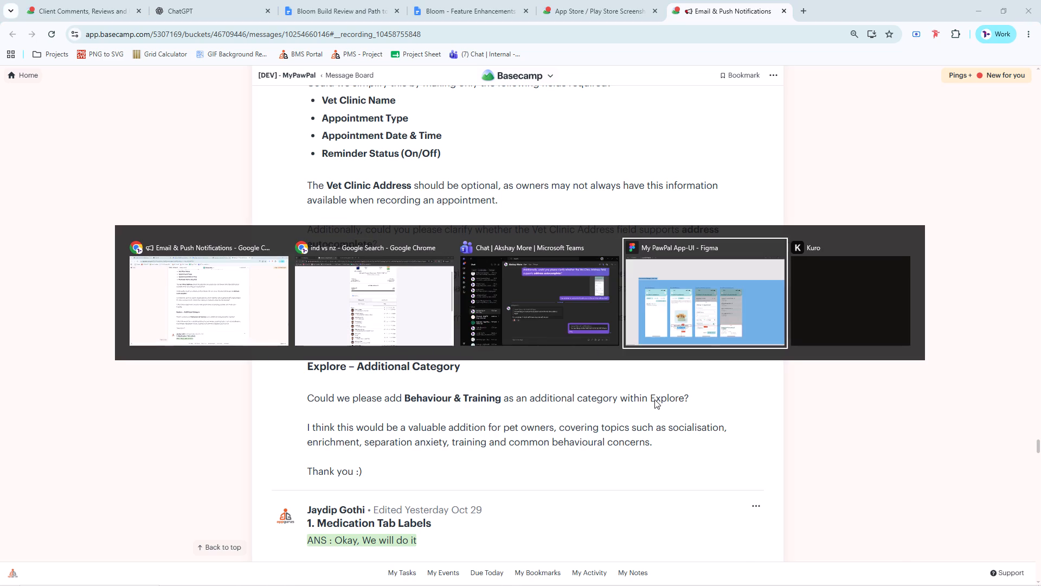
pyautogui.click(453, 171)
pyautogui.keyDown('ctrl'); pyautogui.scroll(-8, 470, 227); pyautogui.keyUp('ctrl')
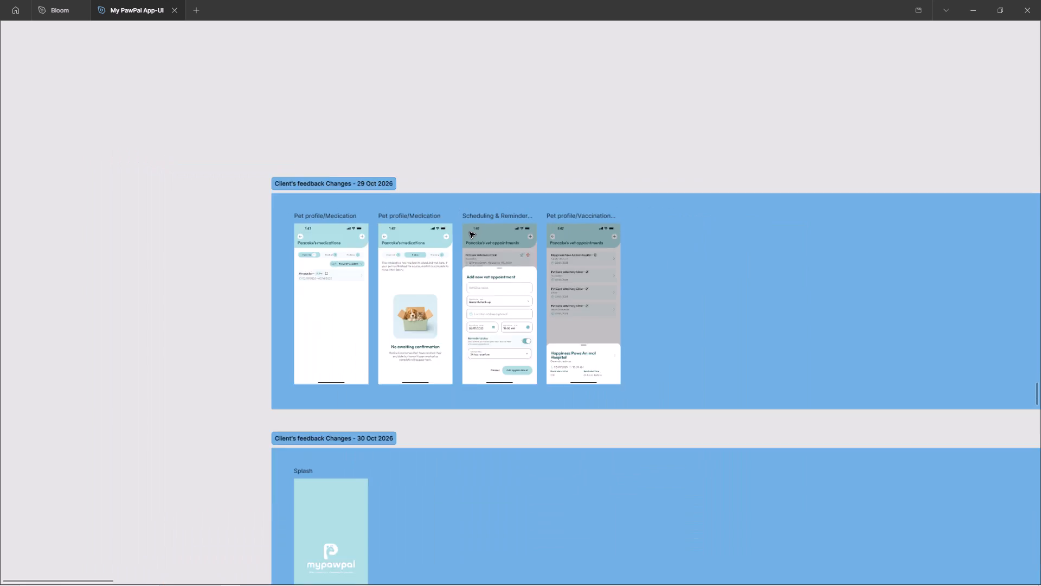
pyautogui.keyDown('ctrl'); pyautogui.scroll(-5, 470, 232); pyautogui.keyUp('ctrl')
pyautogui.click(258, 273)
pyautogui.keyDown('ctrl'); pyautogui.scroll(-5, 445, 315); pyautogui.keyUp('ctrl')
pyautogui.hotkey('alt', 'Tab')
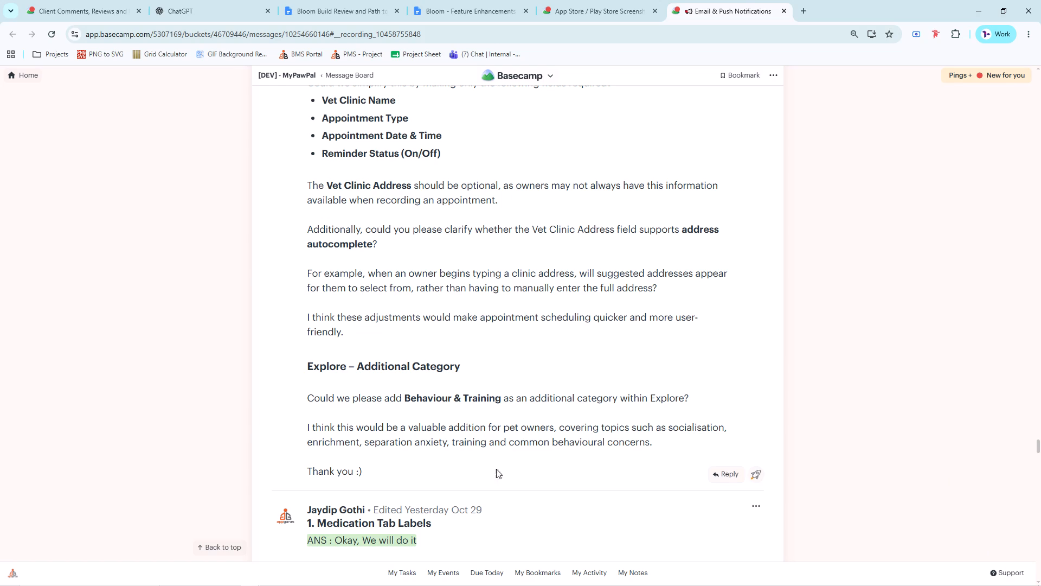
pyautogui.hotkey('alt', 'Tab')
pyautogui.keyDown('ctrl'); pyautogui.scroll(-7, 491, 333); pyautogui.keyUp('ctrl')
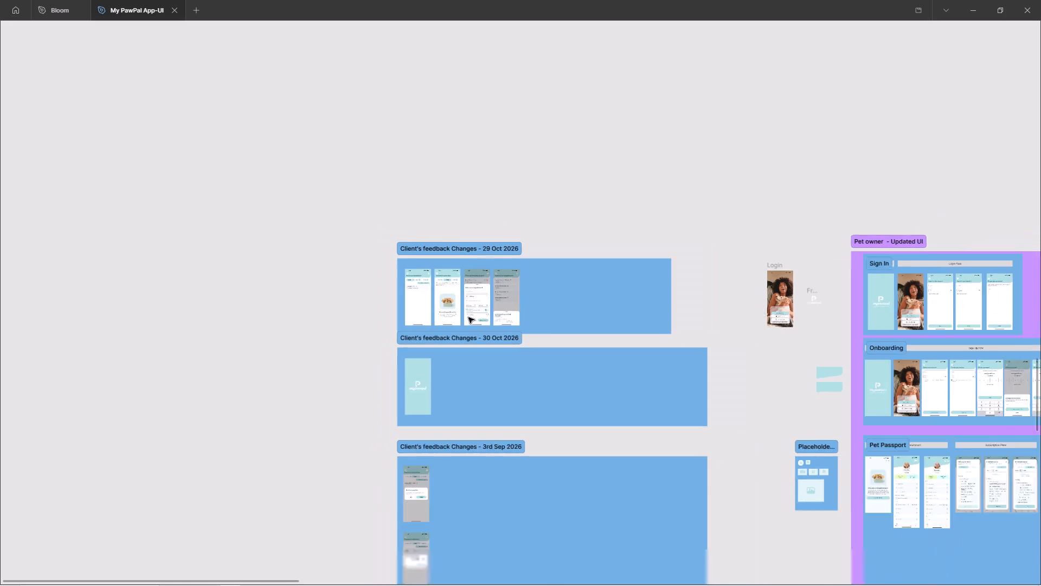
pyautogui.keyDown('ctrl'); pyautogui.scroll(-11, 468, 317); pyautogui.keyUp('ctrl')
pyautogui.keyDown('ctrl'); pyautogui.scroll(16, 629, 495); pyautogui.keyUp('ctrl')
pyautogui.keyDown('ctrl'); pyautogui.scroll(-1, 563, 404); pyautogui.keyUp('ctrl')
pyautogui.keyDown('ctrl'); pyautogui.scroll(3, 563, 404); pyautogui.keyUp('ctrl')
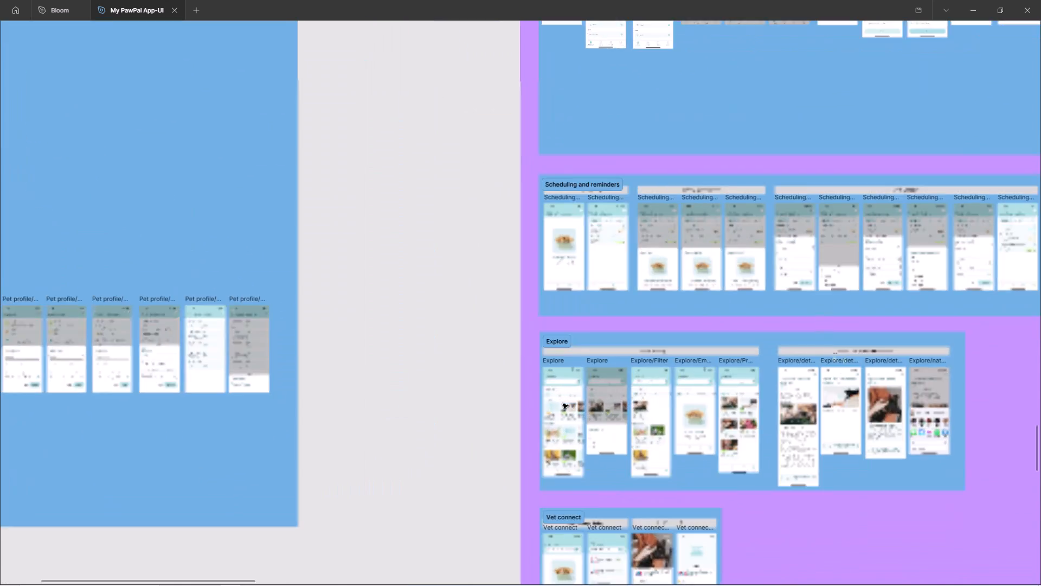
pyautogui.keyDown('ctrl'); pyautogui.scroll(5, 563, 404); pyautogui.keyUp('ctrl')
pyautogui.keyDown('ctrl'); pyautogui.scroll(8, 568, 481); pyautogui.keyUp('ctrl')
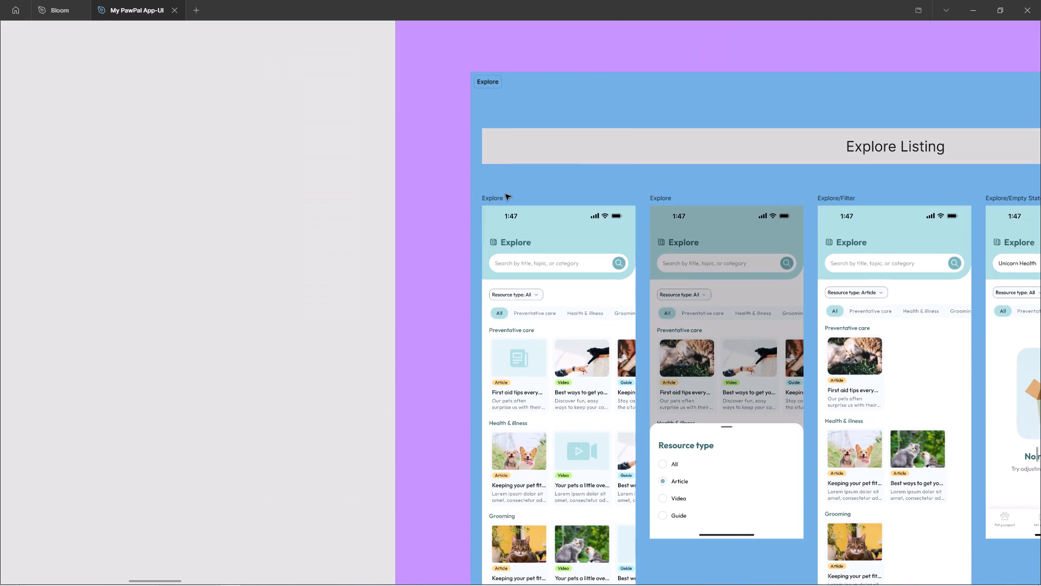
pyautogui.click(491, 195)
pyautogui.keyDown('ctrl'); pyautogui.scroll(-20, 767, 294); pyautogui.keyUp('ctrl')
pyautogui.keyDown('ctrl'); pyautogui.scroll(-9, 767, 294); pyautogui.keyUp('ctrl')
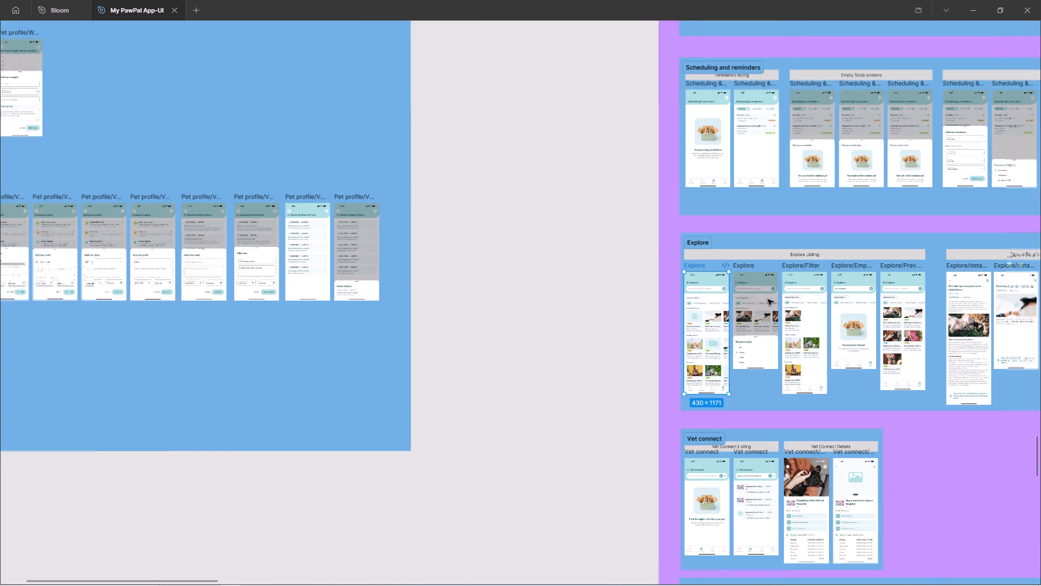
pyautogui.keyDown('ctrl'); pyautogui.scroll(-16, 768, 300); pyautogui.keyUp('ctrl')
pyautogui.scroll(4, 753, 324)
pyautogui.keyDown('alt'); pyautogui.moveTo(746, 327); pyautogui.dragTo(734, 306); pyautogui.keyUp('alt')
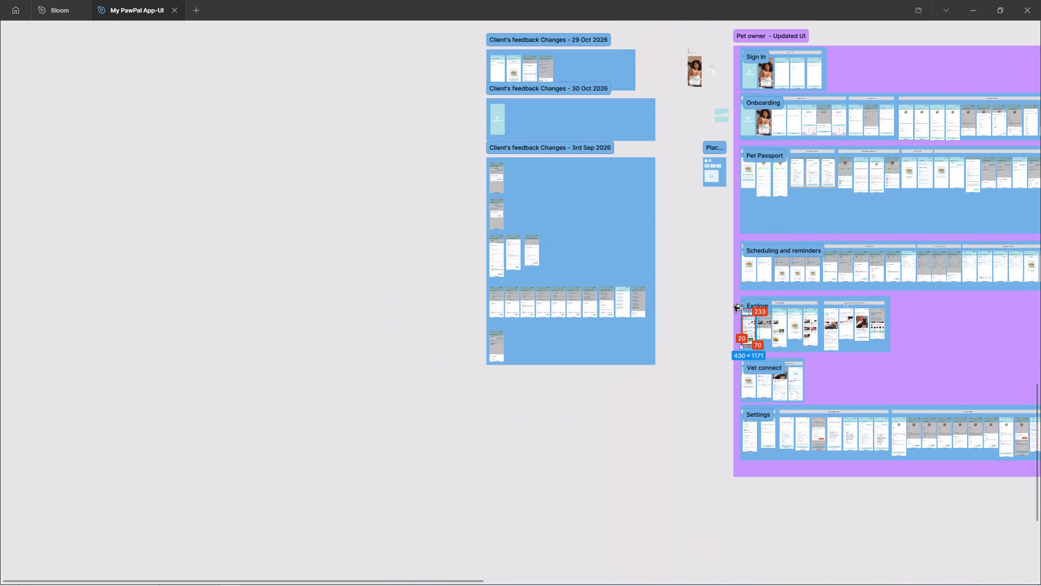
pyautogui.keyDown('alt'); pyautogui.moveTo(734, 306); pyautogui.dragTo(558, 66); pyautogui.keyUp('alt')
pyautogui.keyDown('ctrl'); pyautogui.scroll(7, 558, 66); pyautogui.keyUp('ctrl')
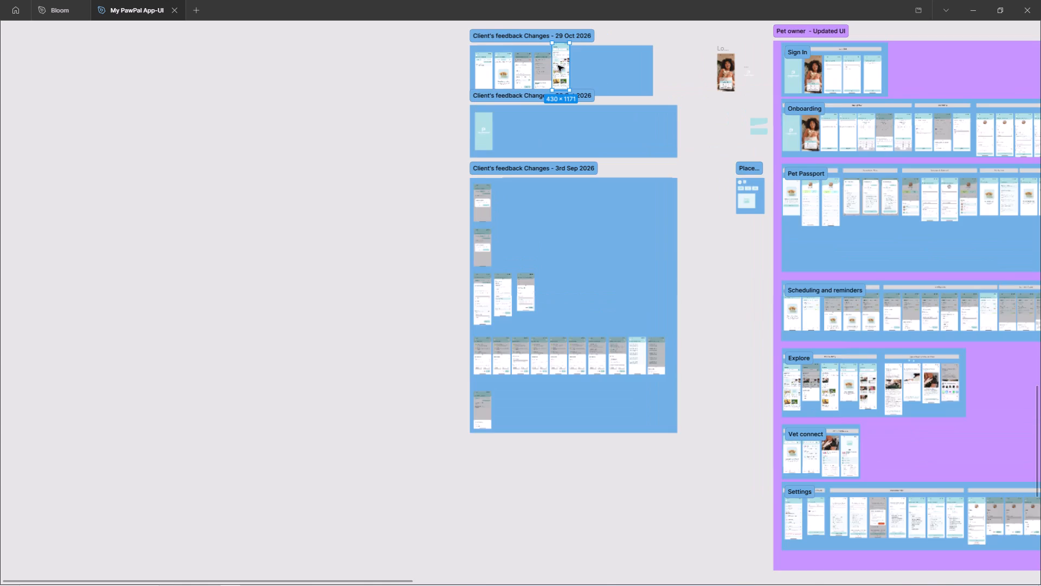
pyautogui.keyDown('ctrl'); pyautogui.scroll(20, 558, 66); pyautogui.keyUp('ctrl')
pyautogui.keyDown('ctrl'); pyautogui.scroll(-1, 558, 66); pyautogui.keyUp('ctrl')
pyautogui.keyDown('ctrl'); pyautogui.scroll(1, 558, 66); pyautogui.keyUp('ctrl')
pyautogui.keyDown('ctrl'); pyautogui.scroll(-1, 558, 66); pyautogui.keyUp('ctrl')
pyautogui.keyDown('ctrl'); pyautogui.scroll(15, 558, 66); pyautogui.keyUp('ctrl')
pyautogui.moveTo(558, 66); pyautogui.dragTo(566, 64)
# Place a duplicate of the copied Explore screen's category filter row on the empty area beside the screen.
pyautogui.scroll(4, 575, 78)
pyautogui.scroll(-1, 575, 78)
pyautogui.scroll(2, 575, 78)
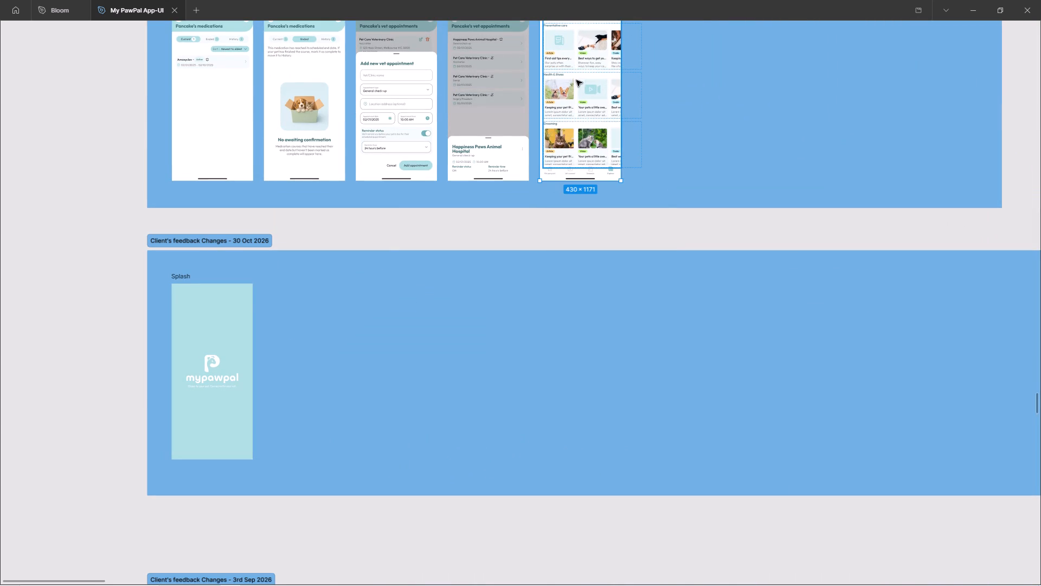
pyautogui.keyDown('ctrl'); pyautogui.scroll(12, 576, 84); pyautogui.keyUp('ctrl')
pyautogui.scroll(2, 584, 181)
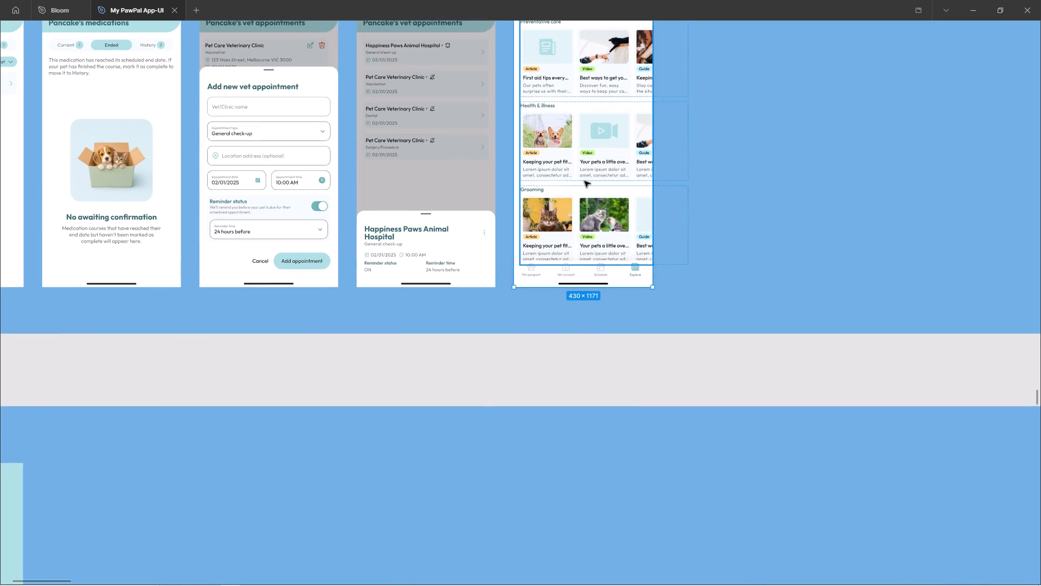
pyautogui.scroll(3, 584, 181)
pyautogui.keyDown('ctrl'); pyautogui.scroll(5, 564, 107); pyautogui.keyUp('ctrl')
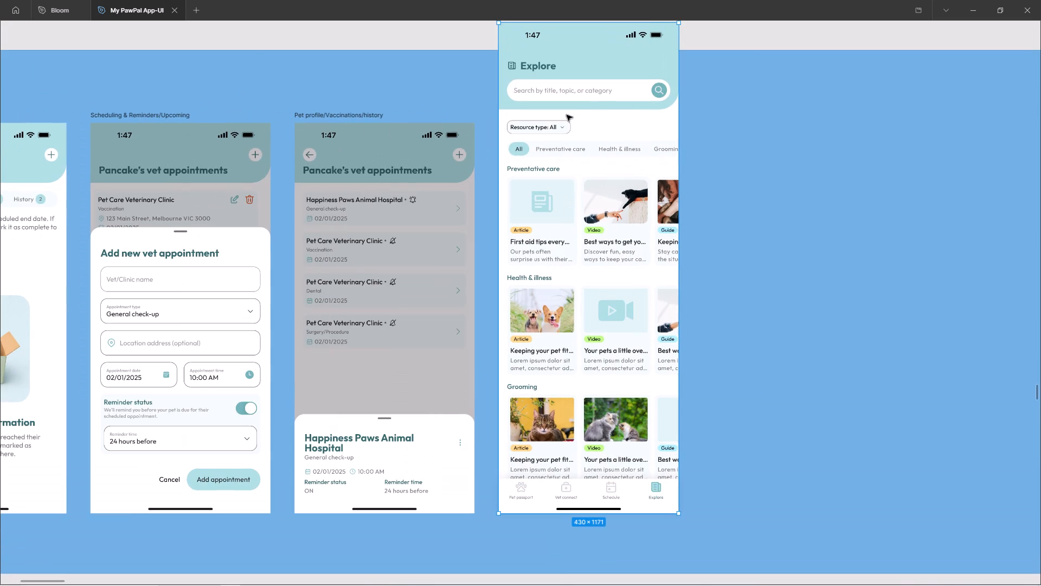
pyautogui.doubleClick(597, 152)
pyautogui.keyDown('alt'); pyautogui.moveTo(587, 150); pyautogui.dragTo(587, 150); pyautogui.keyUp('alt')
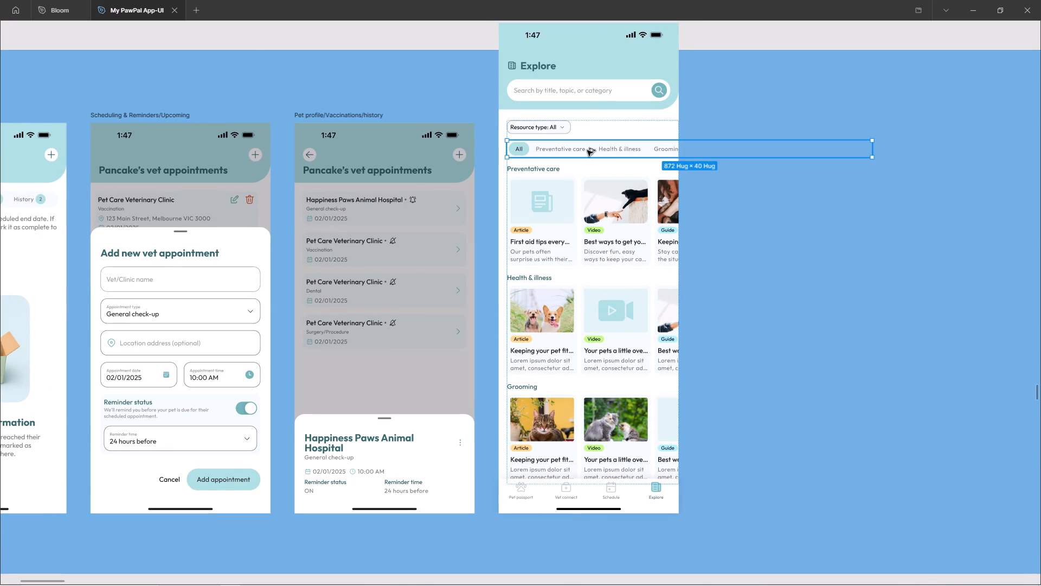
pyautogui.keyDown('alt'); pyautogui.moveTo(587, 150); pyautogui.dragTo(804, 154); pyautogui.keyUp('alt')
# Duplicate the Preventative care chip in the detached row and relabel the first one Behaviour & Training, using the wording from the Basecamp feedback.
pyautogui.press('space')
pyautogui.press('space')
pyautogui.press('space')
pyautogui.press('space')
pyautogui.press('space')
pyautogui.press('space')
pyautogui.press('space')
pyautogui.press('space')
pyautogui.press('space')
pyautogui.press('space')
pyautogui.moveTo(891, 116); pyautogui.dragTo(772, 113)
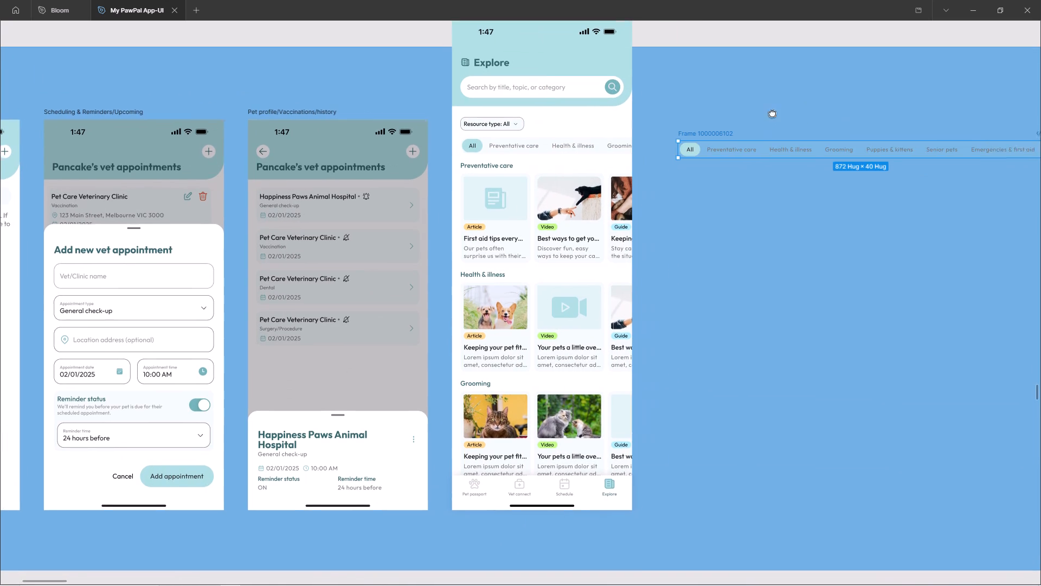
pyautogui.moveTo(772, 113); pyautogui.dragTo(689, 112)
pyautogui.keyDown('ctrl'); pyautogui.scroll(3, 639, 115); pyautogui.keyUp('ctrl')
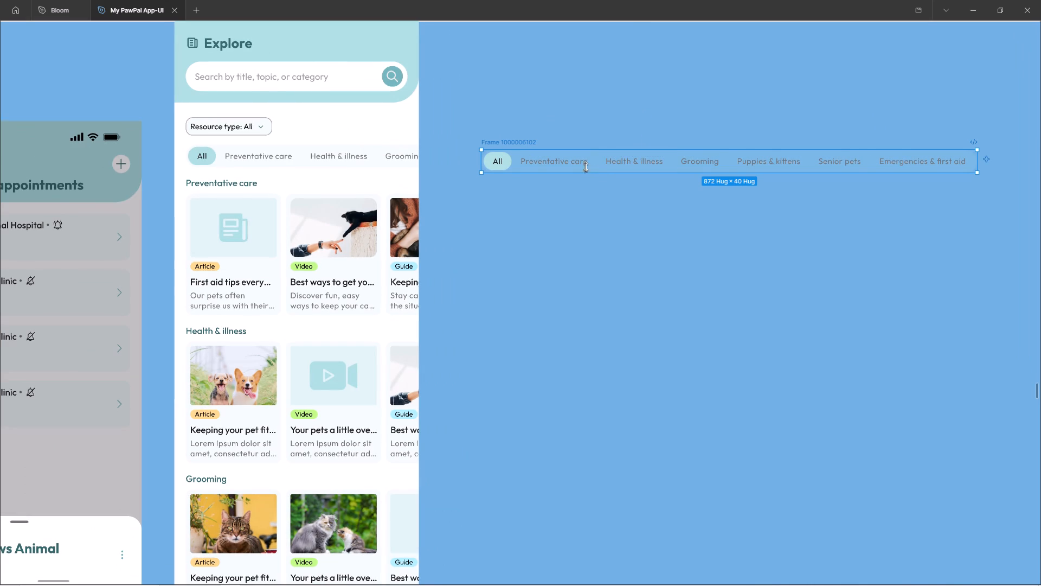
pyautogui.click(575, 162)
pyautogui.hotkey('ctrl', 'd')
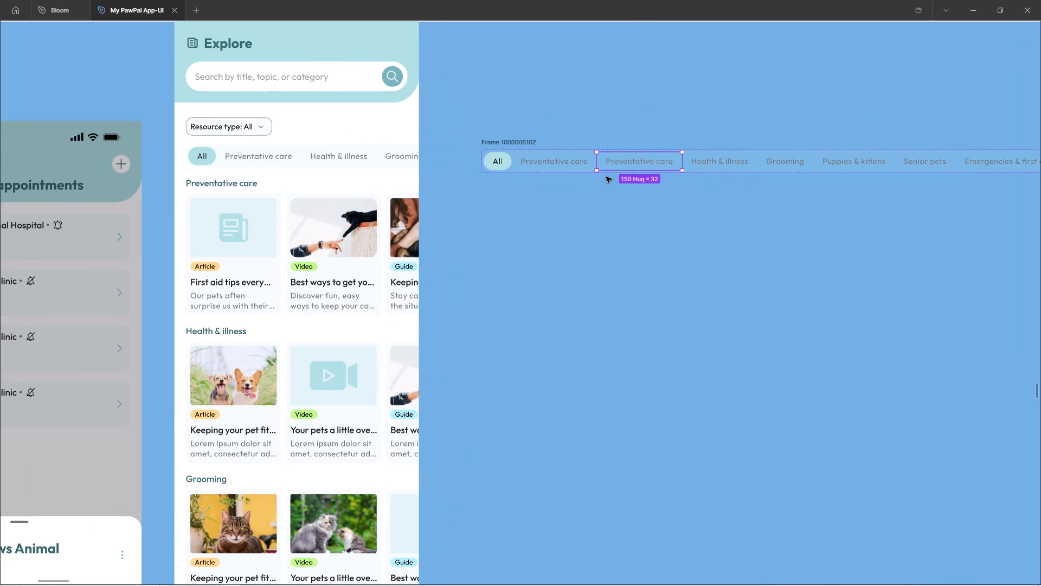
pyautogui.hotkey('alt', 'Tab')
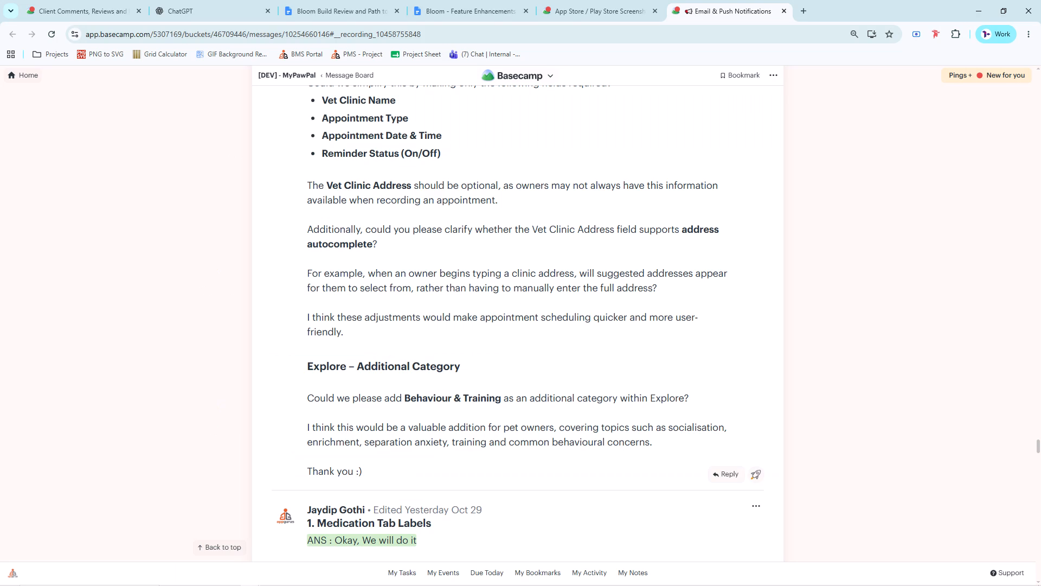
pyautogui.moveTo(499, 400); pyautogui.dragTo(405, 398)
pyautogui.hotkey('ctrl', 'c')
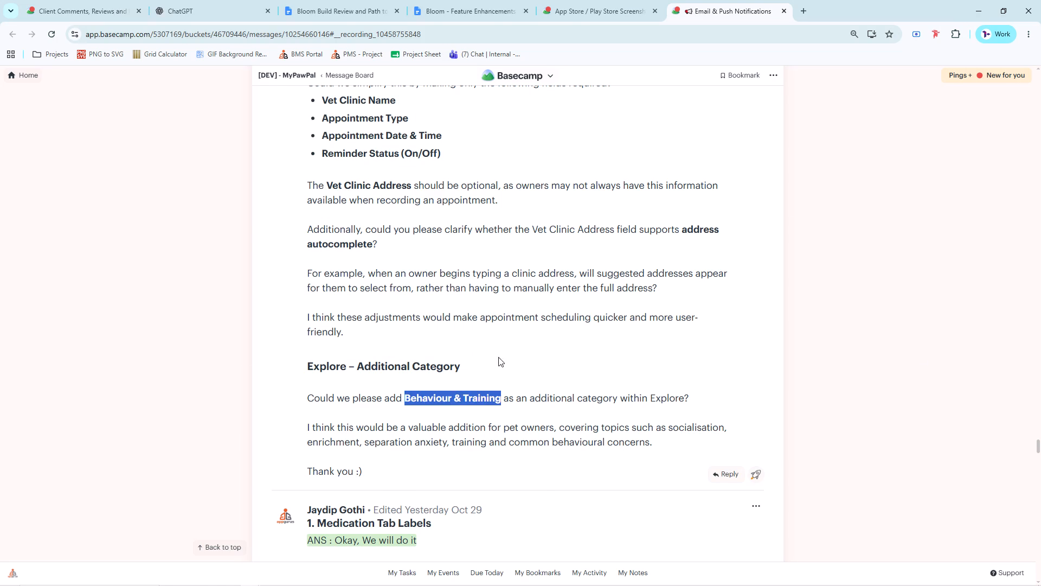
pyautogui.hotkey('alt', 'Tab')
pyautogui.keyDown('ctrl'); pyautogui.tripleClick(563, 158); pyautogui.keyUp('ctrl')
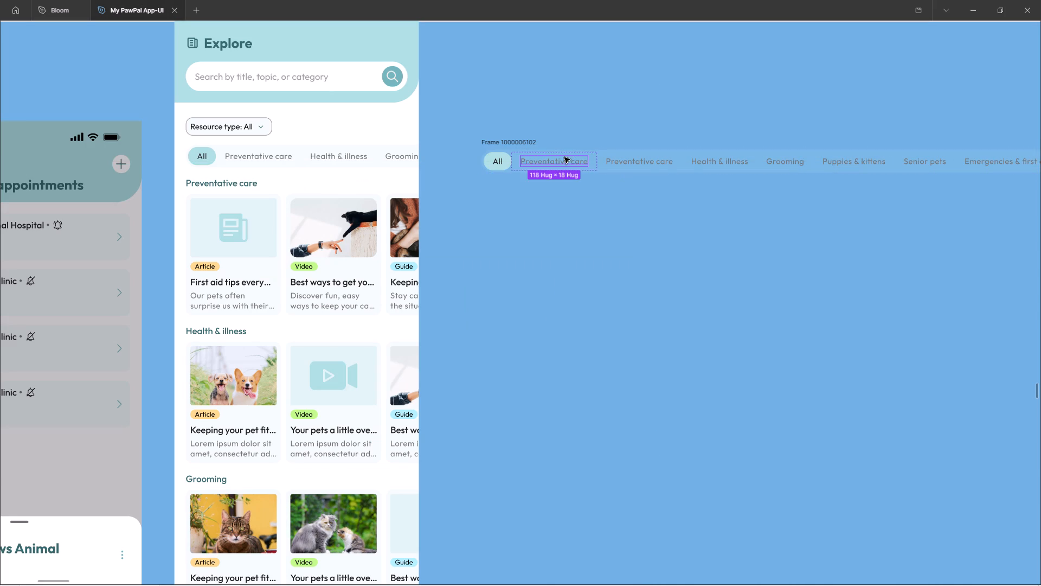
pyautogui.keyDown('ctrl'); pyautogui.click(565, 157); pyautogui.keyUp('ctrl')
pyautogui.hotkey('ctrl', 'a')
pyautogui.hotkey('ctrl', 'shift', 'v')
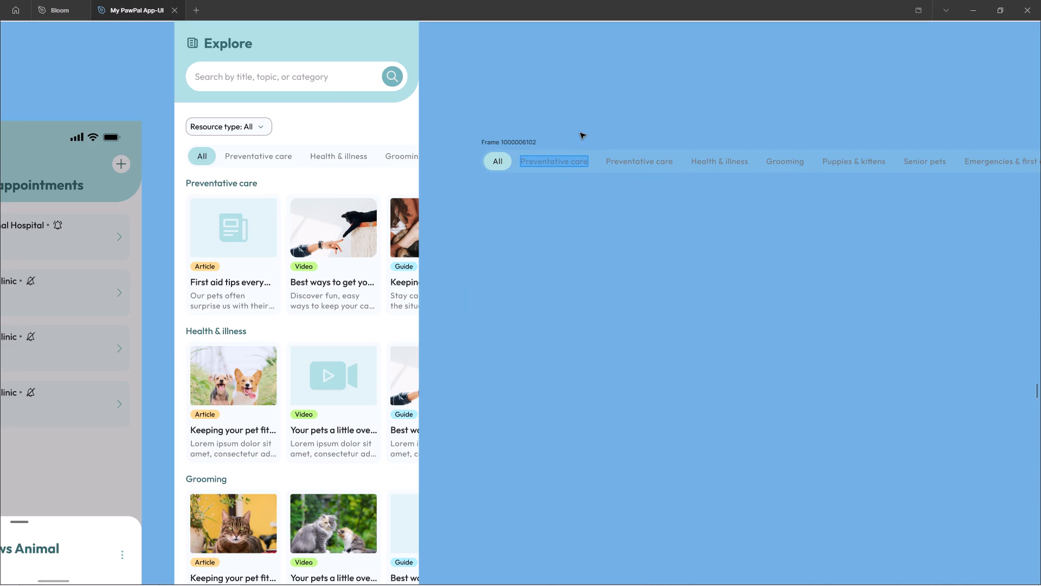
pyautogui.keyDown('ctrl'); pyautogui.click(580, 133); pyautogui.keyUp('ctrl')
# Replace the category filter row in the copied Explore screen with the edited row containing Behaviour & Training.
pyautogui.click(500, 139)
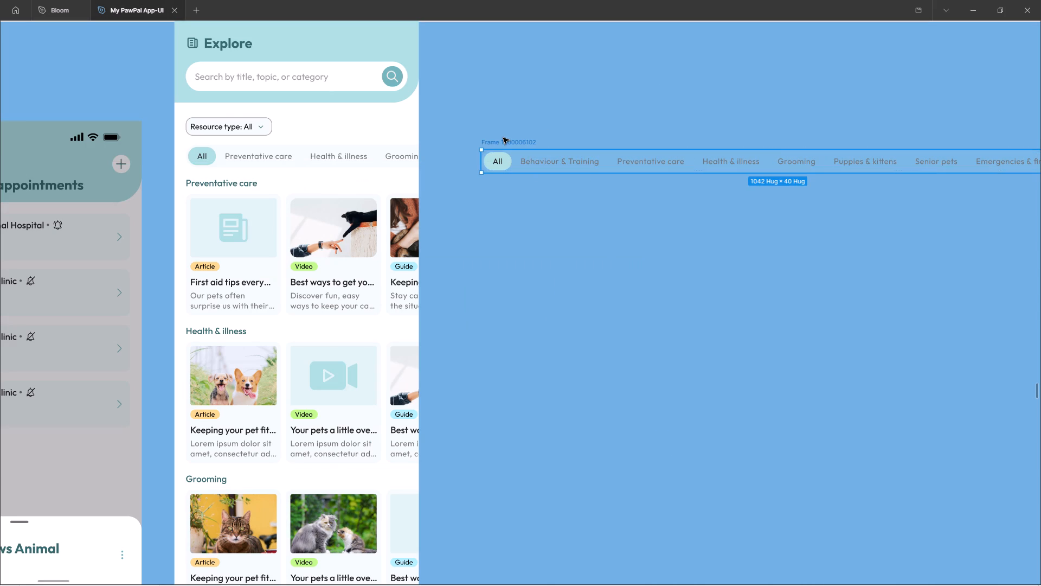
pyautogui.keyDown('ctrl'); pyautogui.scroll(-4, 474, 142); pyautogui.keyUp('ctrl')
pyautogui.hotkey('ctrl', 'x')
pyautogui.doubleClick(280, 153)
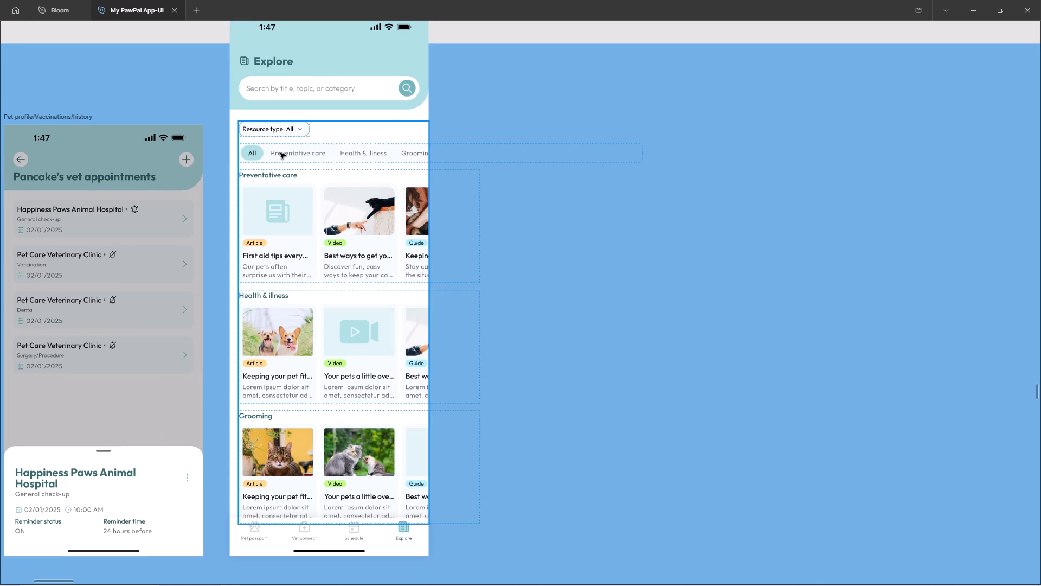
pyautogui.hotkey('ctrl', 'shift', 'r')
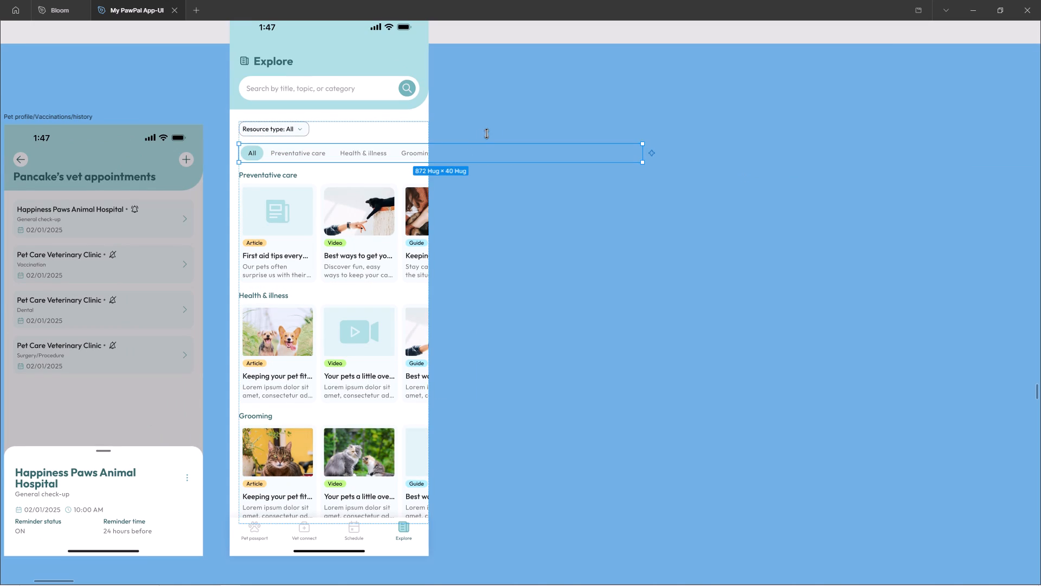
pyautogui.click(504, 116)
pyautogui.keyDown('ctrl'); pyautogui.scroll(-3, 504, 116); pyautogui.keyUp('ctrl')
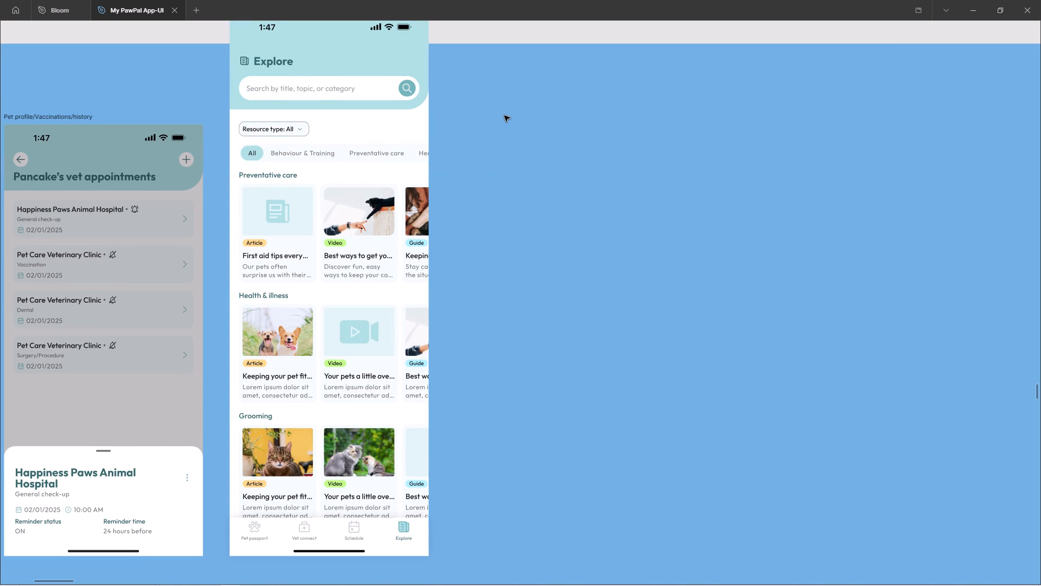
# Switch to Basecamp and read the Explore – Additional Category request, including the topics listed for Behaviour & Training.
pyautogui.hotkey('alt', 'Tab')
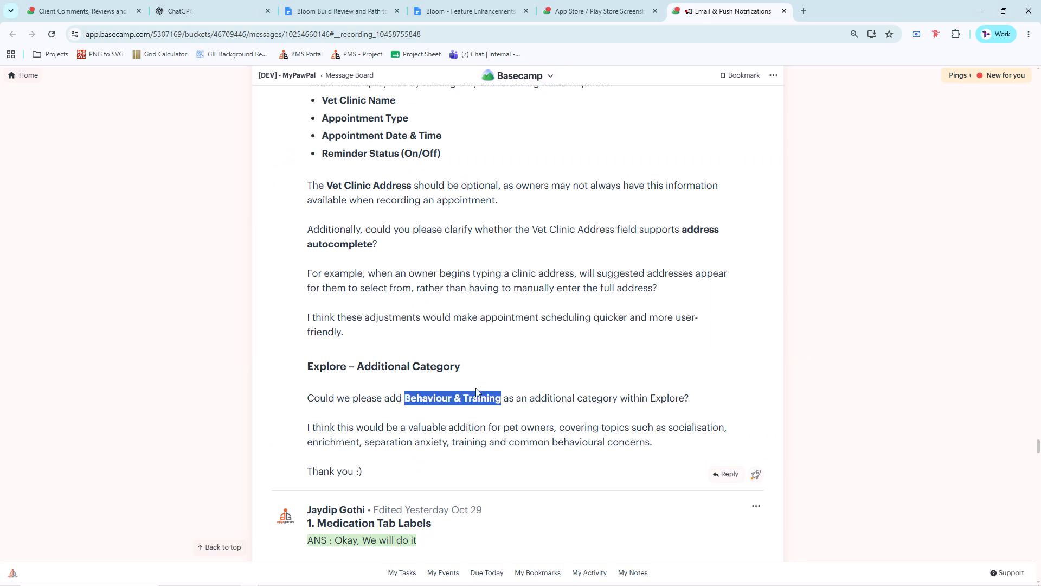
pyautogui.moveTo(517, 402); pyautogui.dragTo(678, 404)
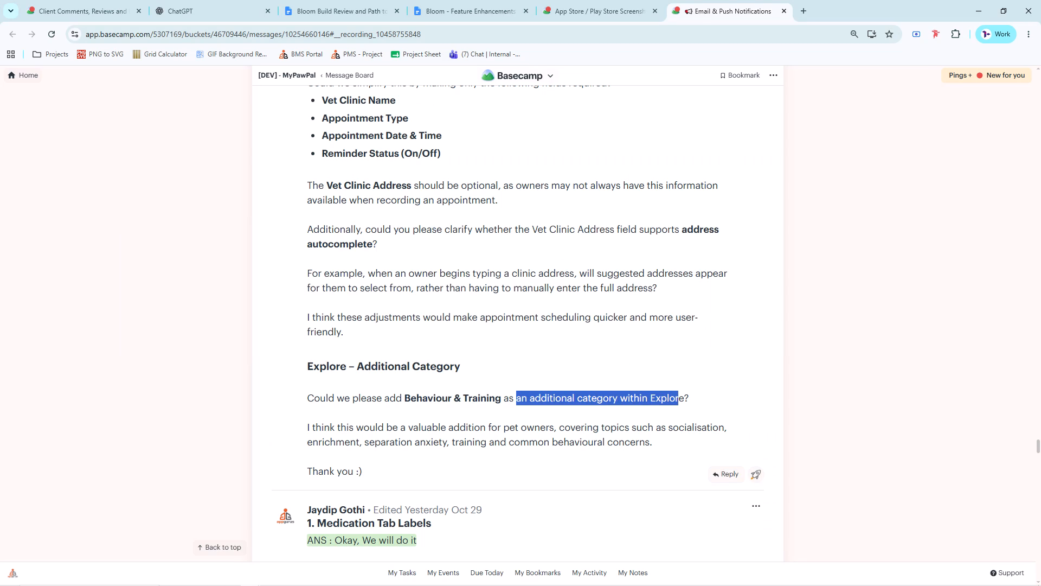
pyautogui.click(320, 435)
pyautogui.click(351, 433)
pyautogui.click(387, 428)
pyautogui.click(389, 425)
pyautogui.click(420, 424)
pyautogui.click(464, 424)
pyautogui.moveTo(506, 424); pyautogui.dragTo(511, 424)
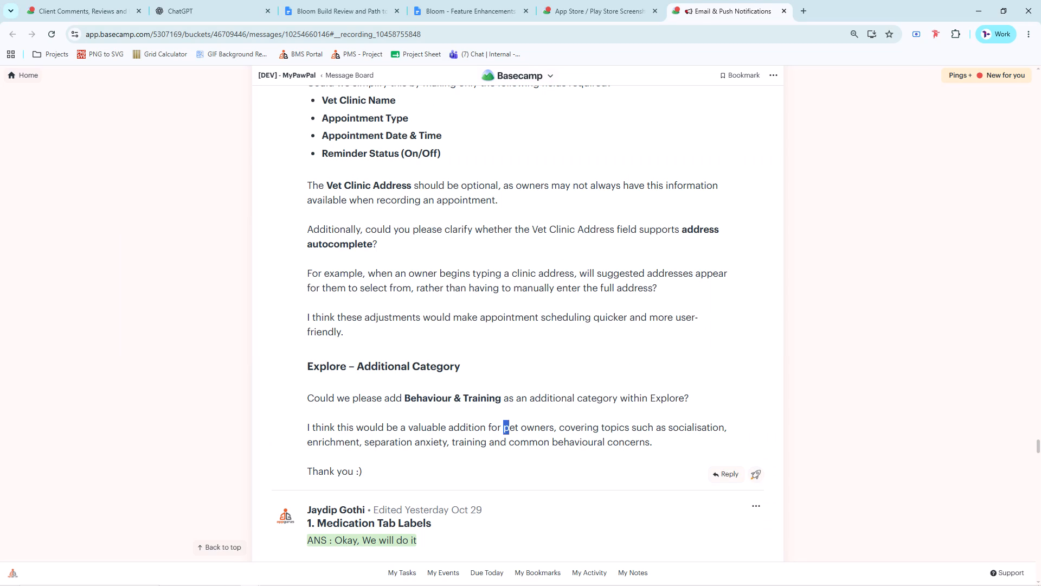
pyautogui.click(535, 424)
pyautogui.click(554, 424)
pyautogui.click(571, 425)
pyautogui.click(584, 426)
pyautogui.click(600, 428)
pyautogui.click(617, 428)
pyautogui.click(636, 428)
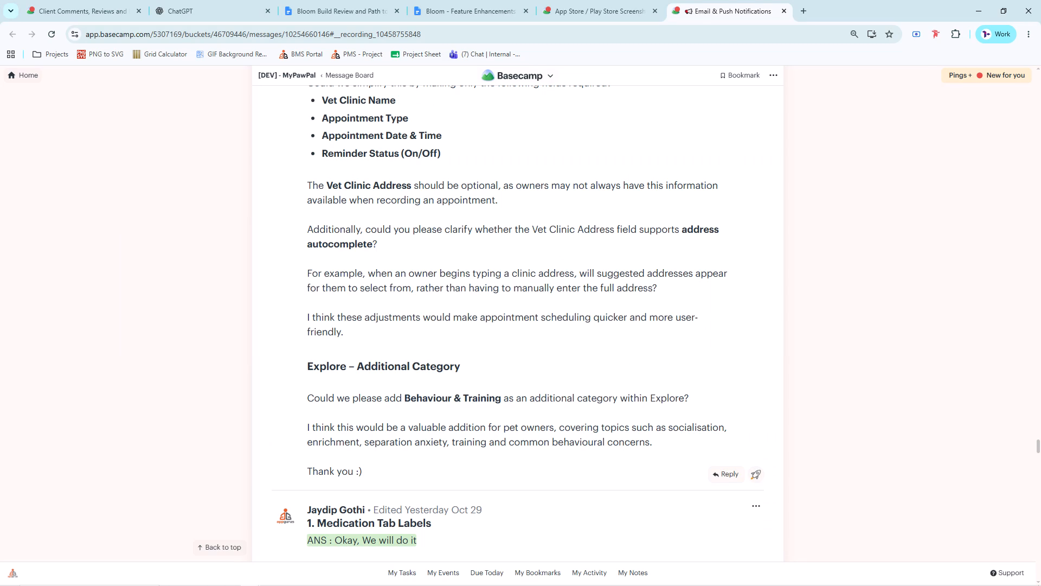
pyautogui.click(669, 428)
pyautogui.click(691, 429)
pyautogui.click(715, 429)
pyautogui.click(331, 445)
pyautogui.click(365, 445)
pyautogui.click(423, 444)
pyautogui.click(491, 444)
pyautogui.click(532, 444)
pyautogui.click(576, 444)
pyautogui.click(621, 444)
pyautogui.click(646, 443)
pyautogui.moveTo(492, 432); pyautogui.dragTo(584, 432)
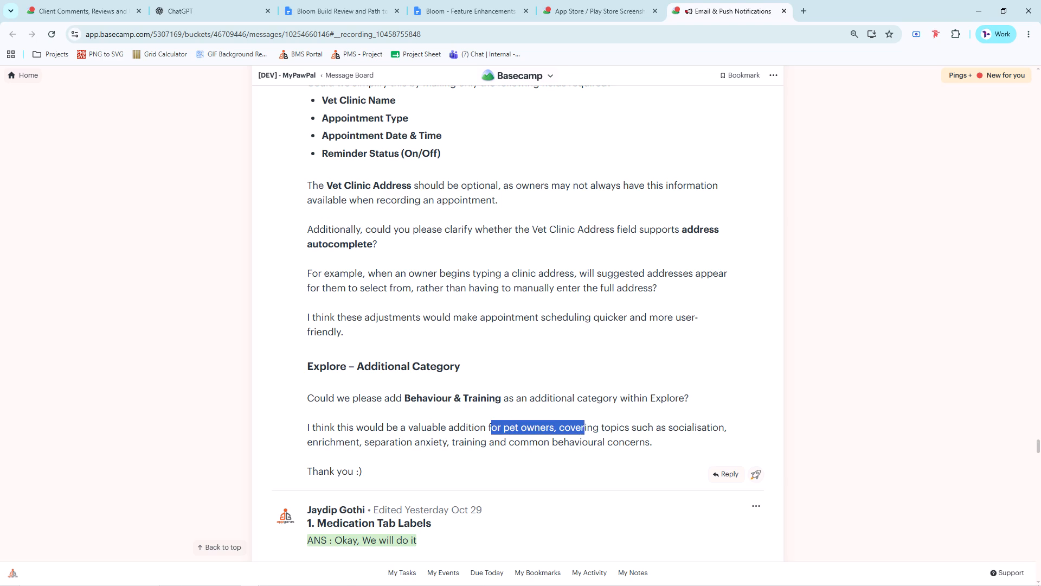
pyautogui.moveTo(584, 432); pyautogui.dragTo(699, 430)
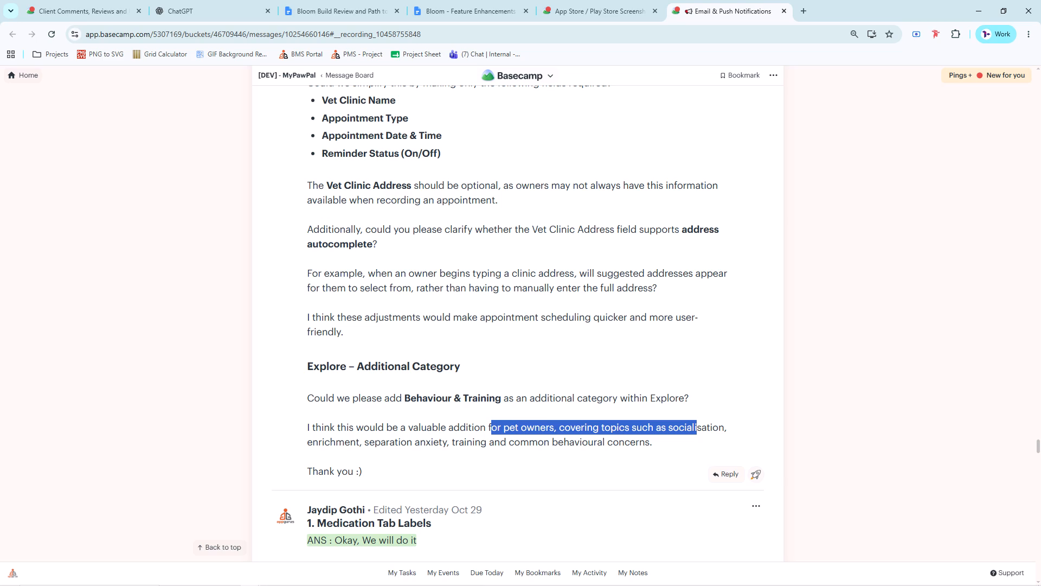
# In Figma, line up the copied Explore screen with the vet appointments screens in Client's feedback Changes - 29 Oct 2026.
pyautogui.hotkey('alt', 'Tab')
pyautogui.keyDown('ctrl'); pyautogui.scroll(-3, 629, 296); pyautogui.keyUp('ctrl')
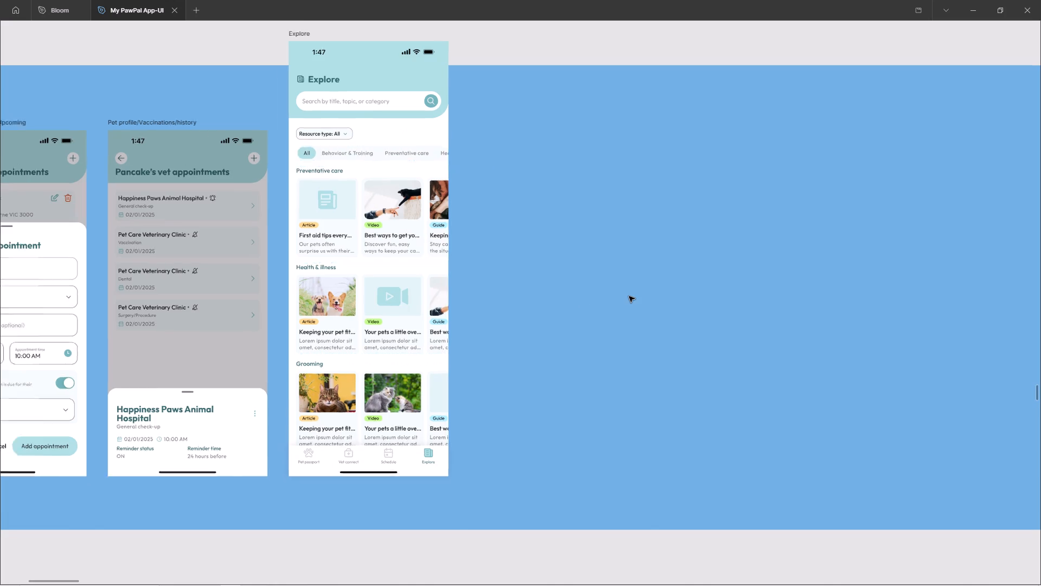
pyautogui.keyDown('ctrl'); pyautogui.scroll(-7, 629, 296); pyautogui.keyUp('ctrl')
pyautogui.moveTo(488, 172); pyautogui.dragTo(489, 214)
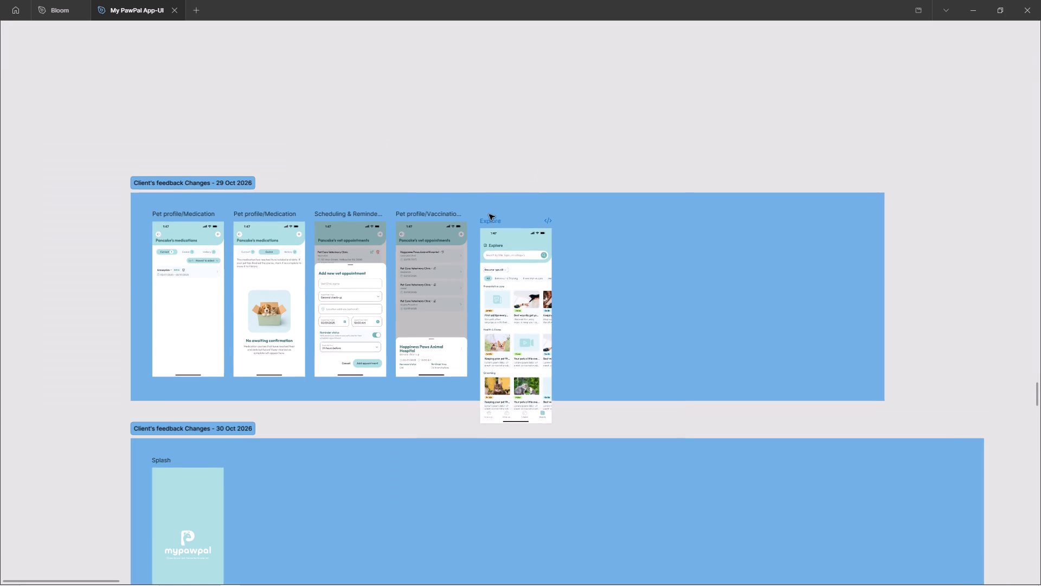
pyautogui.moveTo(489, 214); pyautogui.dragTo(488, 212)
# Move the Client's feedback Changes - 29 Oct 2026 section upward and extend its bottom edge to 4530 × 1421, enclosing the Explore screen.
pyautogui.click(195, 184)
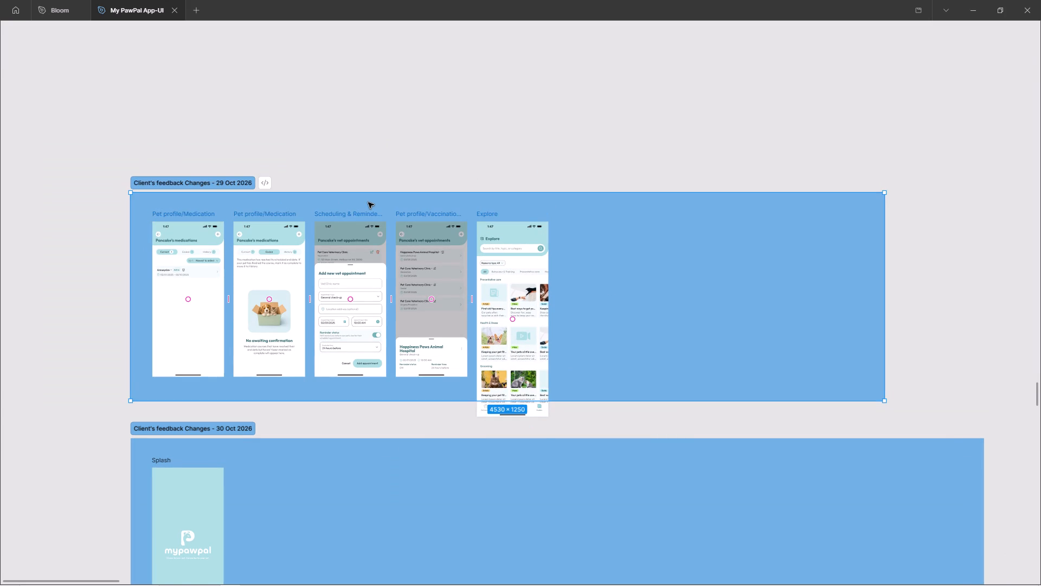
pyautogui.keyDown('shift'); pyautogui.moveTo(365, 199); pyautogui.dragTo(369, 146); pyautogui.keyUp('shift')
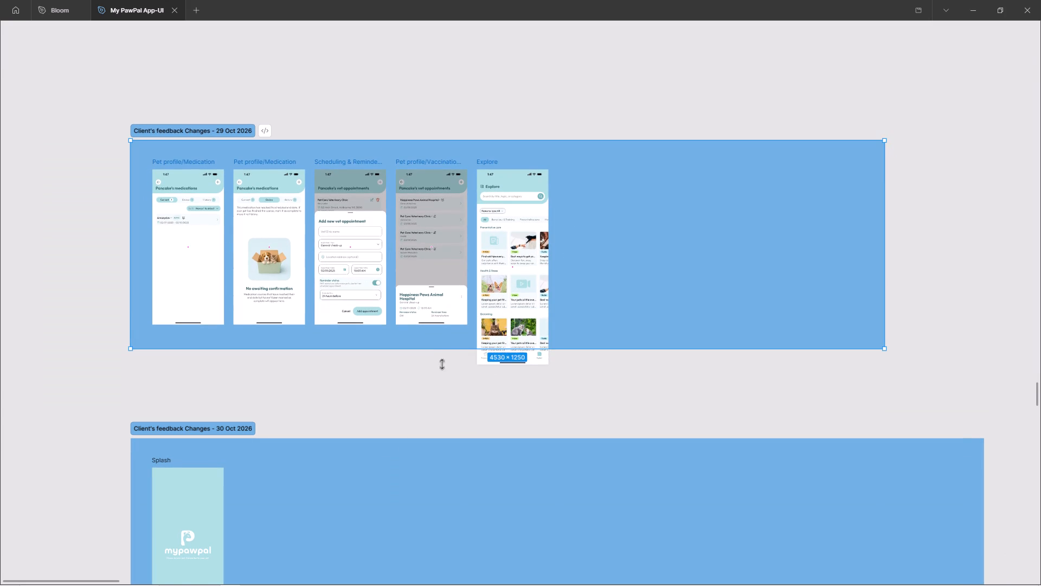
pyautogui.click(442, 365)
pyautogui.keyDown('ctrl'); pyautogui.click(432, 340); pyautogui.keyUp('ctrl')
pyautogui.keyDown('ctrl'); pyautogui.moveTo(426, 346); pyautogui.dragTo(427, 371); pyautogui.keyUp('ctrl')
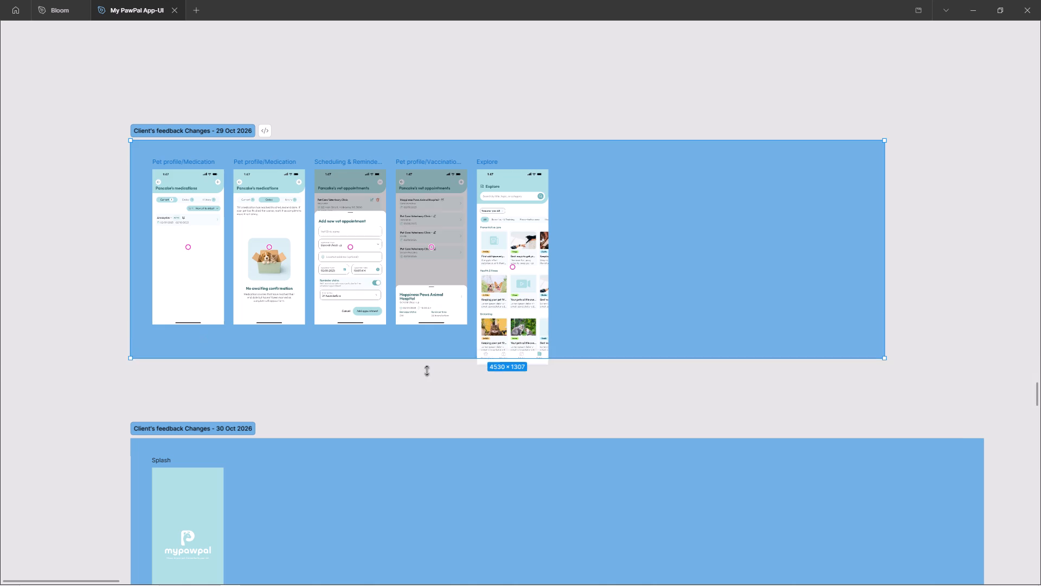
pyautogui.keyDown('ctrl'); pyautogui.moveTo(427, 371); pyautogui.dragTo(427, 377); pyautogui.keyUp('ctrl')
pyautogui.click(399, 425)
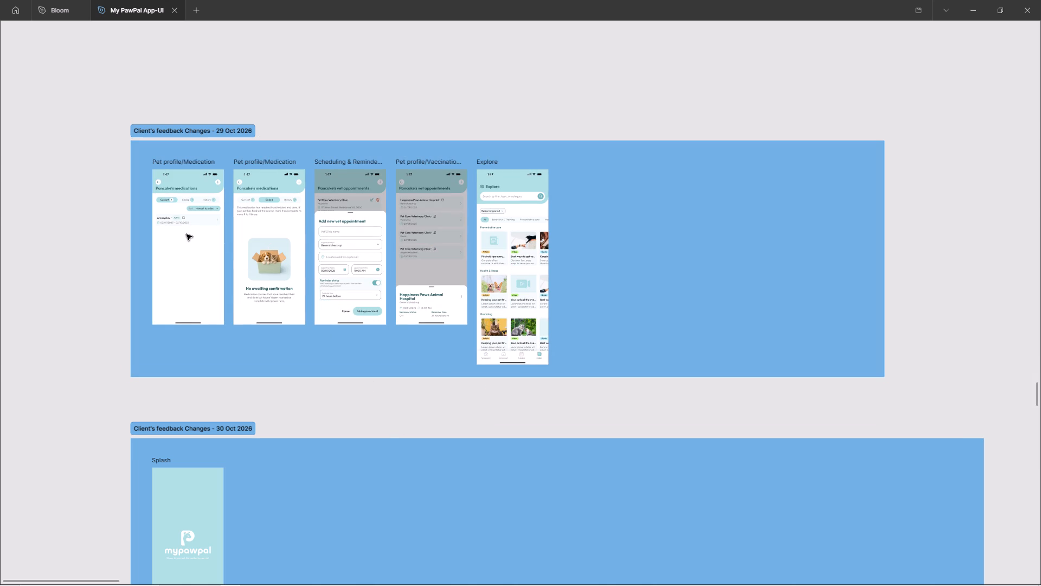
# Copy all five screens in the Client's feedback Changes - 29 Oct 2026 section together as PNG.
pyautogui.keyDown('ctrl'); pyautogui.scroll(6, 87, 206); pyautogui.keyUp('ctrl')
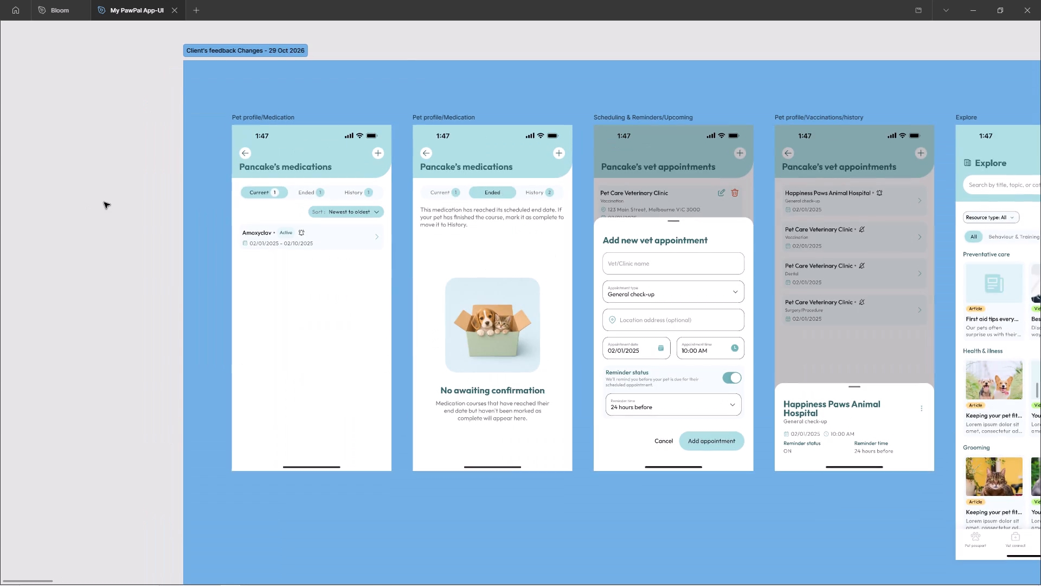
pyautogui.keyDown('ctrl'); pyautogui.scroll(-5, 104, 202); pyautogui.keyUp('ctrl')
pyautogui.keyDown('ctrl'); pyautogui.scroll(7, 222, 228); pyautogui.keyUp('ctrl')
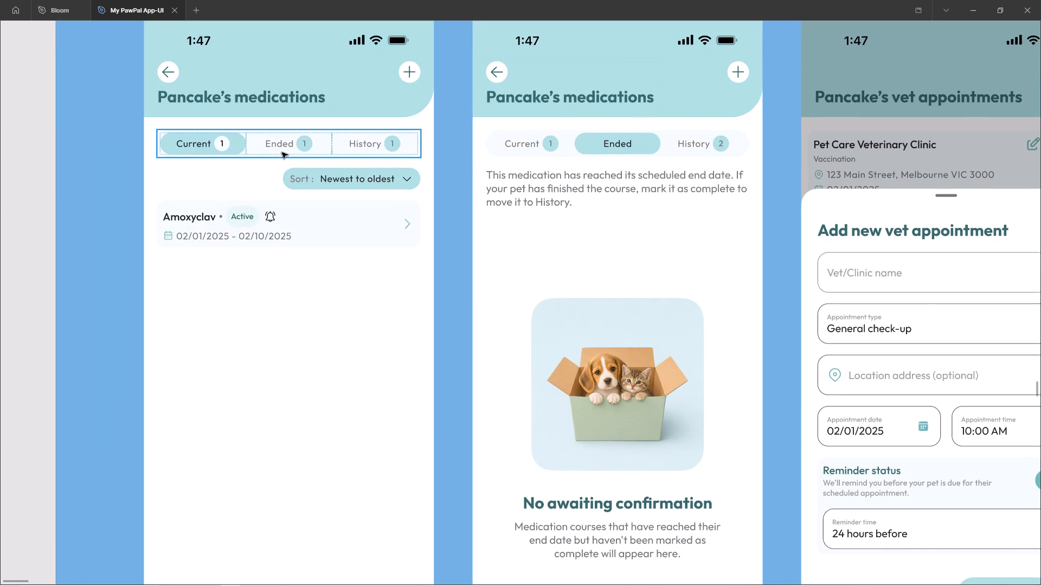
pyautogui.keyDown('ctrl'); pyautogui.scroll(-9, 354, 160); pyautogui.keyUp('ctrl')
pyautogui.click(266, 40)
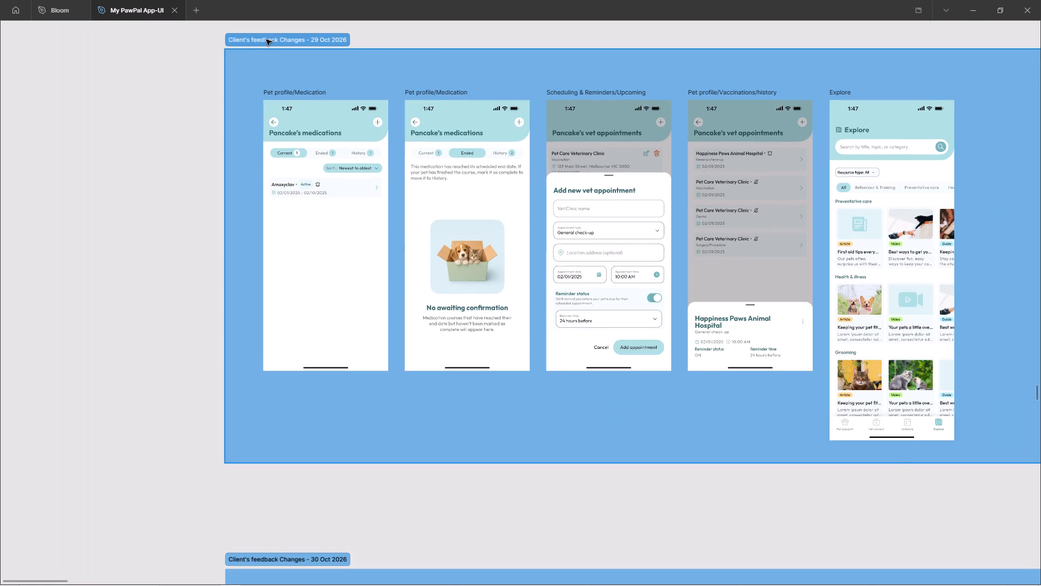
pyautogui.click(274, 94)
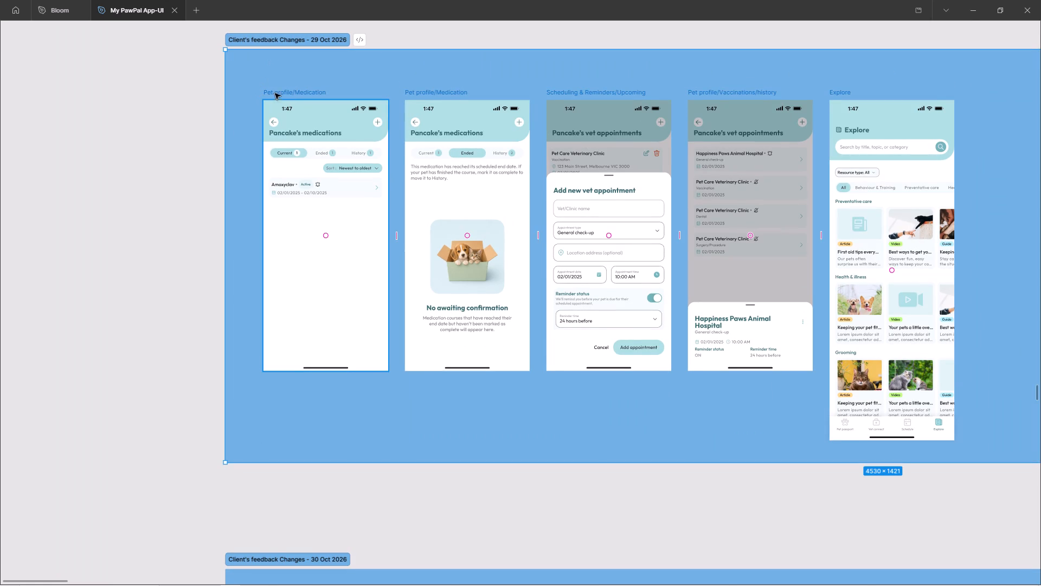
pyautogui.keyDown('shift'); pyautogui.click(436, 89); pyautogui.keyUp('shift')
pyautogui.keyDown('shift'); pyautogui.click(599, 90); pyautogui.keyUp('shift')
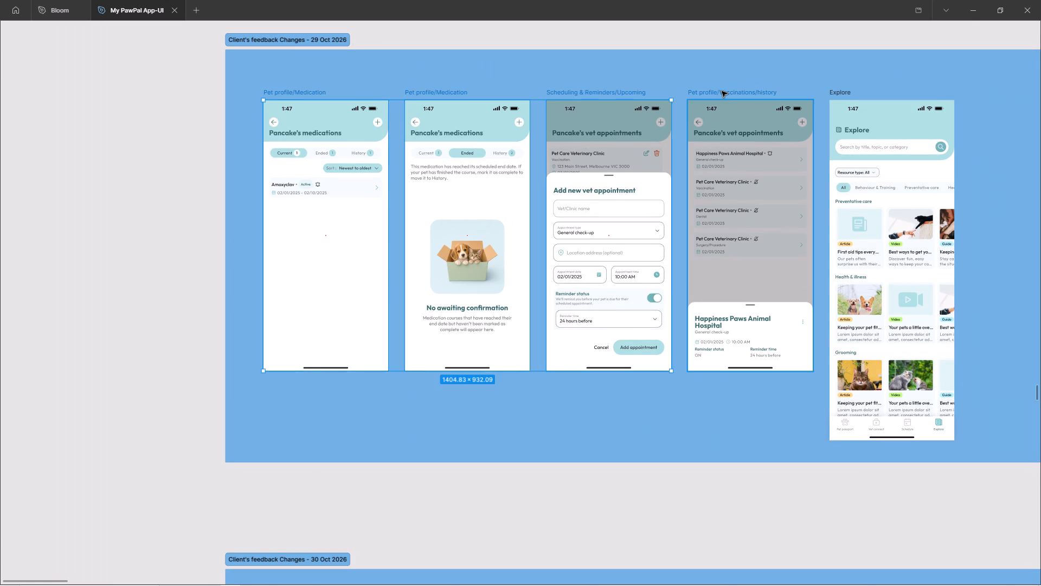
pyautogui.keyDown('shift'); pyautogui.click(722, 91); pyautogui.keyUp('shift')
pyautogui.keyDown('shift'); pyautogui.click(848, 92); pyautogui.keyUp('shift')
pyautogui.hotkey('ctrl', 'shift', 'c')
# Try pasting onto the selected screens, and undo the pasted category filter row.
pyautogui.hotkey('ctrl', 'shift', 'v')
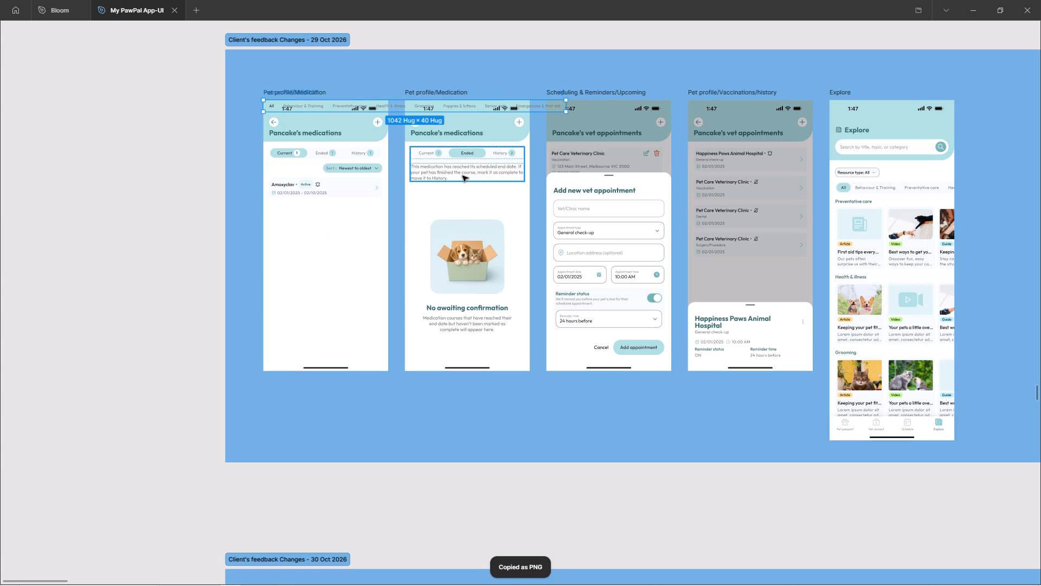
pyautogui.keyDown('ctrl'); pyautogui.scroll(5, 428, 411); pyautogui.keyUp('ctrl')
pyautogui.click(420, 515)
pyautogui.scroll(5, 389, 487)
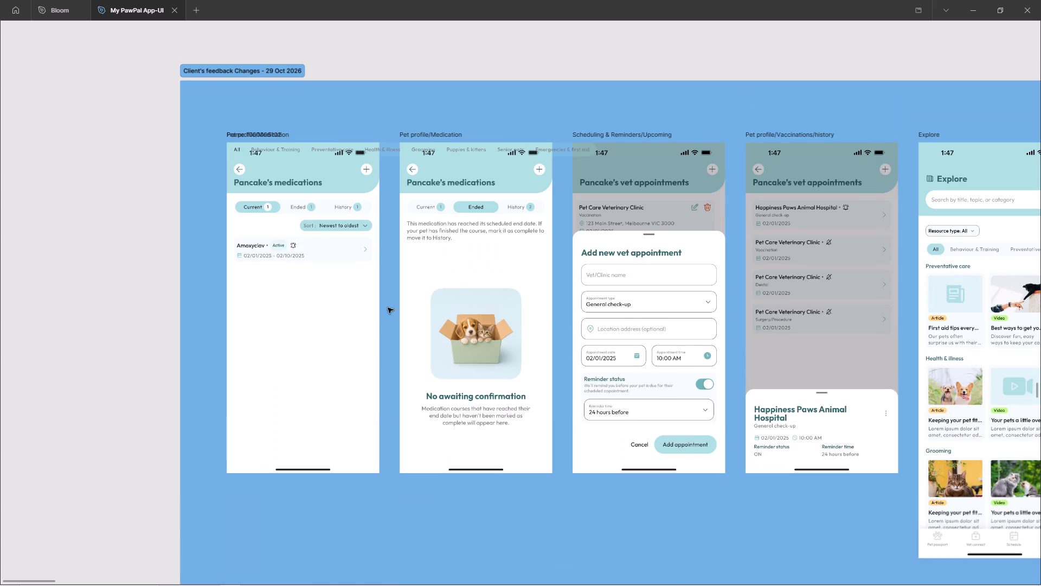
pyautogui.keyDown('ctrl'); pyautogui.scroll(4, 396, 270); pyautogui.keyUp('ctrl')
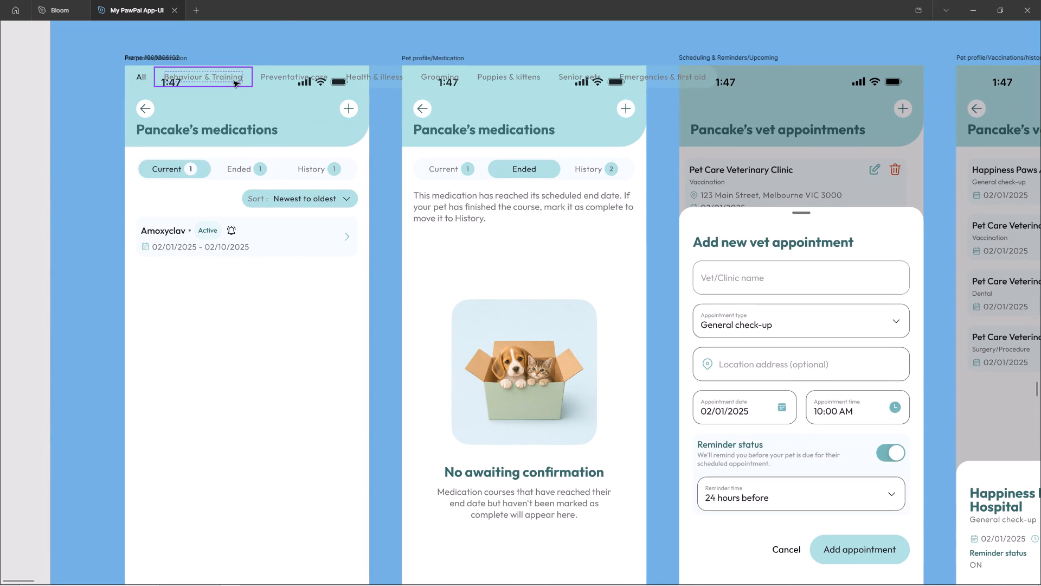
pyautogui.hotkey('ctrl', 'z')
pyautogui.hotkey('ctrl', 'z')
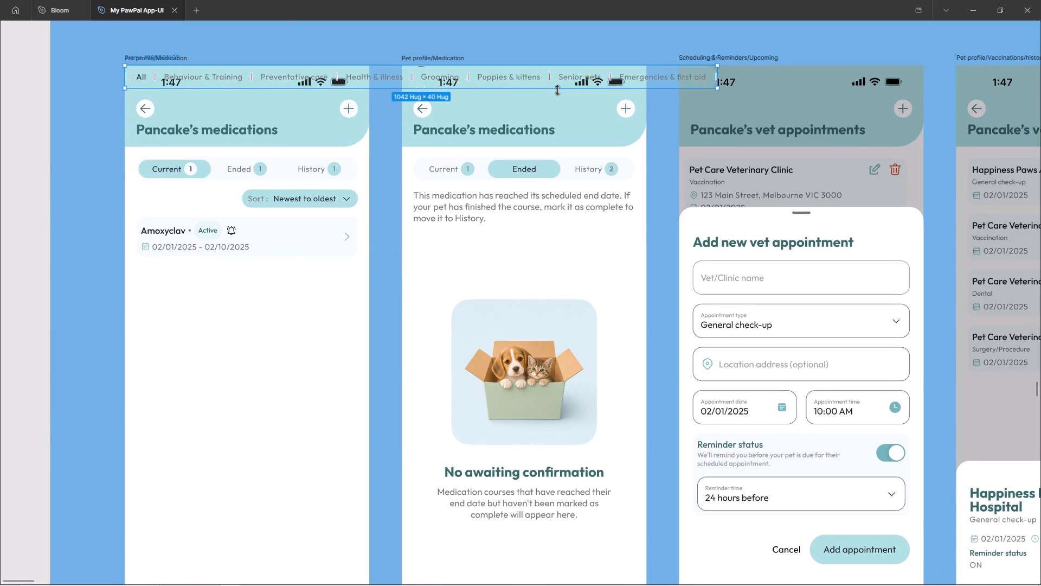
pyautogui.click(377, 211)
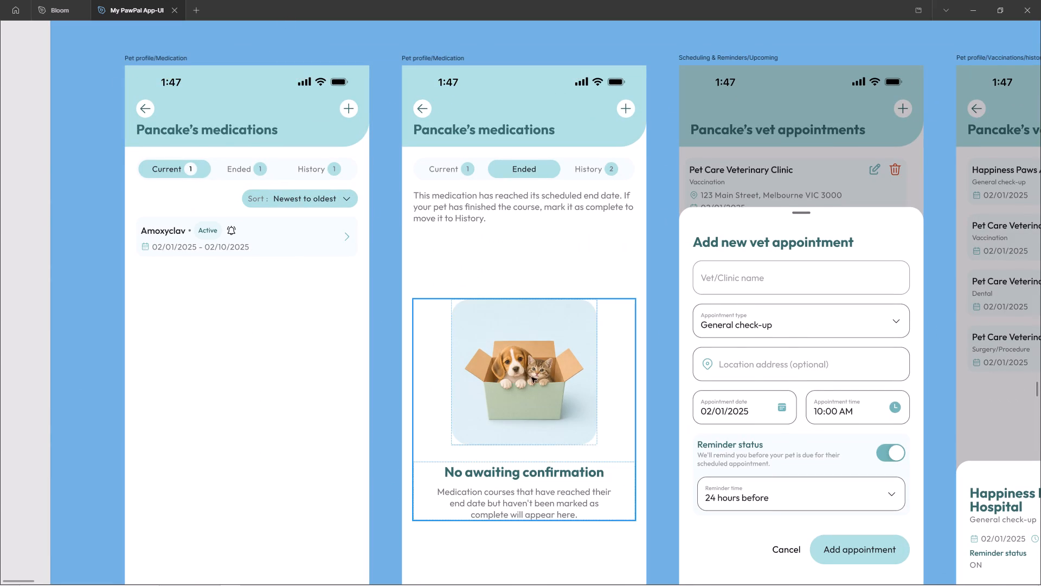
# Set the gap between the tab row and the description text on the Ended medications screen to 8.
pyautogui.scroll(3, 557, 396)
pyautogui.scroll(-3, 563, 406)
pyautogui.keyDown('ctrl'); pyautogui.scroll(2, 570, 183); pyautogui.keyUp('ctrl')
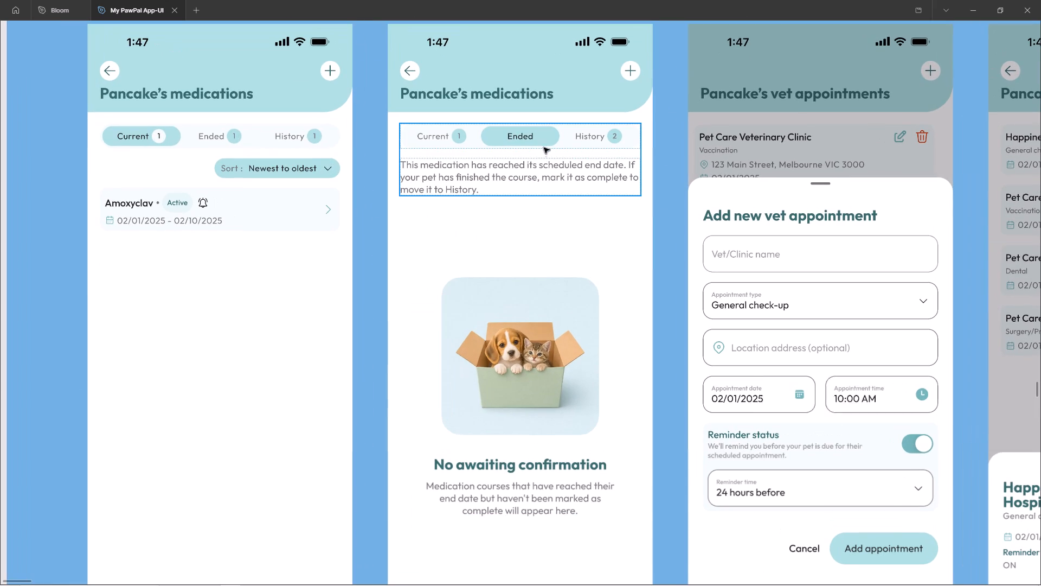
pyautogui.click(532, 166)
pyautogui.hotkey('ctrl', '\\')
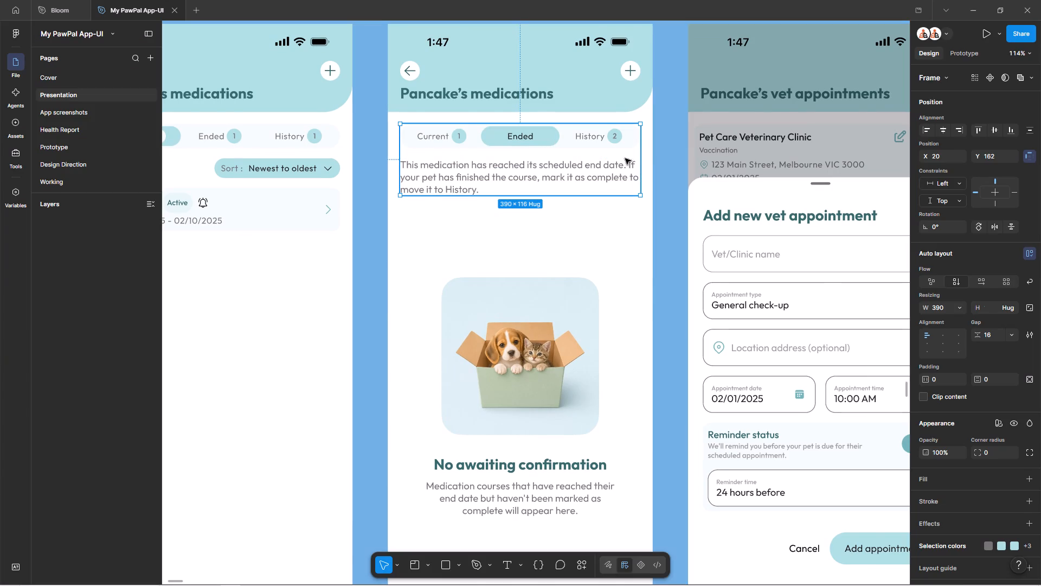
pyautogui.click(997, 336)
pyautogui.press('8')
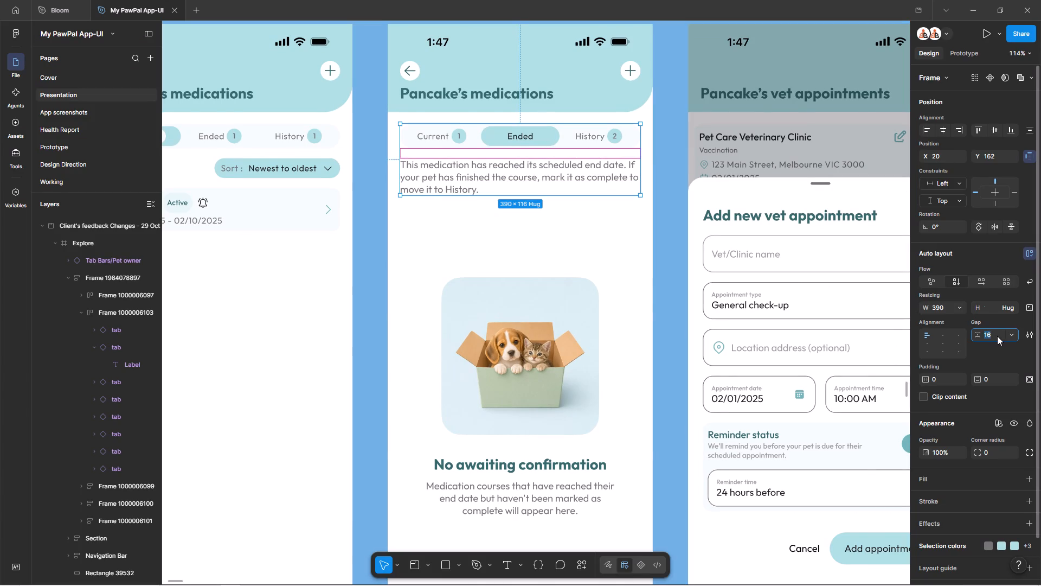
pyautogui.press('Return')
pyautogui.hotkey('ctrl', '\\')
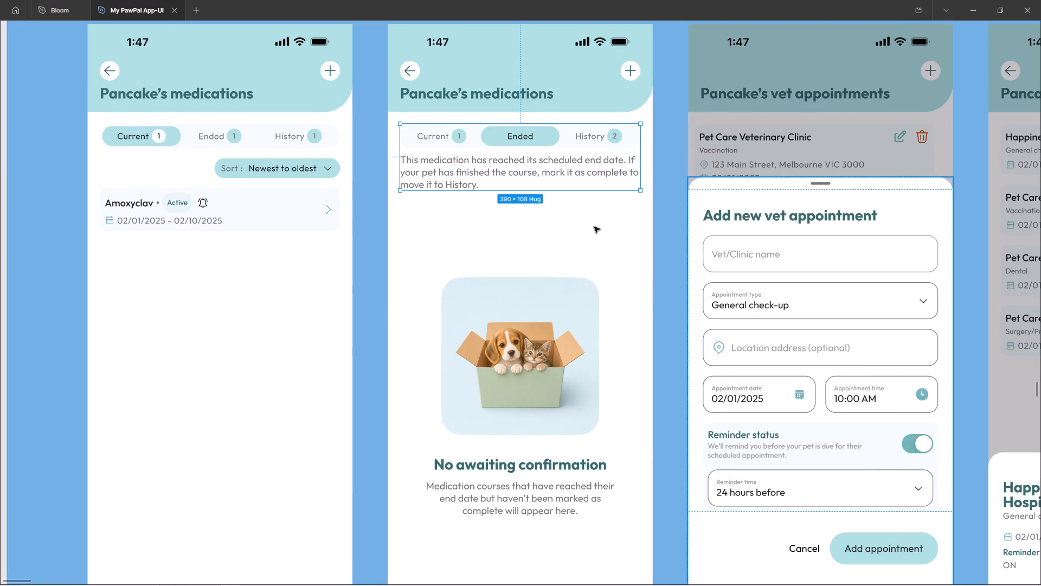
# Check the spacing between the tabs and the description text on the Ended medications screen.
pyautogui.keyDown('ctrl'); pyautogui.scroll(2, 465, 136); pyautogui.keyUp('ctrl')
pyautogui.keyDown('ctrl'); pyautogui.scroll(-1, 465, 136); pyautogui.keyUp('ctrl')
pyautogui.keyDown('ctrl'); pyautogui.scroll(3, 465, 136); pyautogui.keyUp('ctrl')
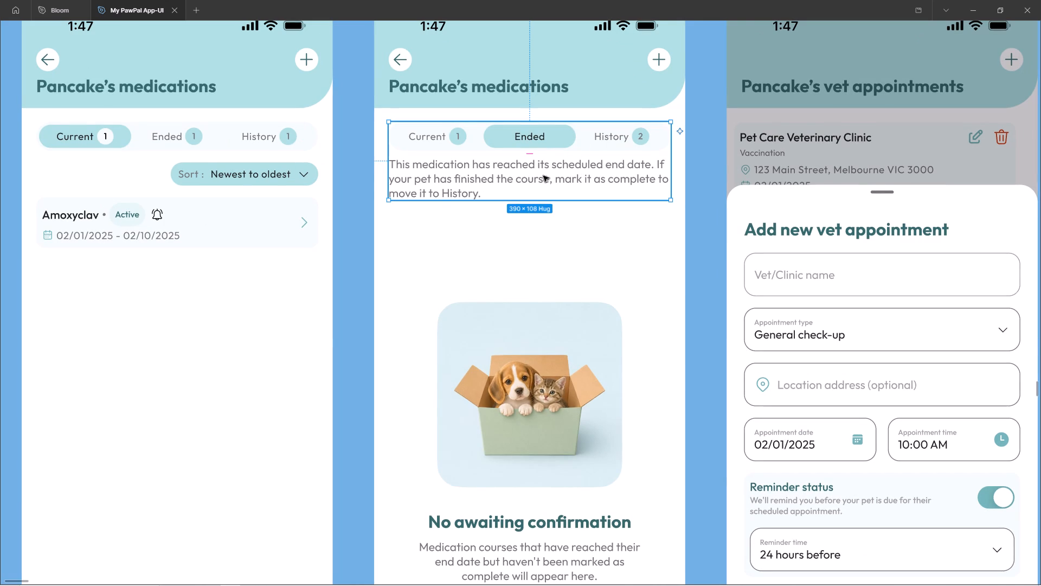
pyautogui.scroll(-4, 592, 345)
pyautogui.scroll(3, 547, 492)
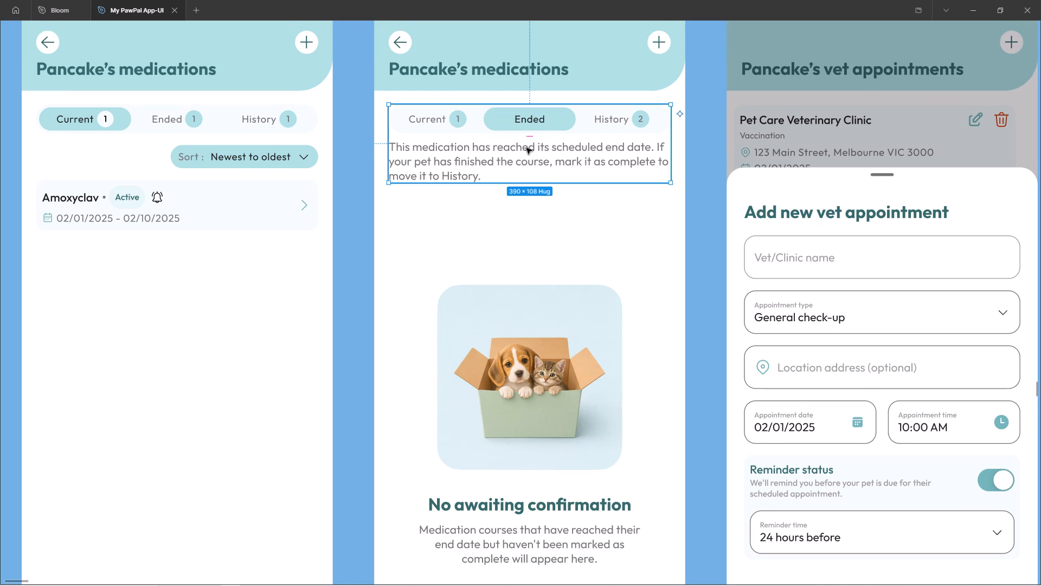
pyautogui.keyDown('ctrl'); pyautogui.scroll(-1, 520, 148); pyautogui.keyUp('ctrl')
pyautogui.keyDown('ctrl'); pyautogui.scroll(1, 519, 148); pyautogui.keyUp('ctrl')
# Examine the subtitle text styling on the freemium plan screen in the Settings section as a reference.
pyautogui.keyDown('ctrl'); pyautogui.scroll(-20, 519, 149); pyautogui.keyUp('ctrl')
pyautogui.keyDown('ctrl'); pyautogui.scroll(-19, 519, 149); pyautogui.keyUp('ctrl')
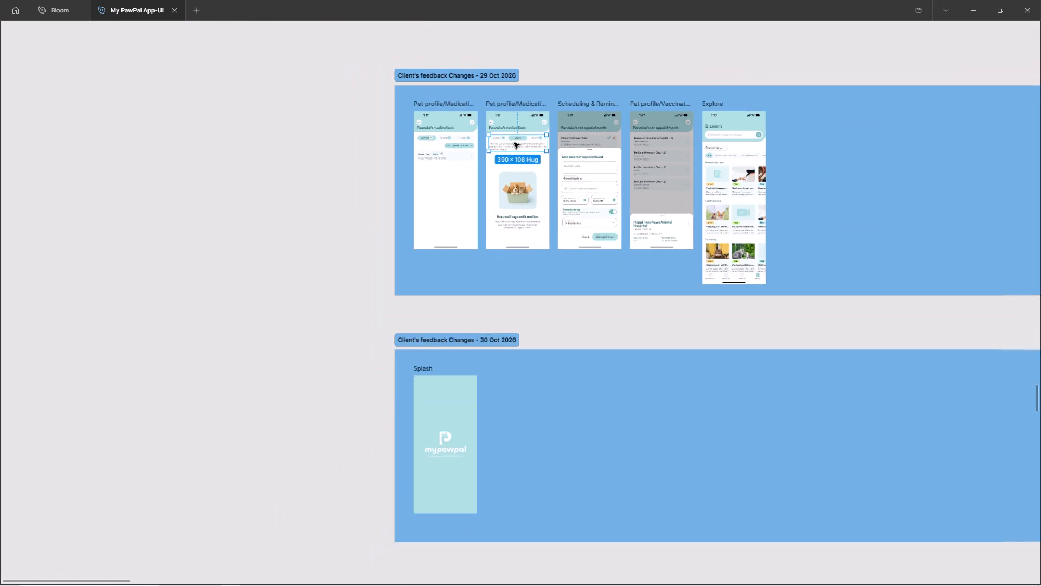
pyautogui.keyDown('ctrl'); pyautogui.scroll(-20, 514, 143); pyautogui.keyUp('ctrl')
pyautogui.keyDown('ctrl'); pyautogui.scroll(-5, 514, 143); pyautogui.keyUp('ctrl')
pyautogui.scroll(-9, 858, 388)
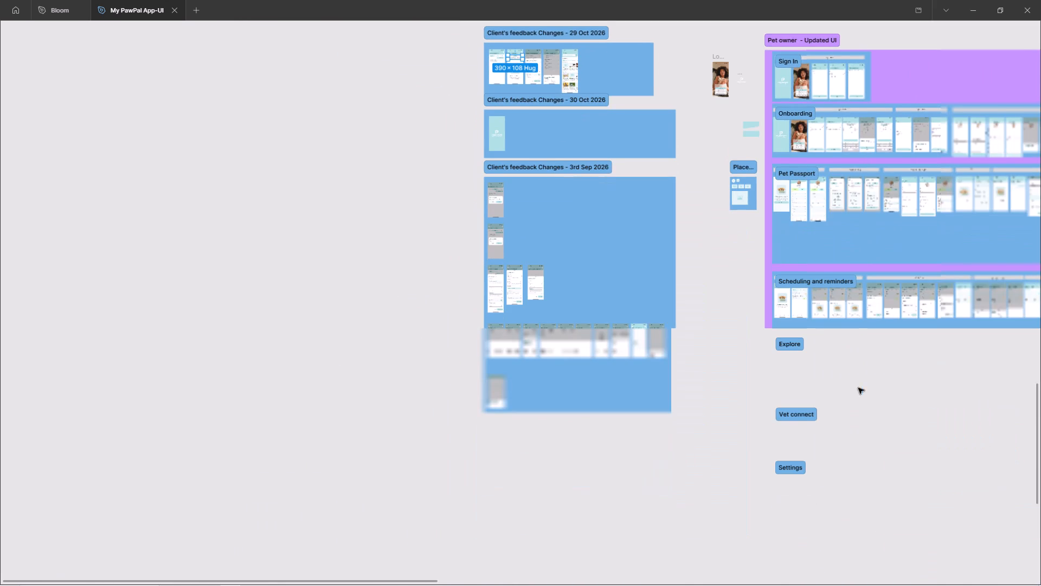
pyautogui.scroll(-5, 858, 388)
pyautogui.keyDown('ctrl'); pyautogui.scroll(19, 833, 444); pyautogui.keyUp('ctrl')
pyautogui.scroll(-6, 801, 442)
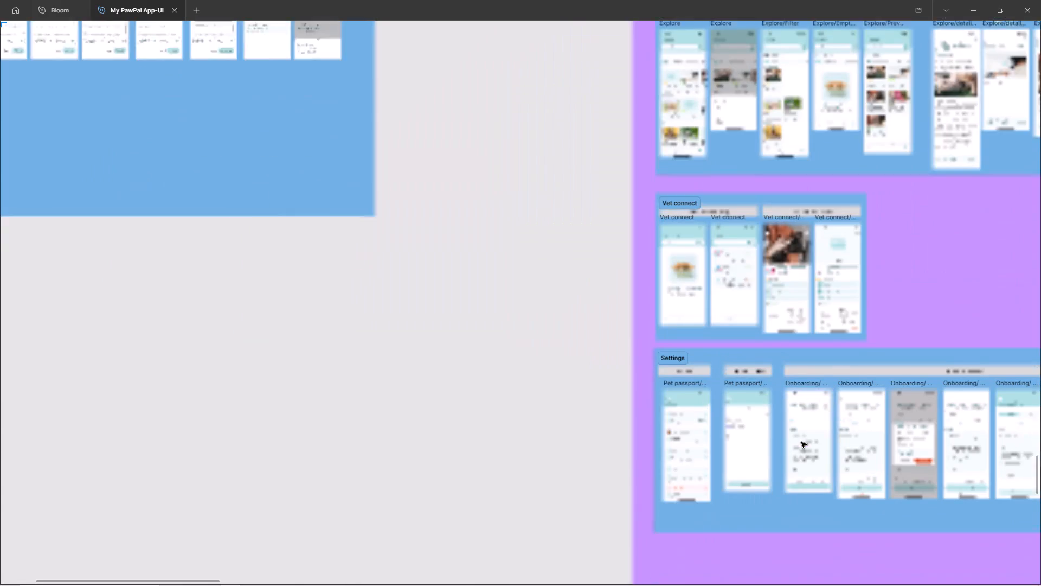
pyautogui.keyDown('ctrl'); pyautogui.scroll(20, 809, 410); pyautogui.keyUp('ctrl')
pyautogui.keyDown('ctrl'); pyautogui.scroll(13, 809, 410); pyautogui.keyUp('ctrl')
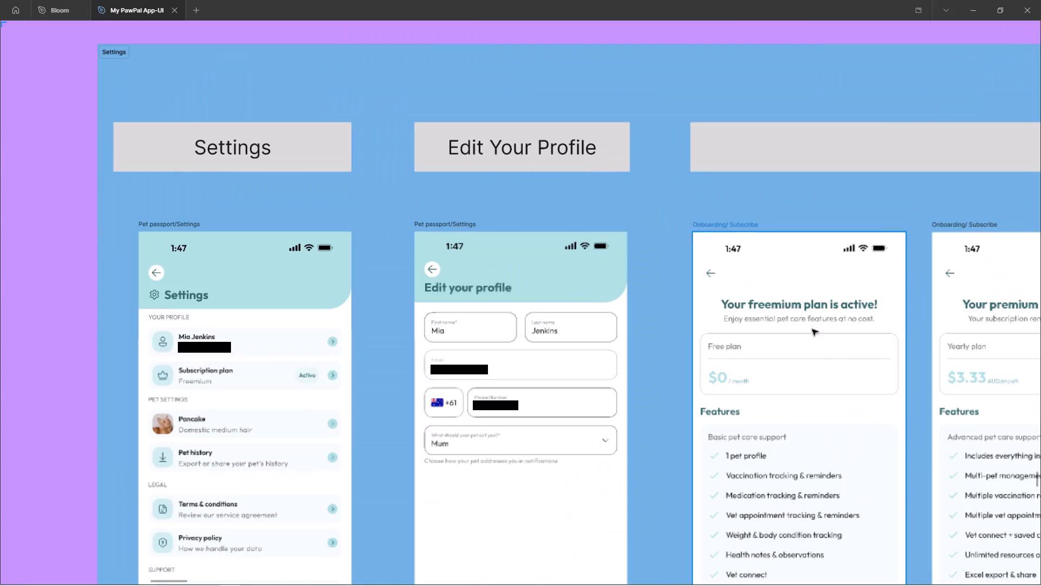
pyautogui.keyDown('ctrl'); pyautogui.click(813, 319); pyautogui.keyUp('ctrl')
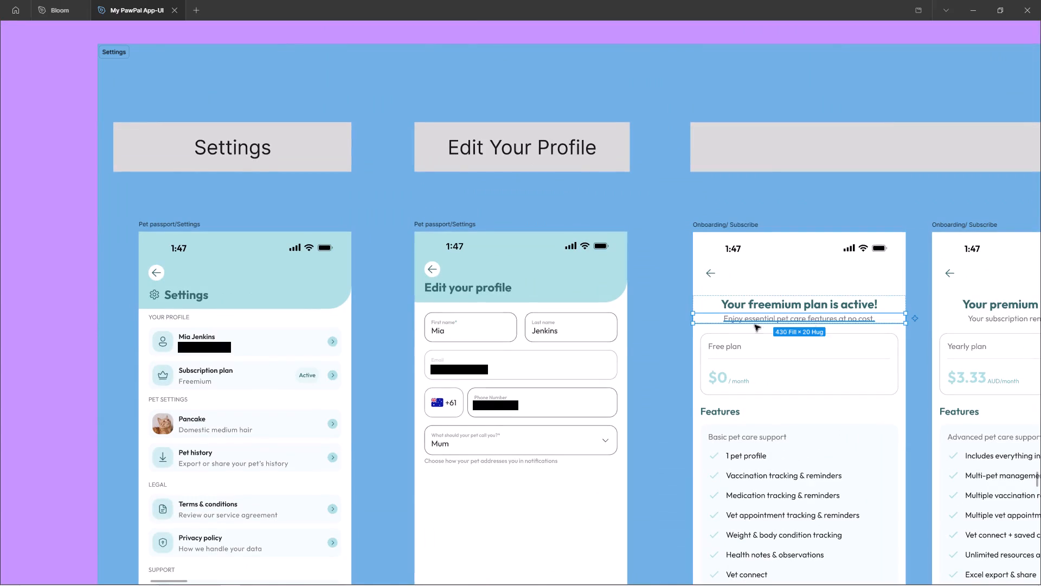
pyautogui.click(634, 333)
# Copy the properties of the introductory description text on the Share feedback screen in the Settings section.
pyautogui.keyDown('ctrl'); pyautogui.scroll(-6, 738, 334); pyautogui.keyUp('ctrl')
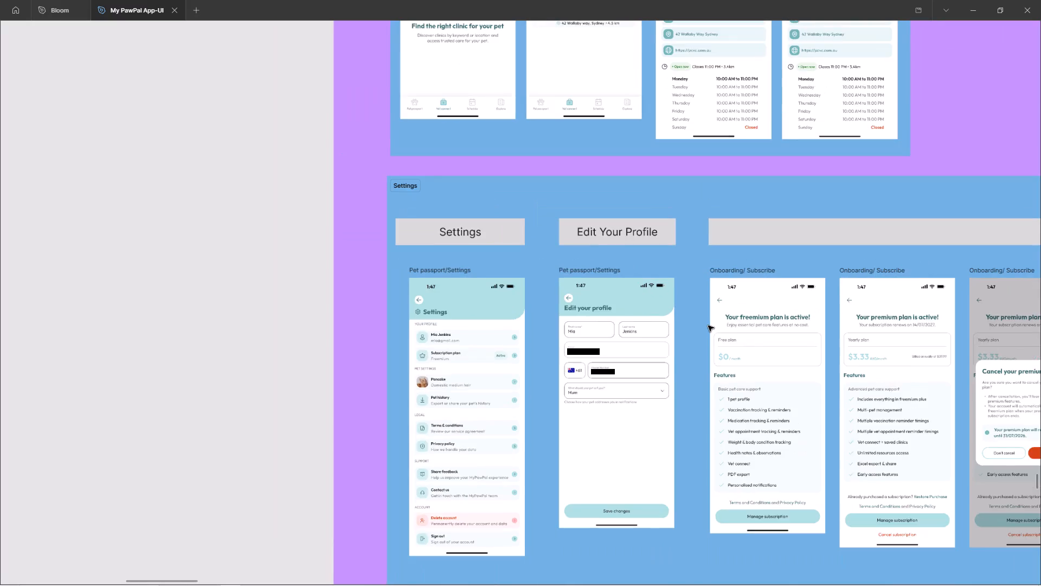
pyautogui.keyDown('shift'); pyautogui.scroll(-20, 708, 326); pyautogui.keyUp('shift')
pyautogui.keyDown('shift'); pyautogui.scroll(-10, 708, 326); pyautogui.keyUp('shift')
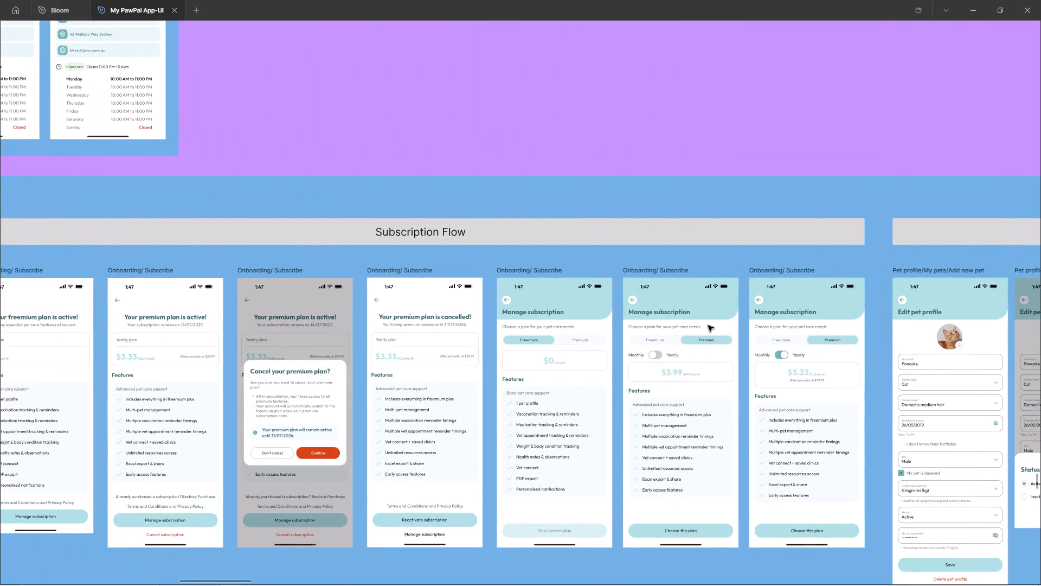
pyautogui.keyDown('ctrl'); pyautogui.scroll(-4, 555, 335); pyautogui.keyUp('ctrl')
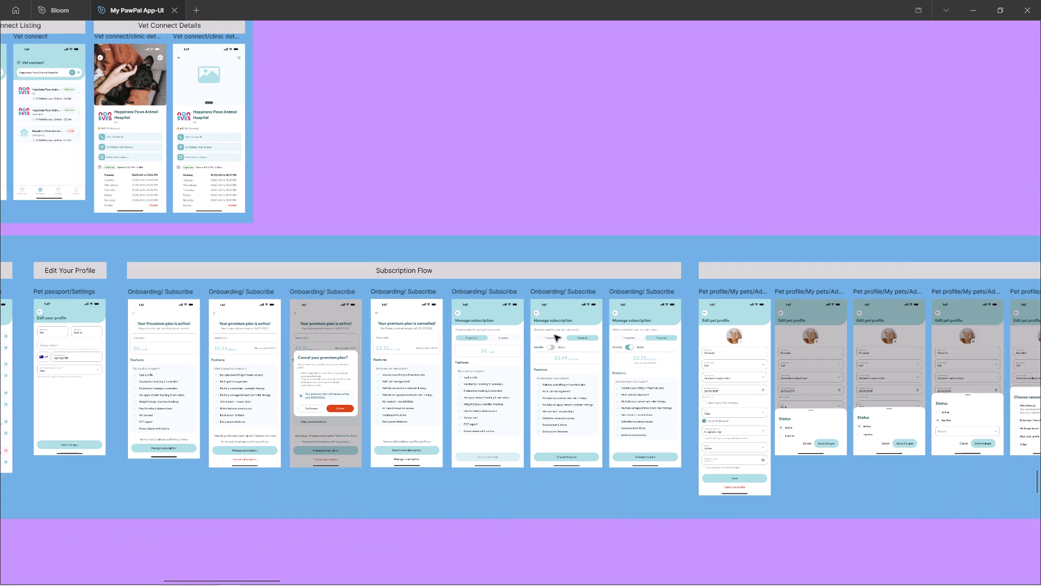
pyautogui.keyDown('shift'); pyautogui.scroll(-11, 555, 335); pyautogui.keyUp('shift')
pyautogui.keyDown('shift'); pyautogui.scroll(-16, 554, 335); pyautogui.keyUp('shift')
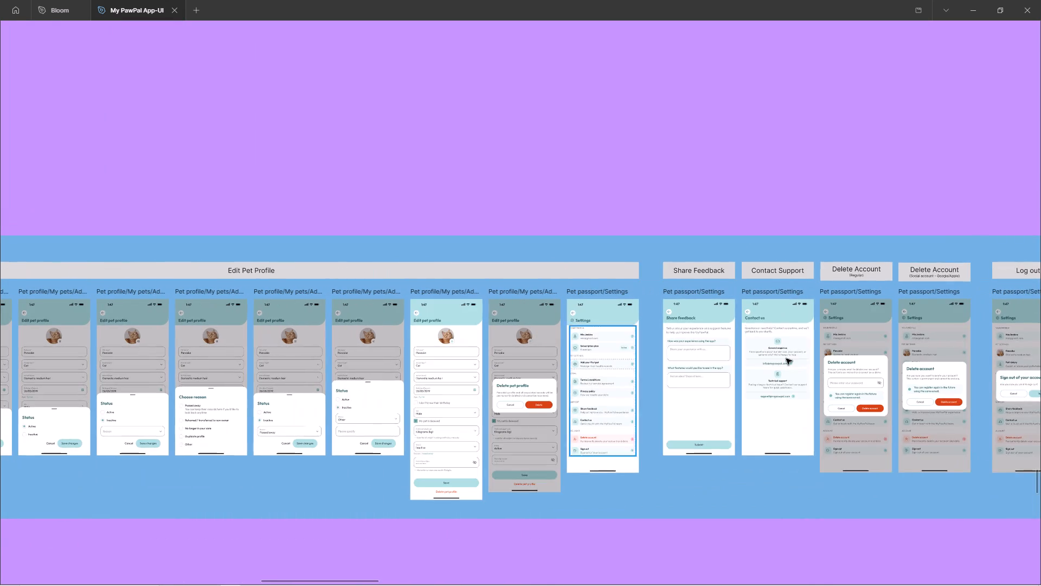
pyautogui.keyDown('ctrl'); pyautogui.scroll(2, 790, 357); pyautogui.keyUp('ctrl')
pyautogui.keyDown('ctrl'); pyautogui.scroll(-1, 790, 357); pyautogui.keyUp('ctrl')
pyautogui.keyDown('ctrl'); pyautogui.scroll(10, 790, 357); pyautogui.keyUp('ctrl')
pyautogui.keyDown('ctrl'); pyautogui.click(608, 302); pyautogui.keyUp('ctrl')
pyautogui.keyDown('ctrl'); pyautogui.scroll(7, 607, 302); pyautogui.keyUp('ctrl')
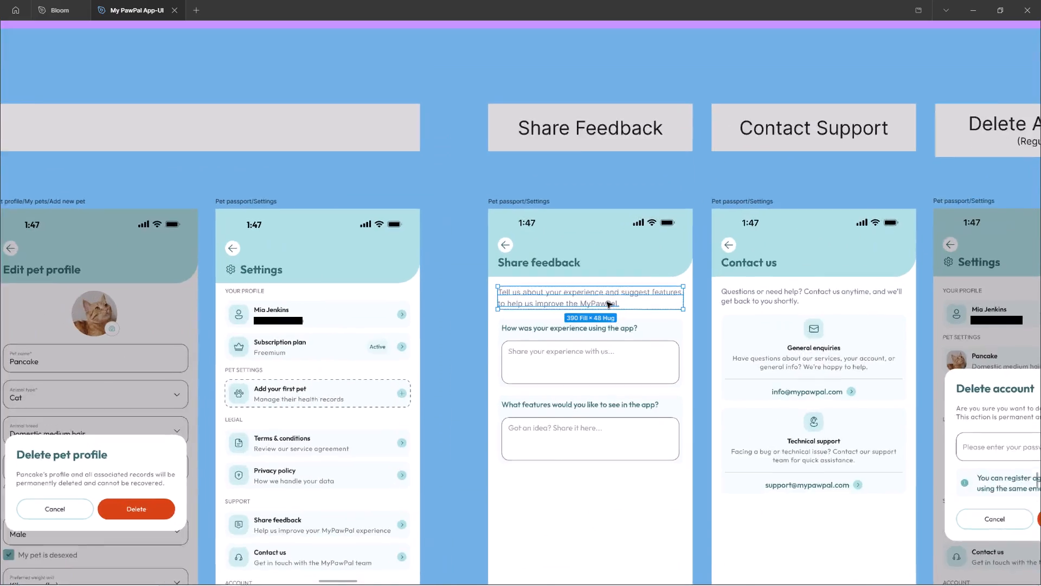
pyautogui.hotkey('ctrl', 'alt', 'c')
# Paste the copied text properties onto the description below the tabs on the Ended medications screen in the 29 Oct 2026 section.
pyautogui.keyDown('ctrl'); pyautogui.scroll(-14, 866, 334); pyautogui.keyUp('ctrl')
pyautogui.keyDown('ctrl'); pyautogui.scroll(1, 868, 336); pyautogui.keyUp('ctrl')
pyautogui.keyDown('ctrl'); pyautogui.scroll(-2, 868, 336); pyautogui.keyUp('ctrl')
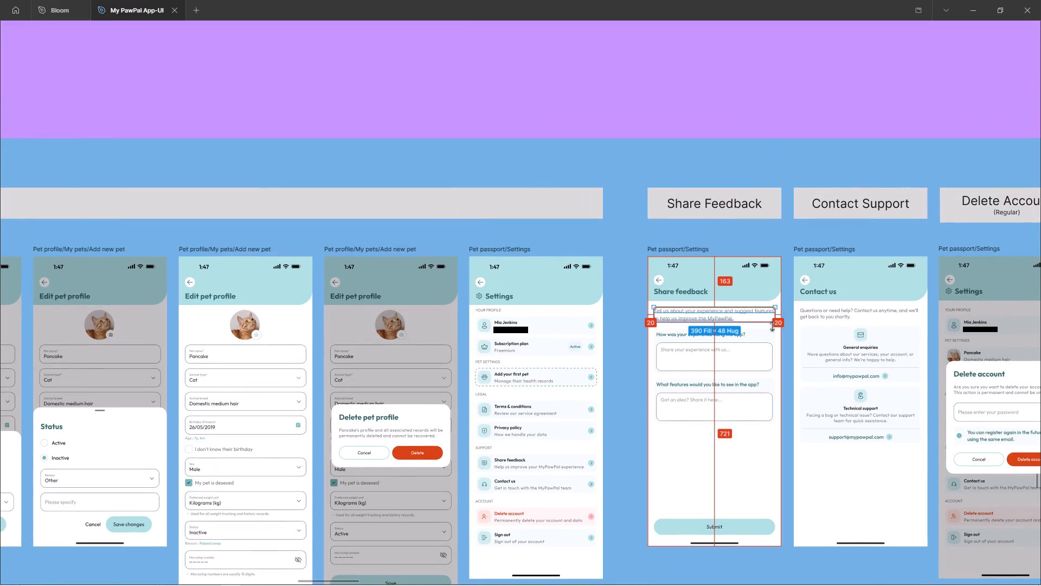
pyautogui.keyDown('ctrl'); pyautogui.scroll(-20, 824, 333); pyautogui.keyUp('ctrl')
pyautogui.keyDown('ctrl'); pyautogui.scroll(-1, 824, 333); pyautogui.keyUp('ctrl')
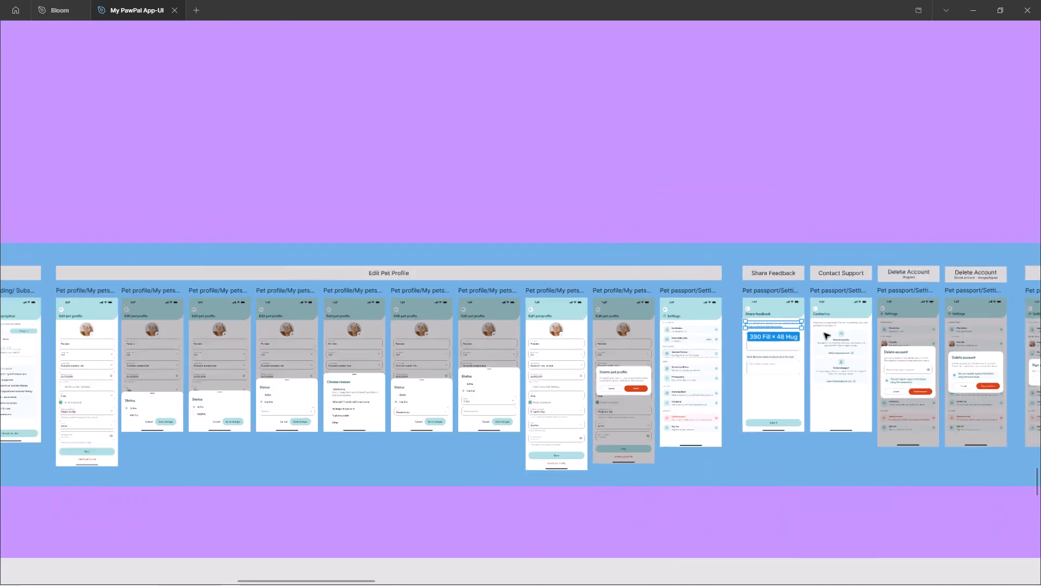
pyautogui.keyDown('ctrl'); pyautogui.scroll(-19, 824, 333); pyautogui.keyUp('ctrl')
pyautogui.scroll(5, 464, 206)
pyautogui.scroll(7, 475, 132)
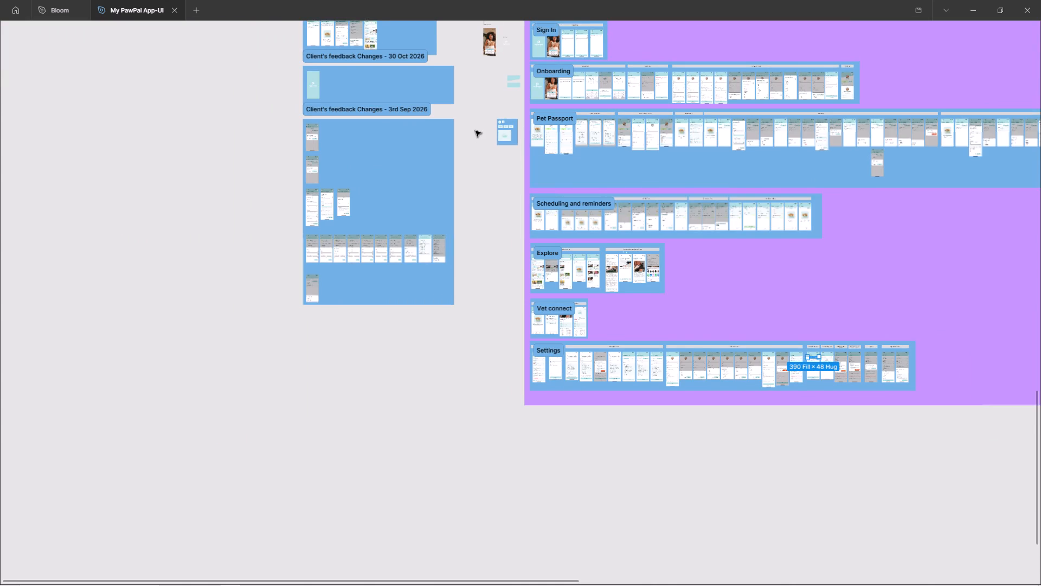
pyautogui.scroll(6, 475, 131)
pyautogui.keyDown('ctrl'); pyautogui.scroll(17, 343, 217); pyautogui.keyUp('ctrl')
pyautogui.keyDown('ctrl'); pyautogui.scroll(-1, 311, 196); pyautogui.keyUp('ctrl')
pyautogui.keyDown('ctrl'); pyautogui.scroll(7, 311, 196); pyautogui.keyUp('ctrl')
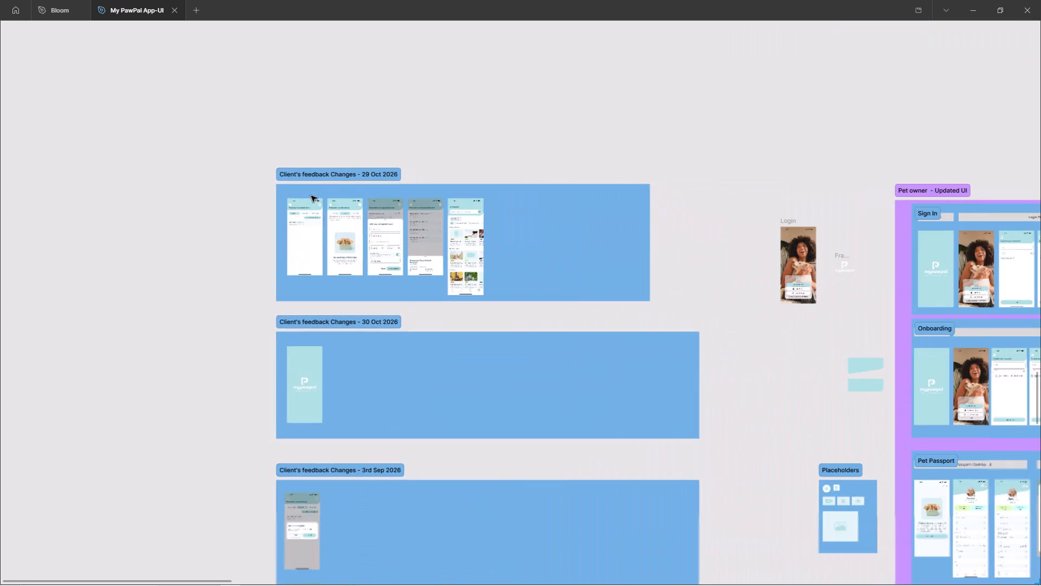
pyautogui.keyDown('ctrl'); pyautogui.scroll(4, 311, 196); pyautogui.keyUp('ctrl')
pyautogui.keyDown('ctrl'); pyautogui.scroll(-1, 315, 199); pyautogui.keyUp('ctrl')
pyautogui.keyDown('ctrl'); pyautogui.scroll(15, 315, 199); pyautogui.keyUp('ctrl')
pyautogui.keyDown('ctrl'); pyautogui.scroll(-1, 319, 202); pyautogui.keyUp('ctrl')
pyautogui.keyDown('ctrl'); pyautogui.scroll(17, 319, 202); pyautogui.keyUp('ctrl')
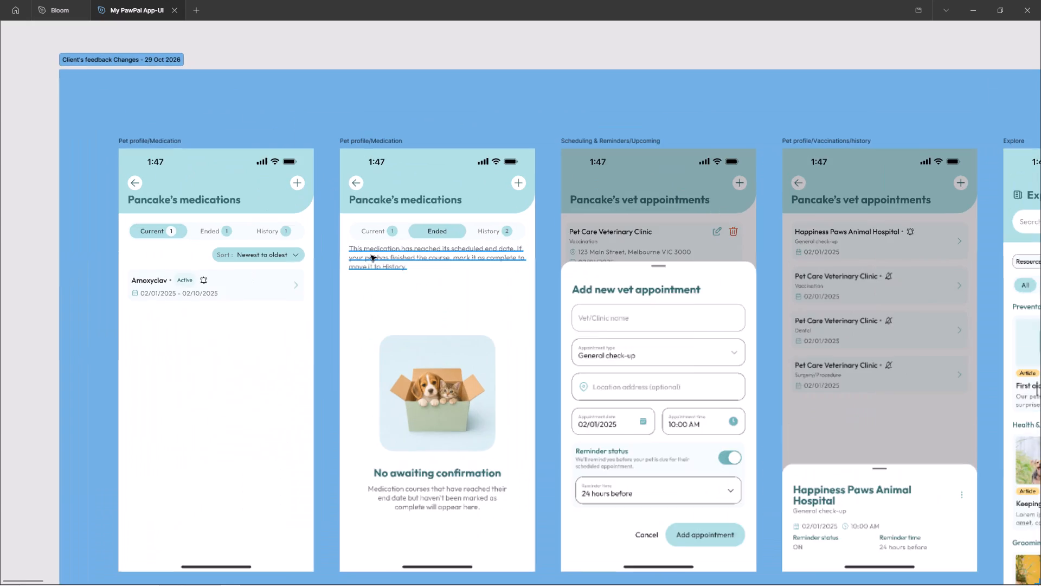
pyautogui.keyDown('ctrl'); pyautogui.scroll(2, 371, 256); pyautogui.keyUp('ctrl')
pyautogui.keyDown('ctrl'); pyautogui.scroll(-1, 374, 257); pyautogui.keyUp('ctrl')
pyautogui.keyDown('ctrl'); pyautogui.scroll(2, 374, 257); pyautogui.keyUp('ctrl')
pyautogui.keyDown('ctrl'); pyautogui.click(382, 257); pyautogui.keyUp('ctrl')
pyautogui.hotkey('ctrl', 'v')
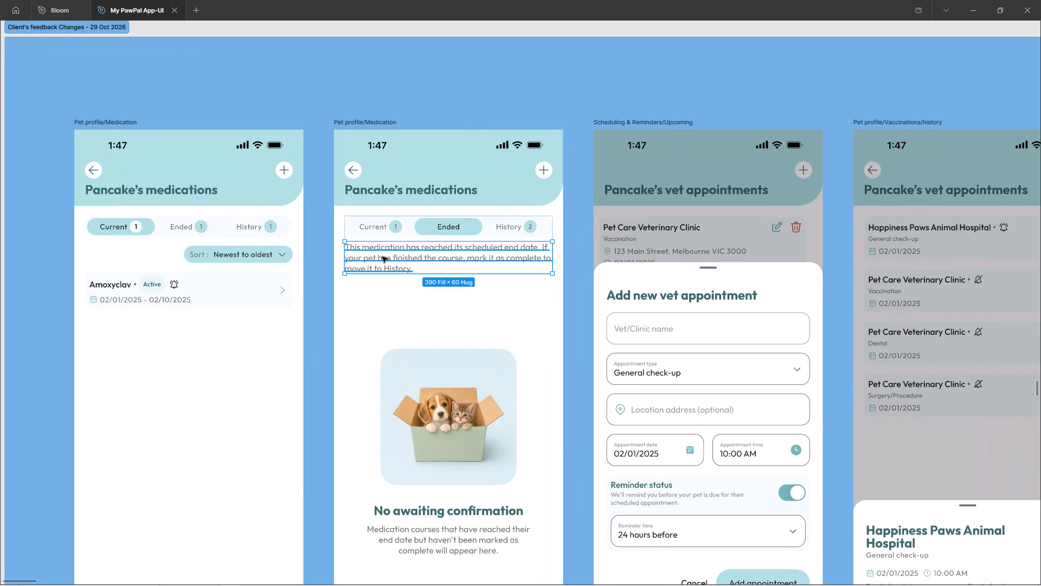
pyautogui.keyDown('ctrl'); pyautogui.click(470, 88); pyautogui.keyUp('ctrl')
# Copy all five screens in the Client's feedback Changes - 29 Oct 2026 section together as PNG.
pyautogui.keyDown('ctrl'); pyautogui.scroll(-5, 419, 126); pyautogui.keyUp('ctrl')
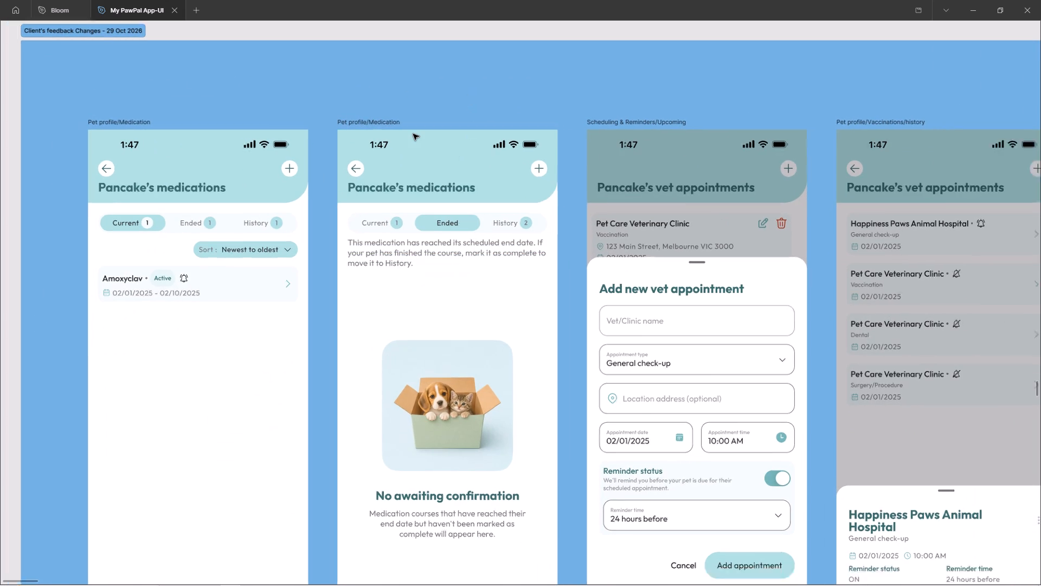
pyautogui.keyDown('ctrl'); pyautogui.scroll(-4, 414, 133); pyautogui.keyUp('ctrl')
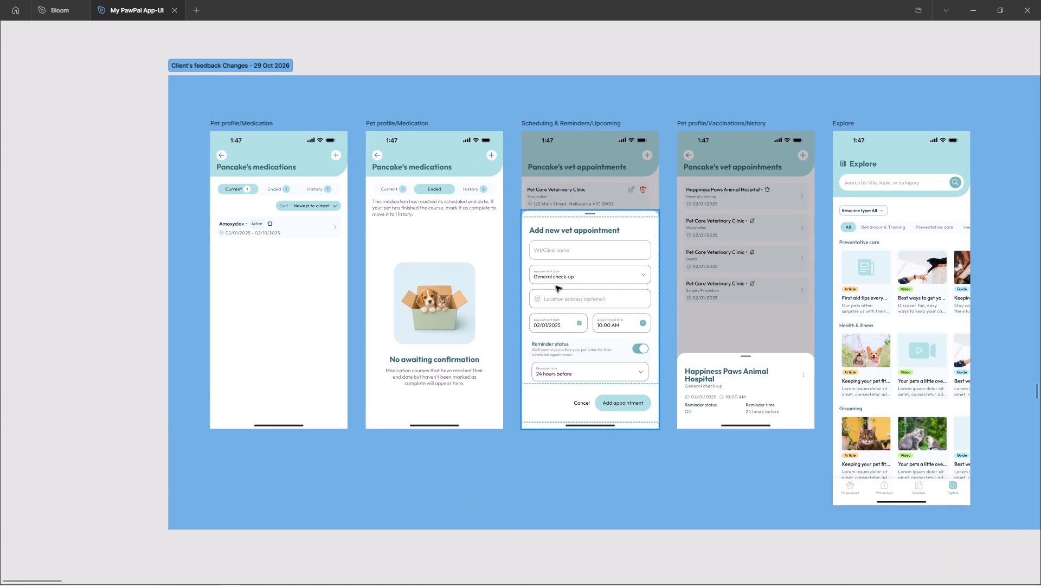
pyautogui.click(251, 125)
pyautogui.keyDown('shift'); pyautogui.click(390, 123); pyautogui.keyUp('shift')
pyautogui.keyDown('shift'); pyautogui.click(555, 119); pyautogui.keyUp('shift')
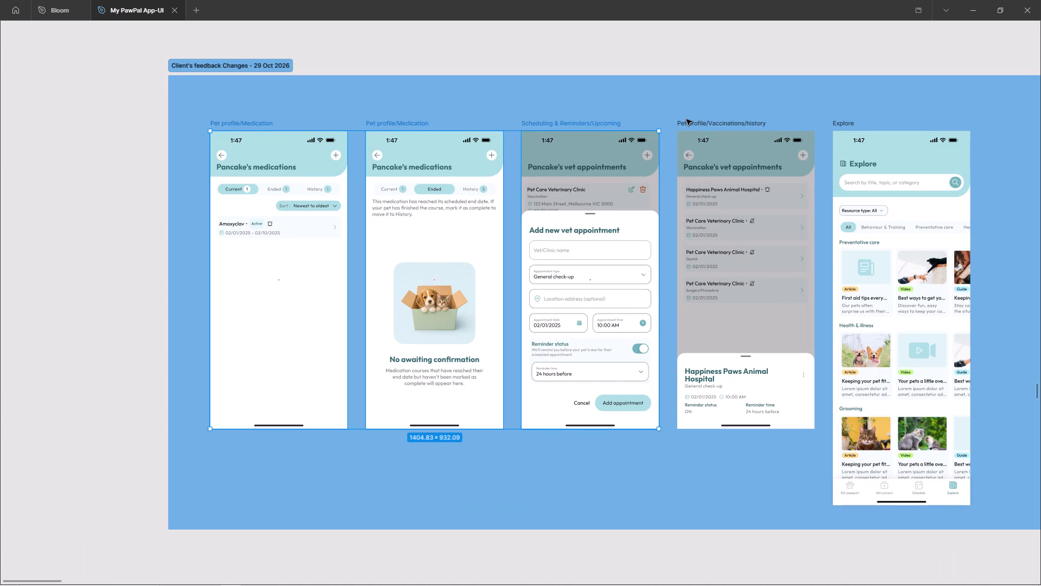
pyautogui.keyDown('shift'); pyautogui.click(717, 119); pyautogui.keyUp('shift')
pyautogui.keyDown('shift'); pyautogui.click(850, 119); pyautogui.keyUp('shift')
pyautogui.hotkey('ctrl', 'shift', 'c')
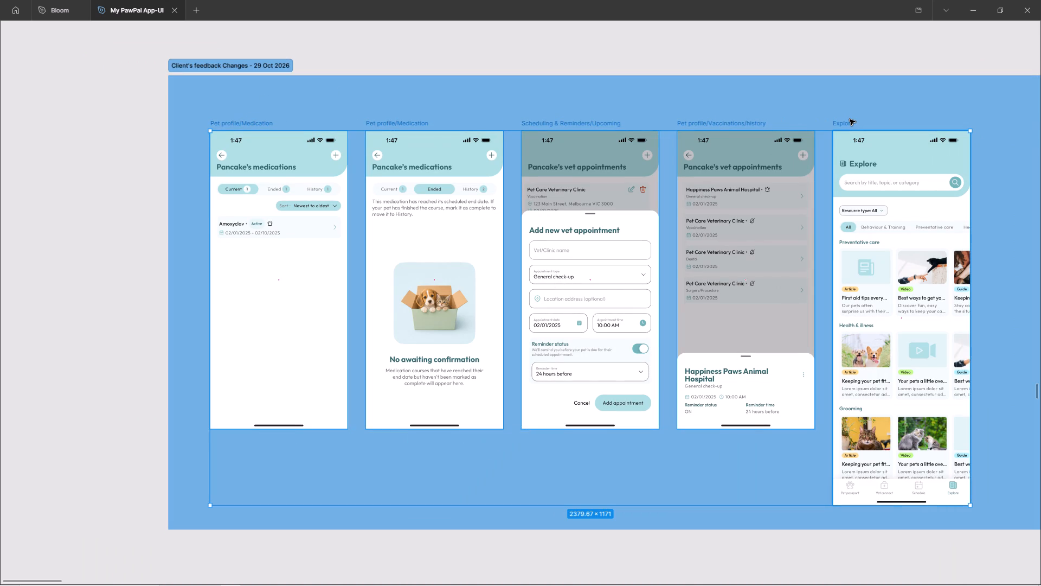
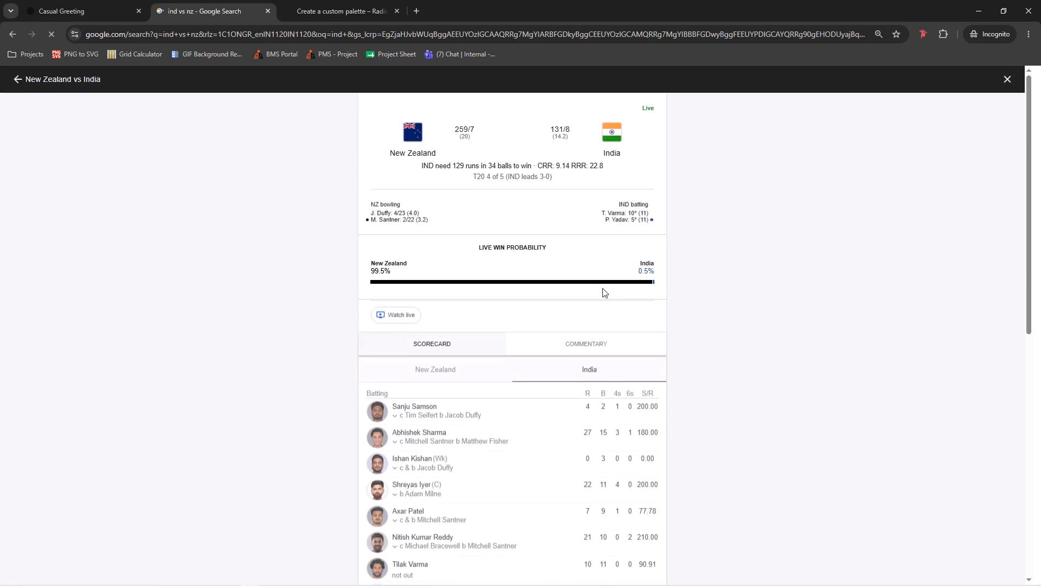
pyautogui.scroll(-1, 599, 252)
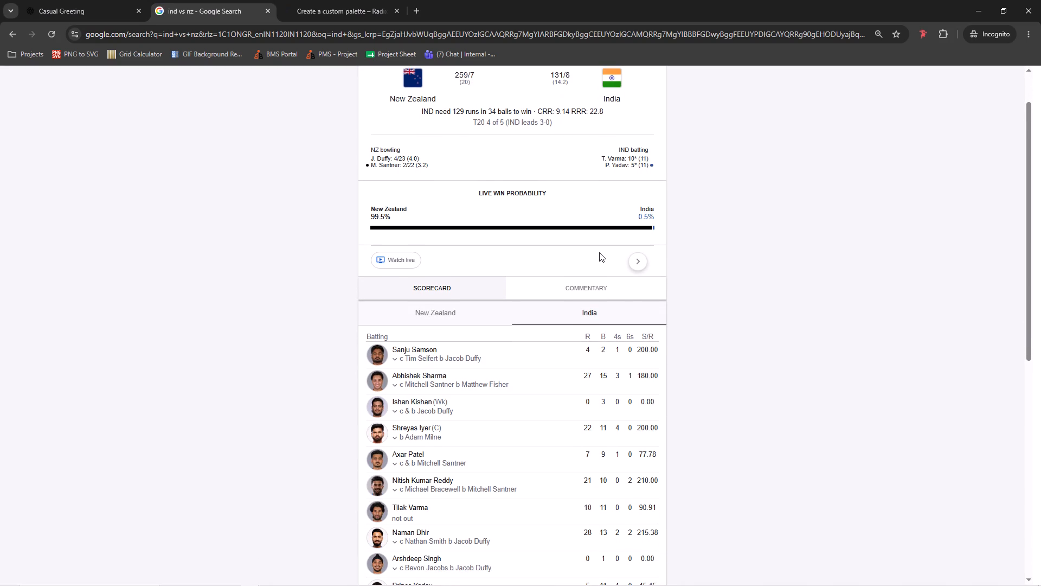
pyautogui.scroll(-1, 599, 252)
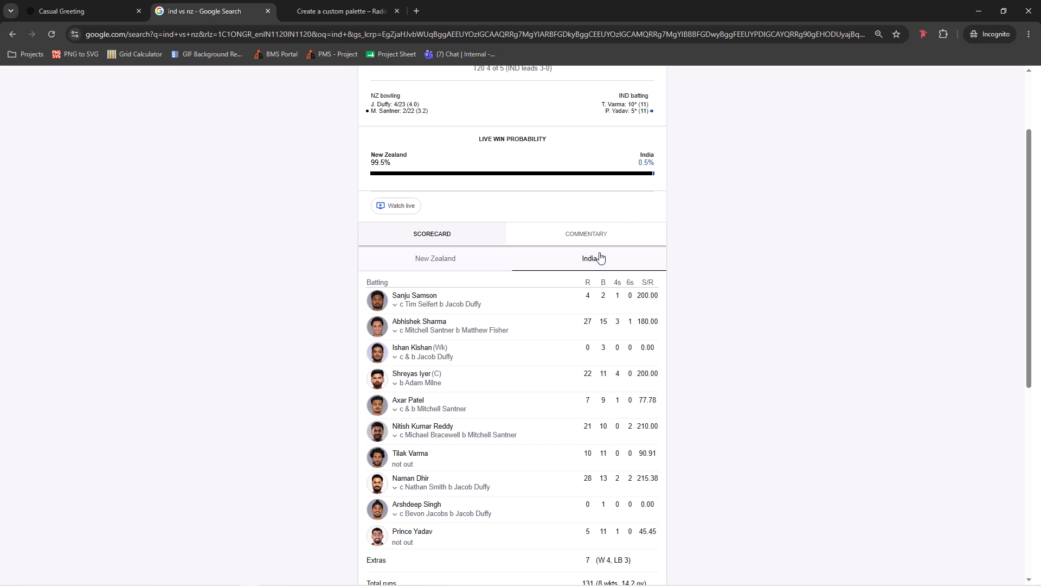
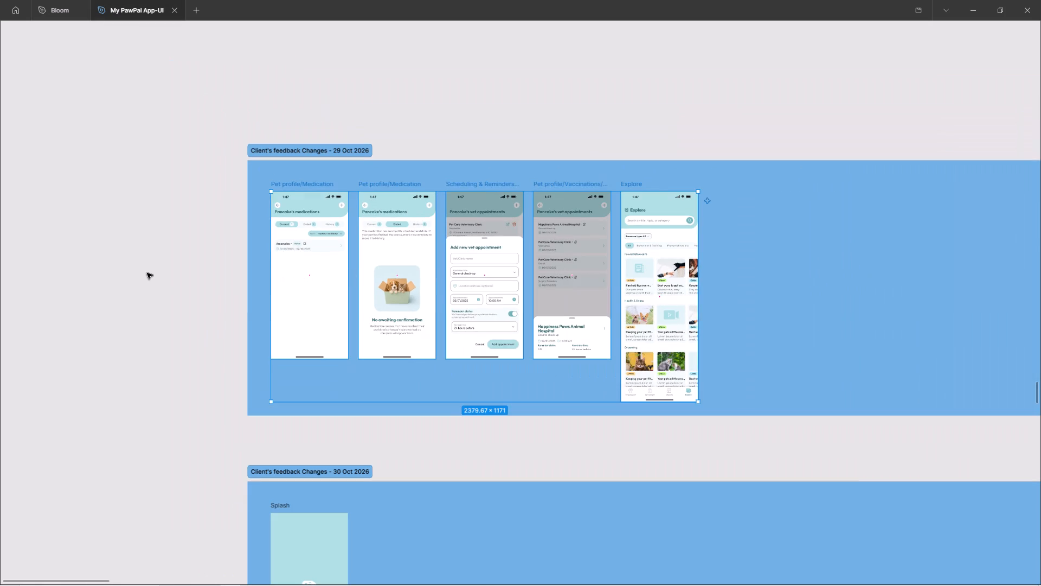
# Deselect the screens and review the updated medication, vet appointment and Explore screens in the 29 Oct 2026 feedback section against the surrounding sections.
pyautogui.keyDown('ctrl'); pyautogui.scroll(-13, 317, 184); pyautogui.keyUp('ctrl')
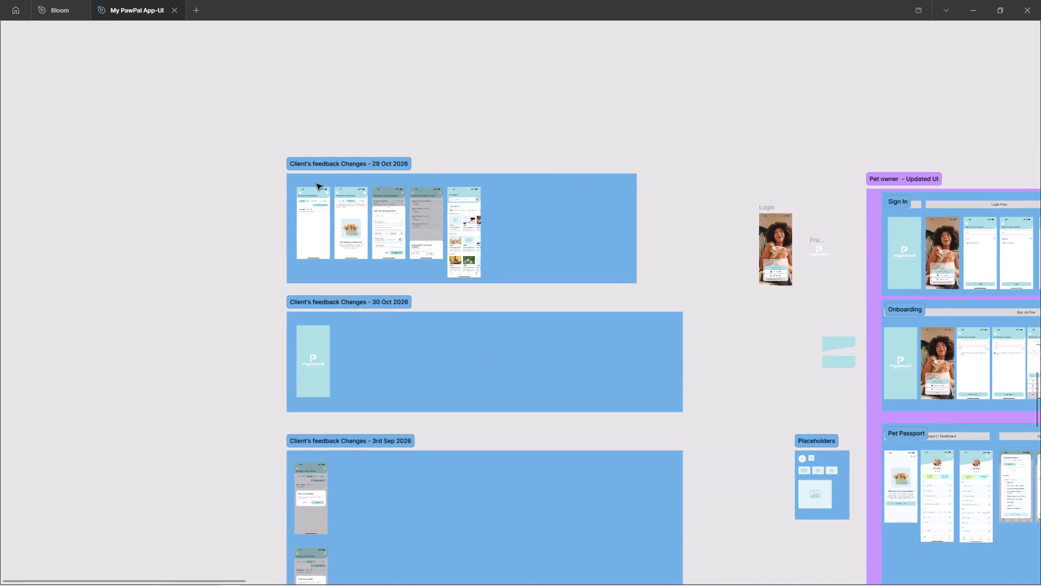
pyautogui.keyDown('ctrl'); pyautogui.scroll(-6, 317, 184); pyautogui.keyUp('ctrl')
pyautogui.click(536, 285)
pyautogui.keyDown('ctrl'); pyautogui.scroll(6, 537, 436); pyautogui.keyUp('ctrl')
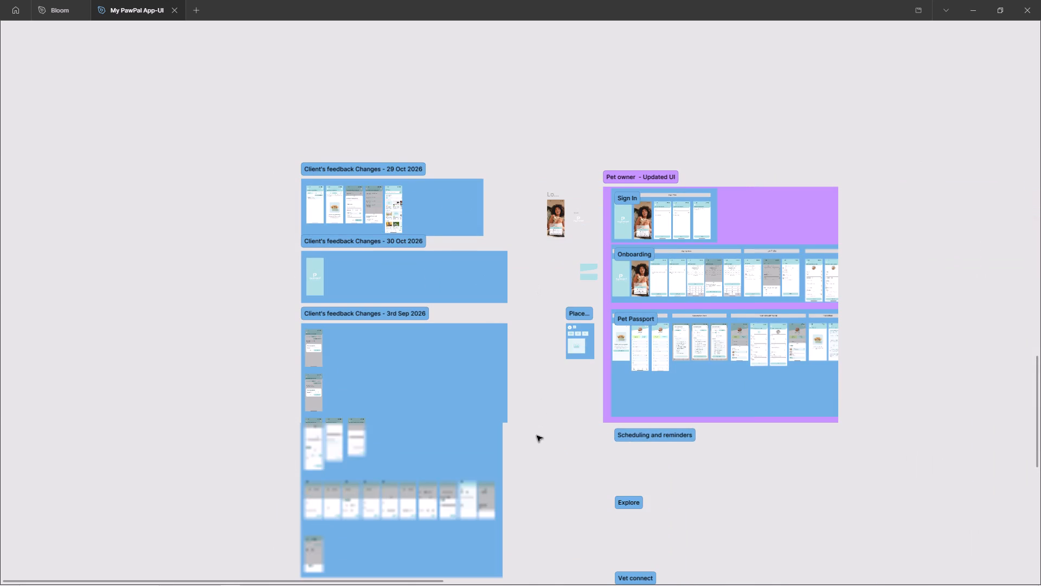
pyautogui.keyDown('ctrl'); pyautogui.scroll(-4, 537, 434); pyautogui.keyUp('ctrl')
pyautogui.keyDown('ctrl'); pyautogui.scroll(20, 377, 269); pyautogui.keyUp('ctrl')
pyautogui.keyDown('ctrl'); pyautogui.scroll(2, 377, 269); pyautogui.keyUp('ctrl')
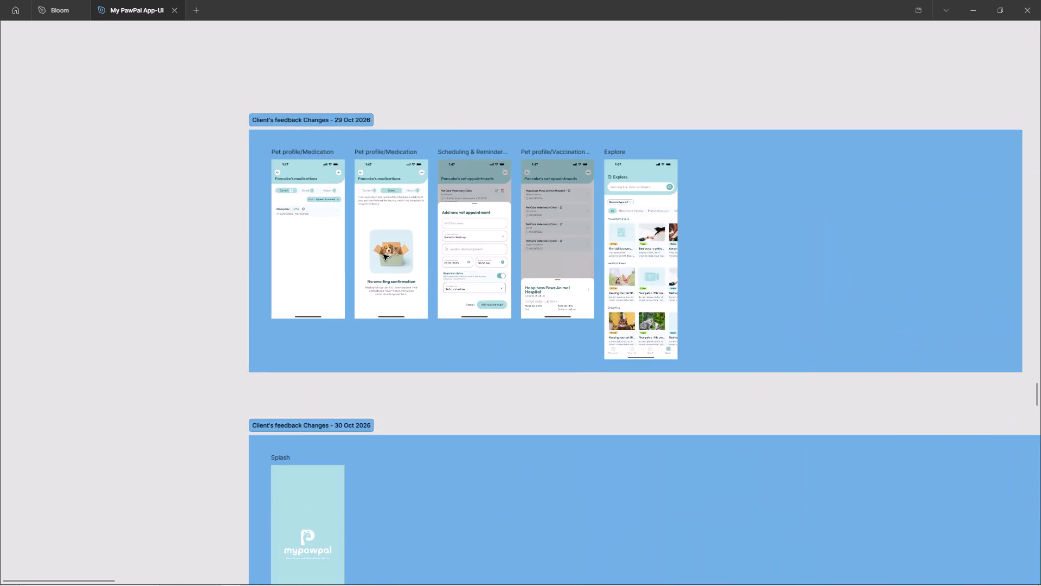
pyautogui.keyDown('ctrl'); pyautogui.scroll(4, 383, 254); pyautogui.keyUp('ctrl')
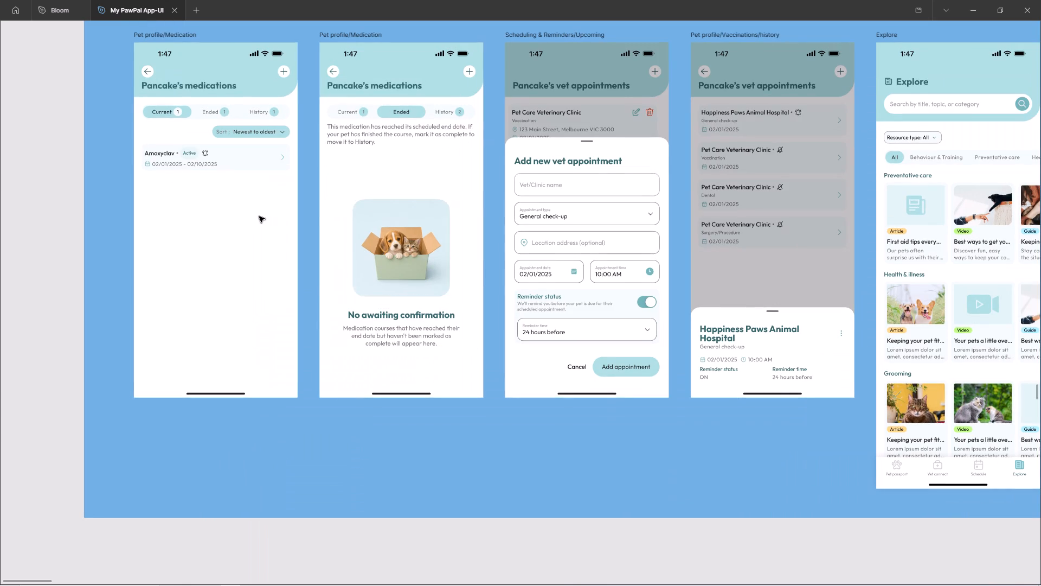
pyautogui.keyDown('ctrl'); pyautogui.scroll(-8, 247, 214); pyautogui.keyUp('ctrl')
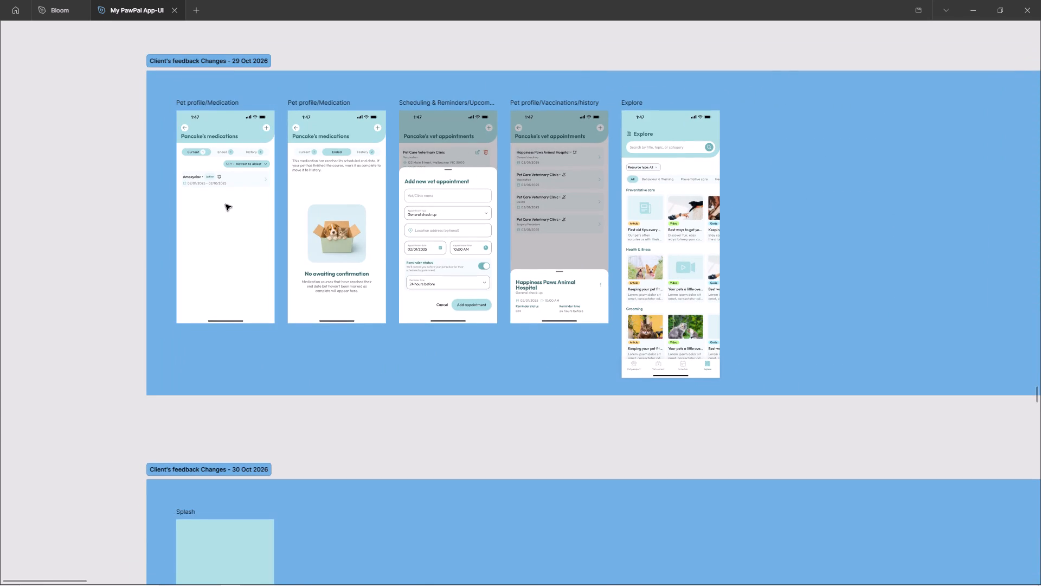
pyautogui.keyDown('ctrl'); pyautogui.scroll(-20, 192, 201); pyautogui.keyUp('ctrl')
pyautogui.keyDown('ctrl'); pyautogui.scroll(-6, 192, 201); pyautogui.keyUp('ctrl')
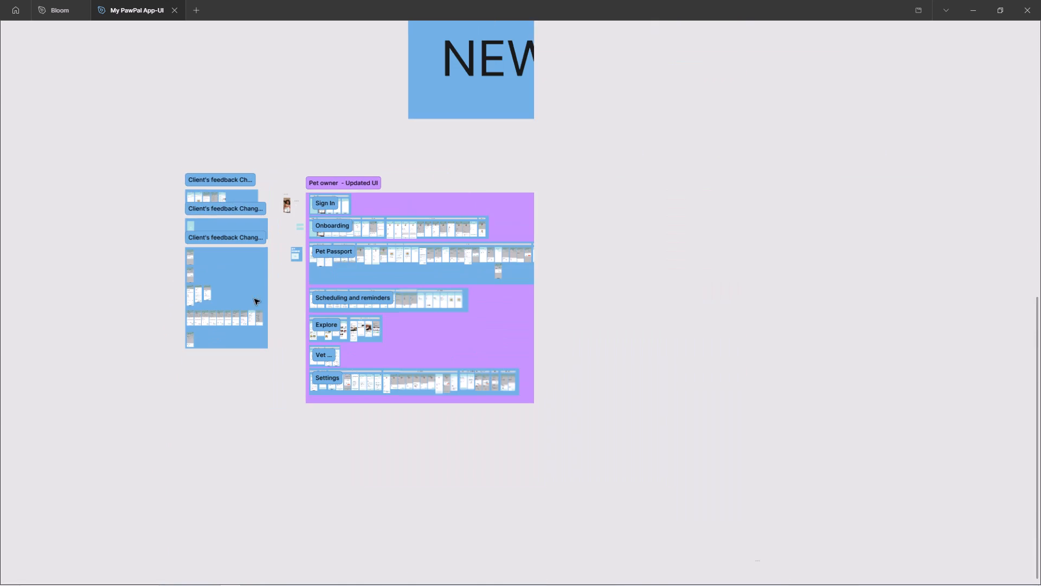
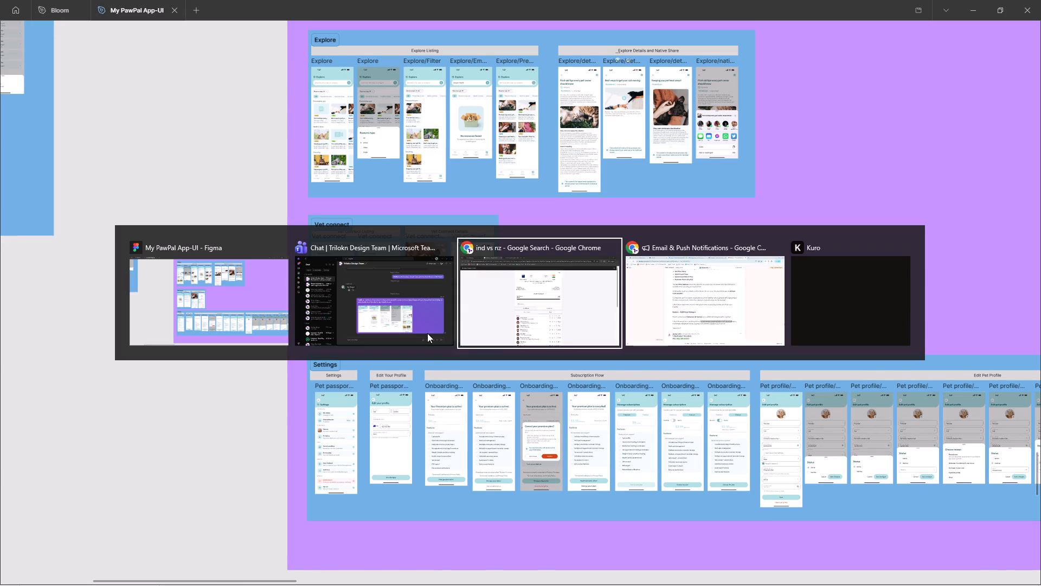
# Switch to the Basecamp message in Chrome and review the Explore category request and the replies to the feedback below it.
pyautogui.hotkey('alt', 'Tab')
pyautogui.scroll(-2, 427, 338)
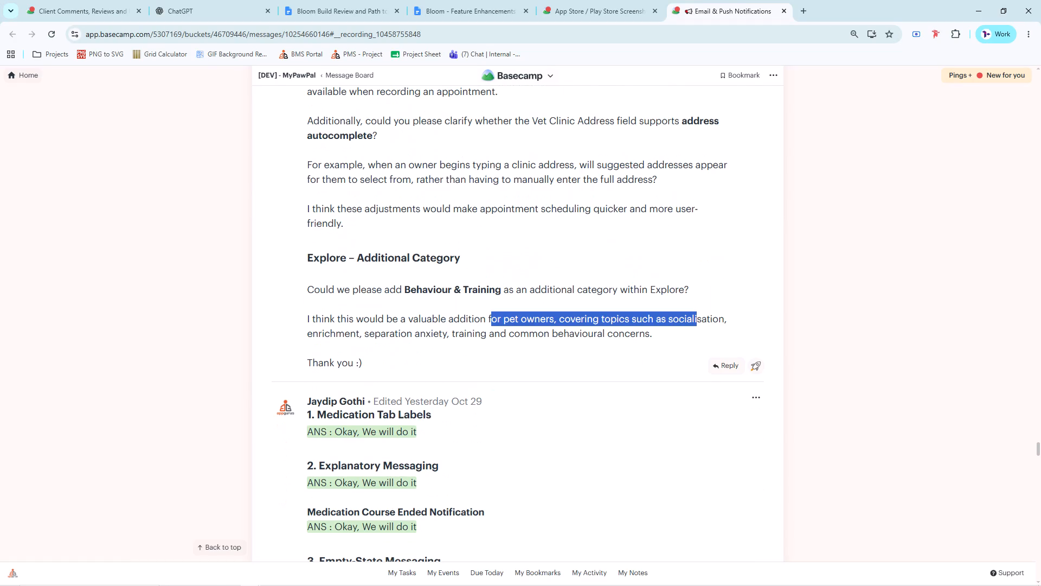